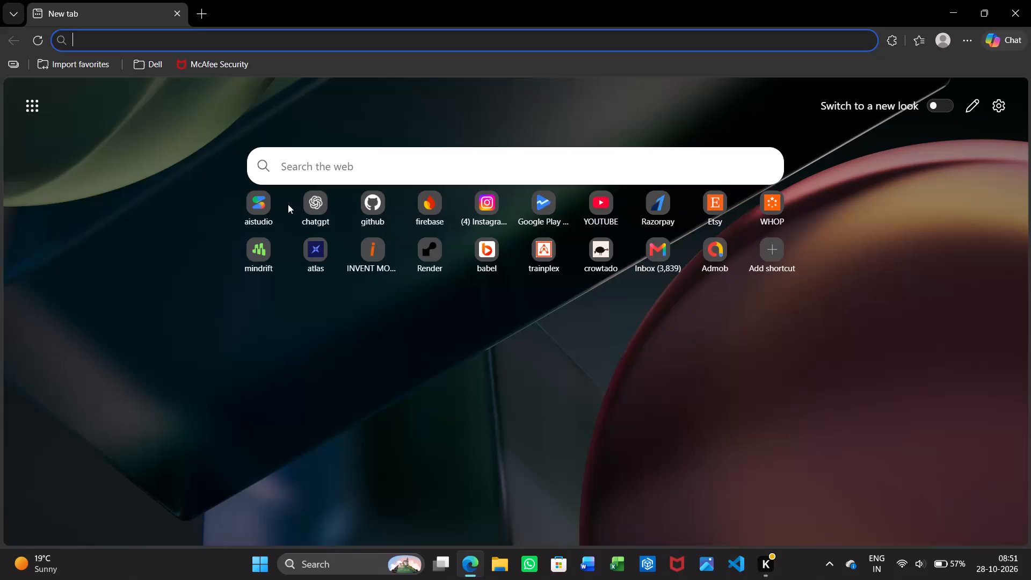
# Open the Google Play Console and look over the developer account's pinned apps and app list.
pyautogui.click(541, 198)
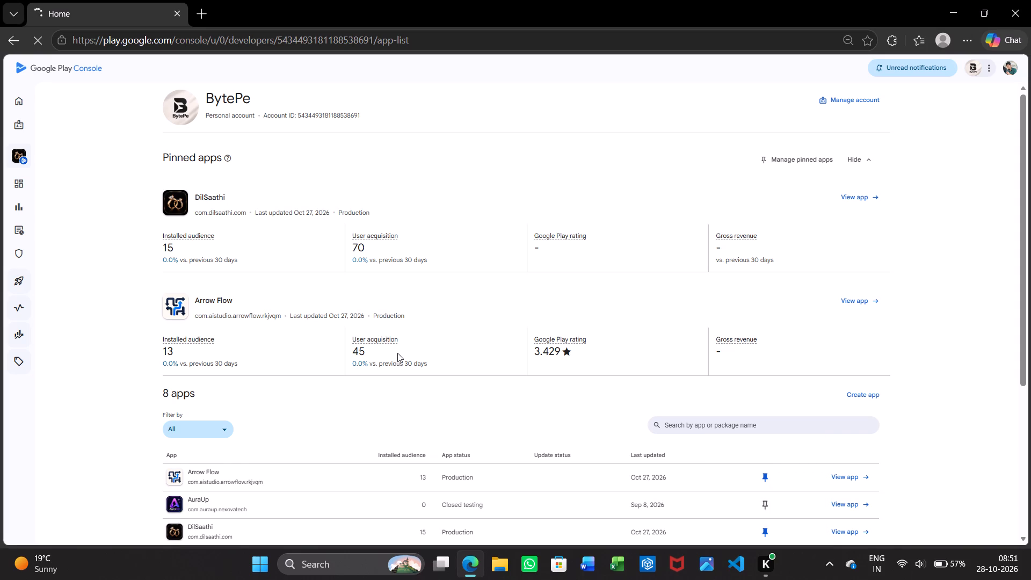
pyautogui.scroll(-1, 397, 353)
pyautogui.scroll(1, 397, 353)
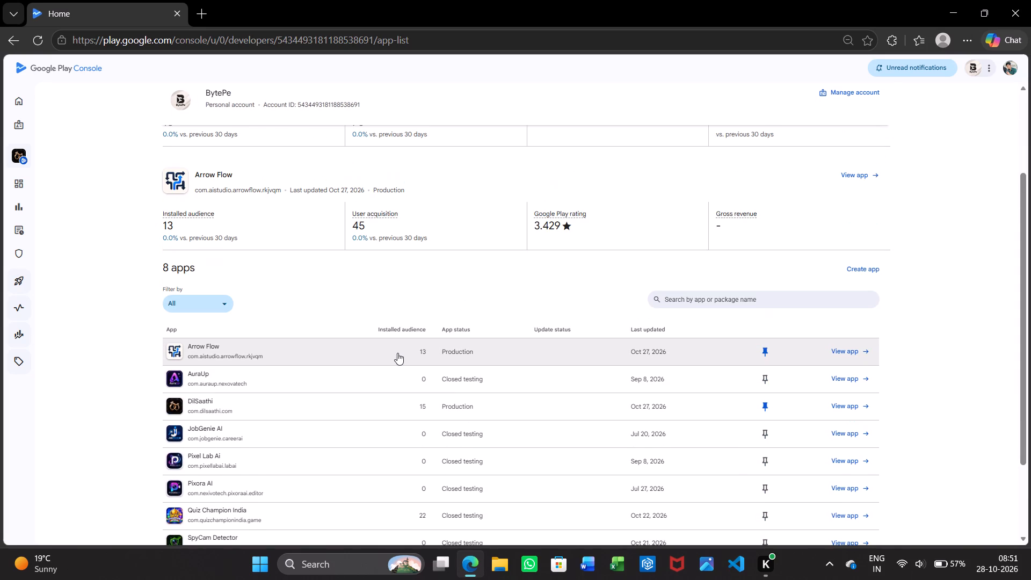
pyautogui.scroll(3, 397, 353)
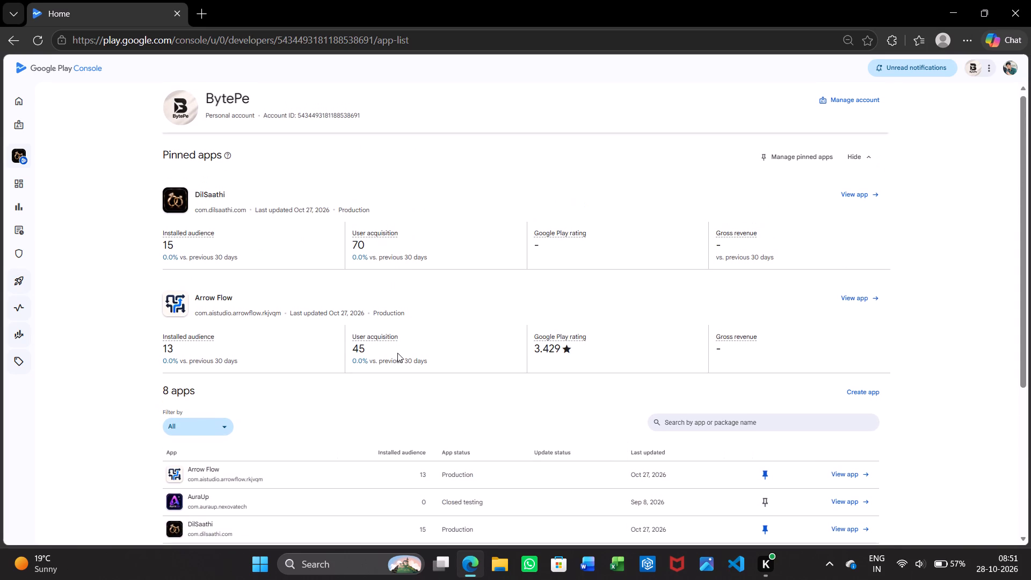
# Open the Arrow Flow app's dashboard and examine its overview cards, marketing activity and Total installs KPI trend.
pyautogui.click(858, 298)
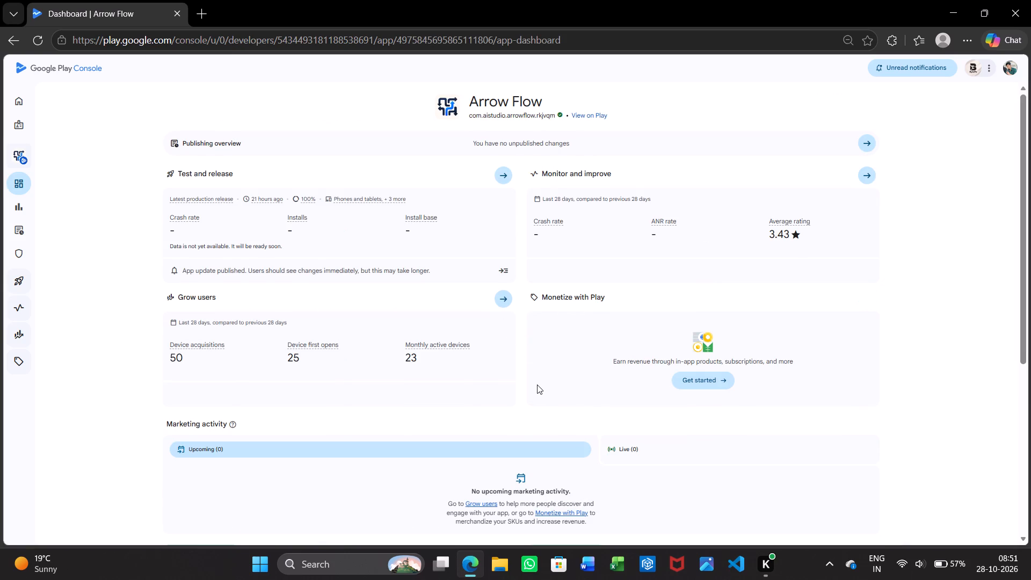
pyautogui.scroll(-3, 537, 385)
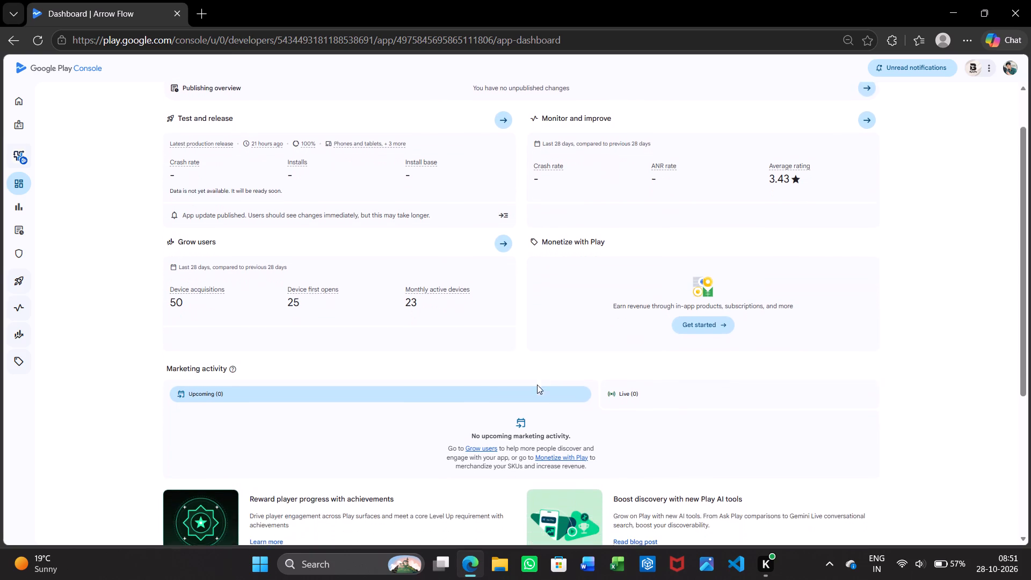
pyautogui.scroll(-3, 537, 385)
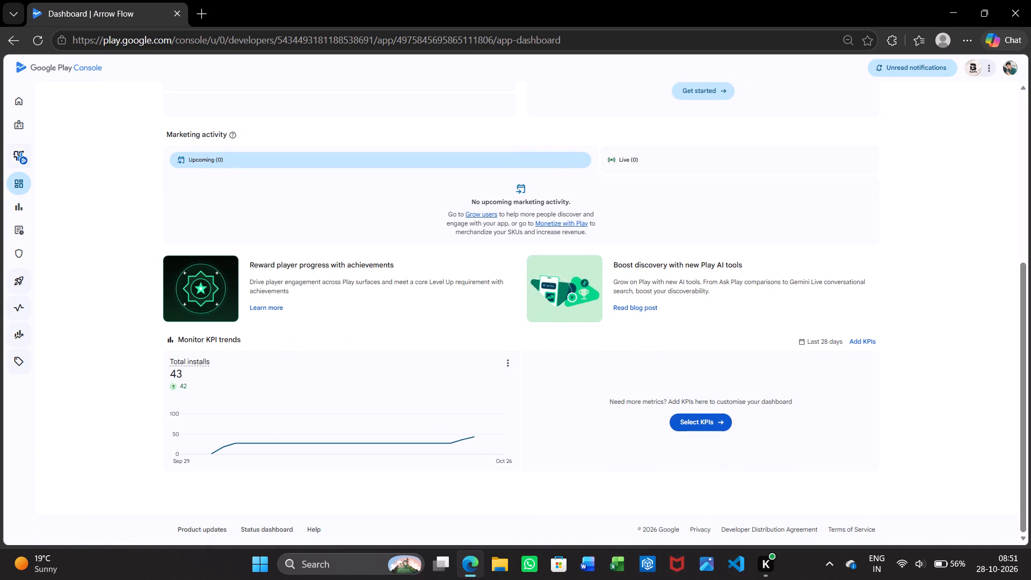
pyautogui.click(178, 375)
pyautogui.click(186, 380)
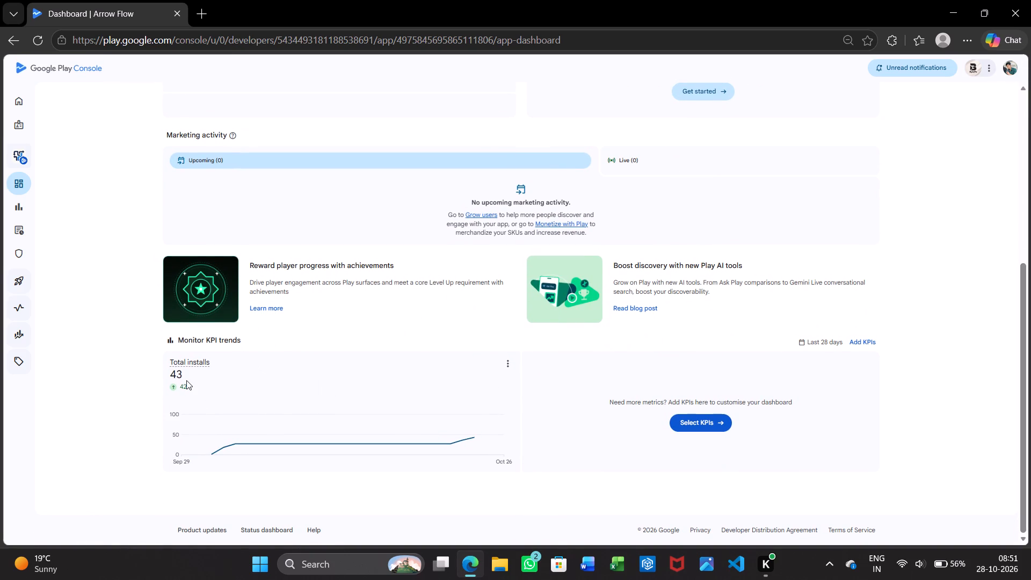
pyautogui.click(506, 363)
pyautogui.click(422, 346)
pyautogui.scroll(3, 438, 334)
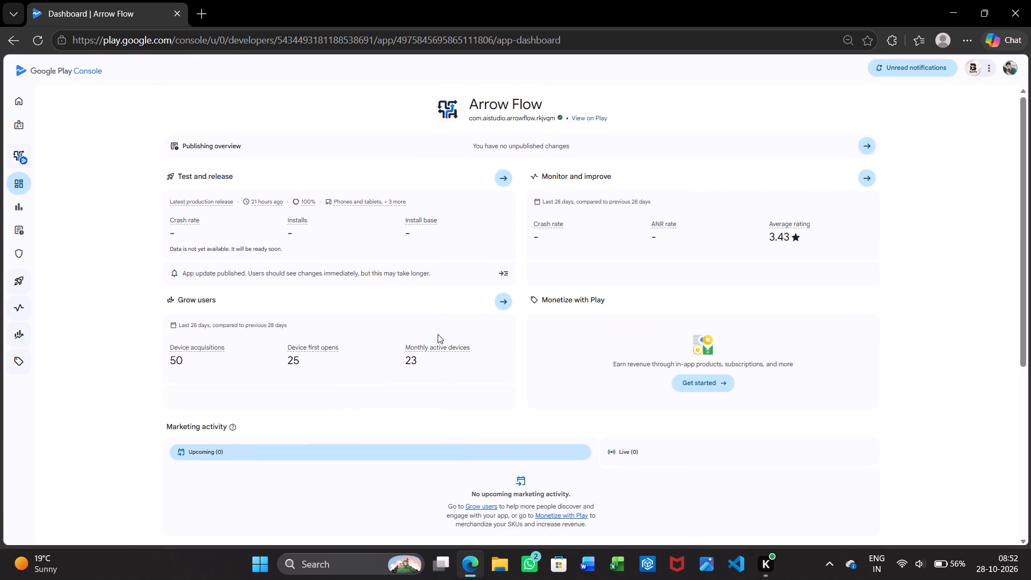
pyautogui.scroll(1, 438, 334)
# Open Arrow Flow's Monitor and improve page and examine its Android vitals, ratings and reviews, and recommended actions.
pyautogui.click(870, 179)
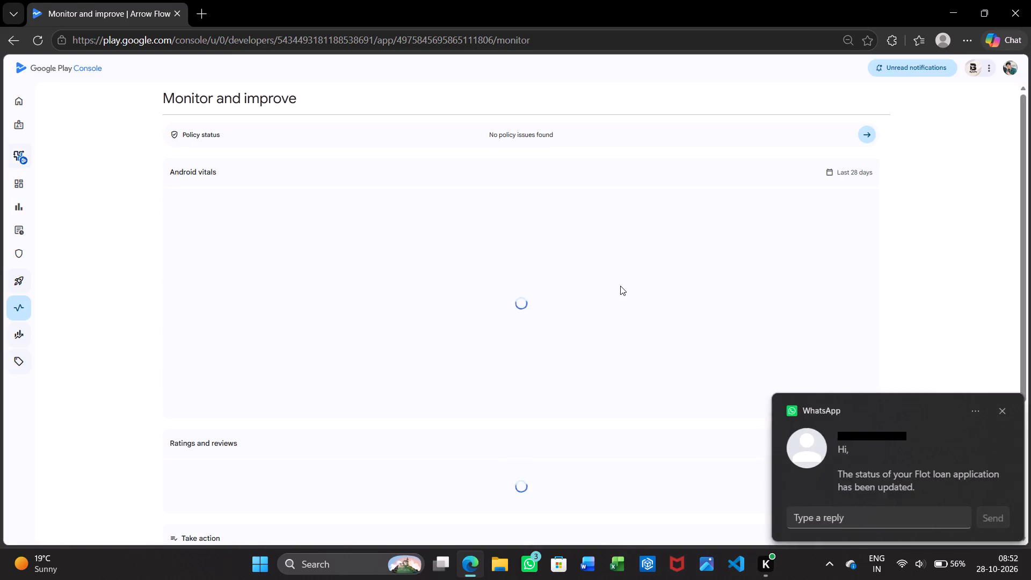
pyautogui.click(1003, 410)
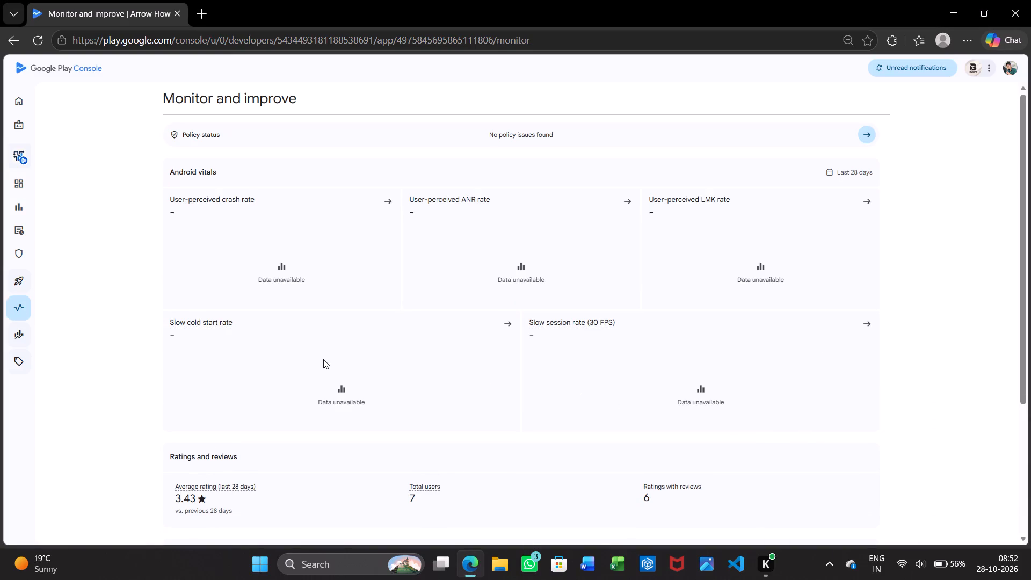
pyautogui.scroll(-3, 323, 359)
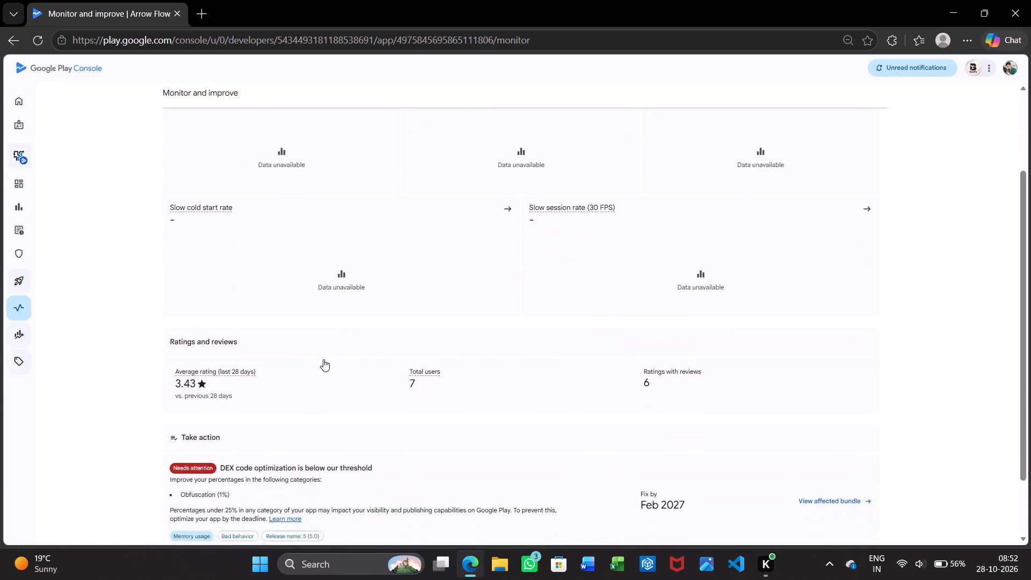
pyautogui.scroll(-1, 323, 359)
pyautogui.scroll(5, 323, 359)
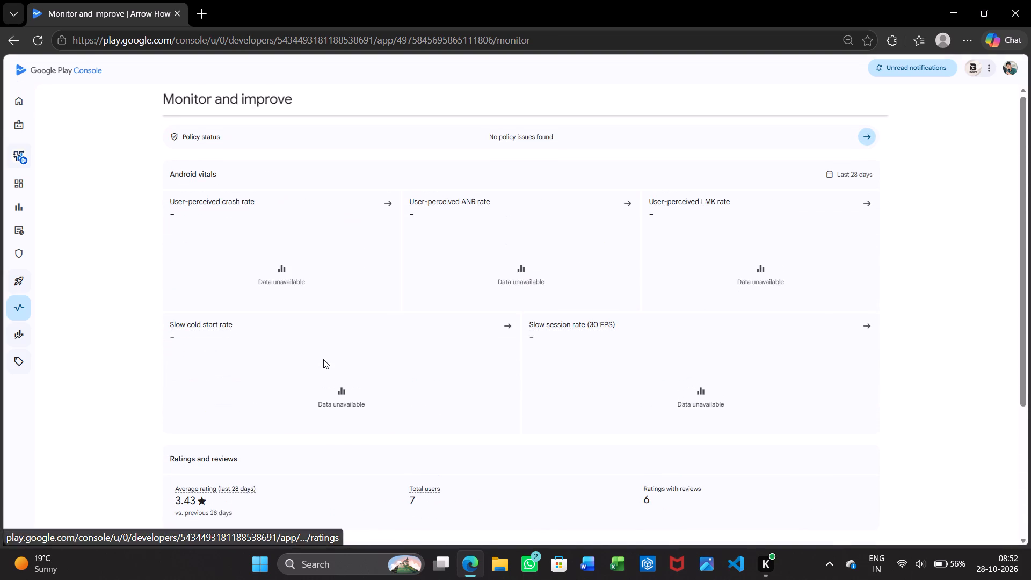
# Return to the Arrow Flow dashboard and open the Test and release page to check the latest production release.
pyautogui.hscroll(7, 323, 359)
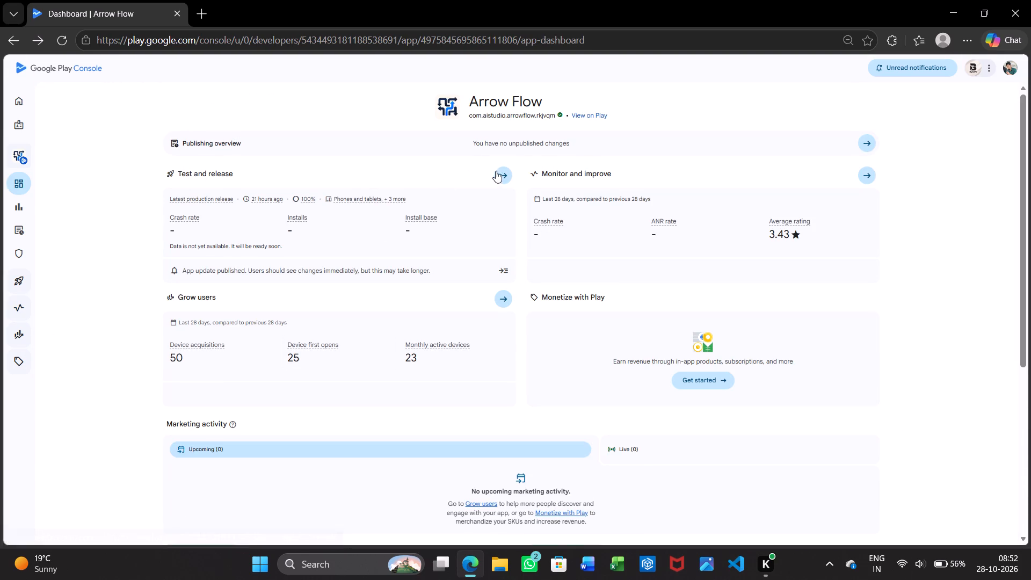
pyautogui.click(498, 172)
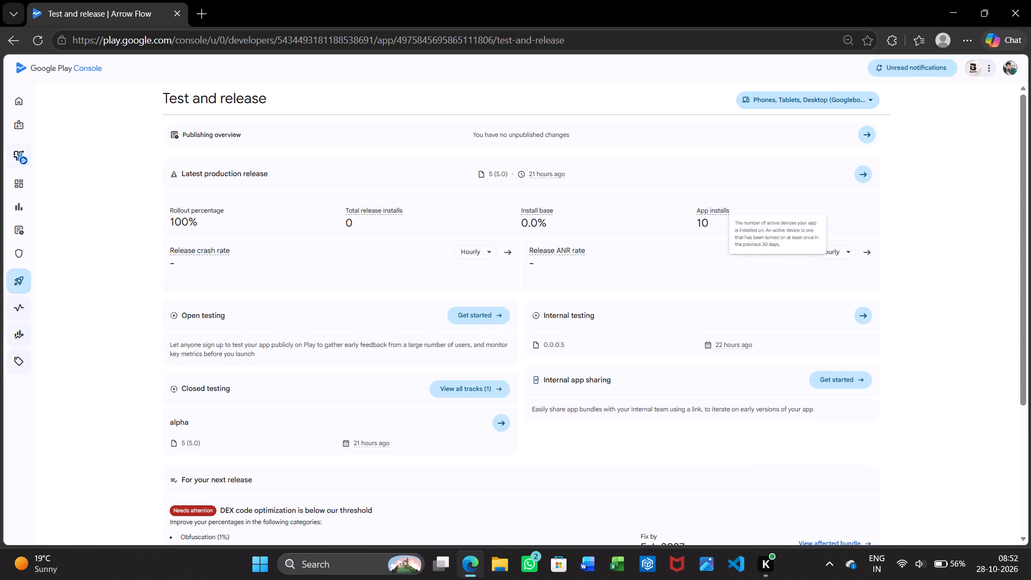
# Set both the release crash rate and the release ANR rate of Arrow Flow's latest production release to Daily.
pyautogui.scroll(-1, 578, 283)
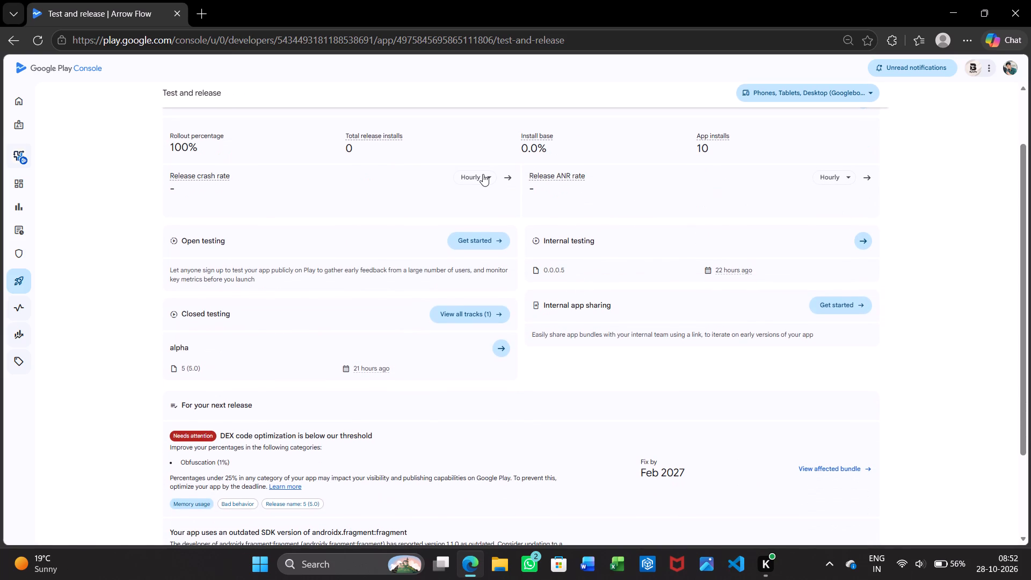
pyautogui.click(483, 174)
pyautogui.click(464, 214)
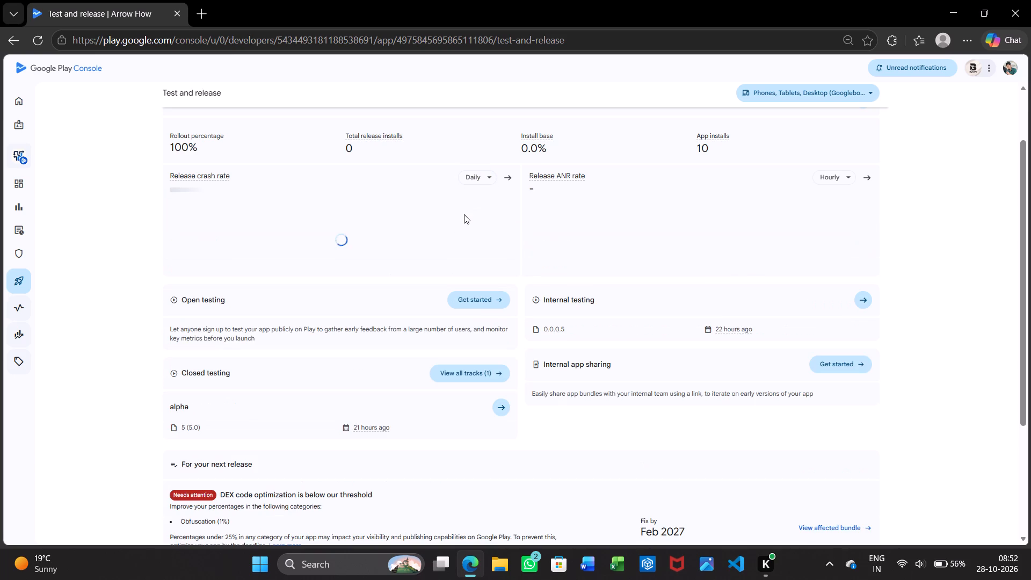
pyautogui.scroll(1, 464, 214)
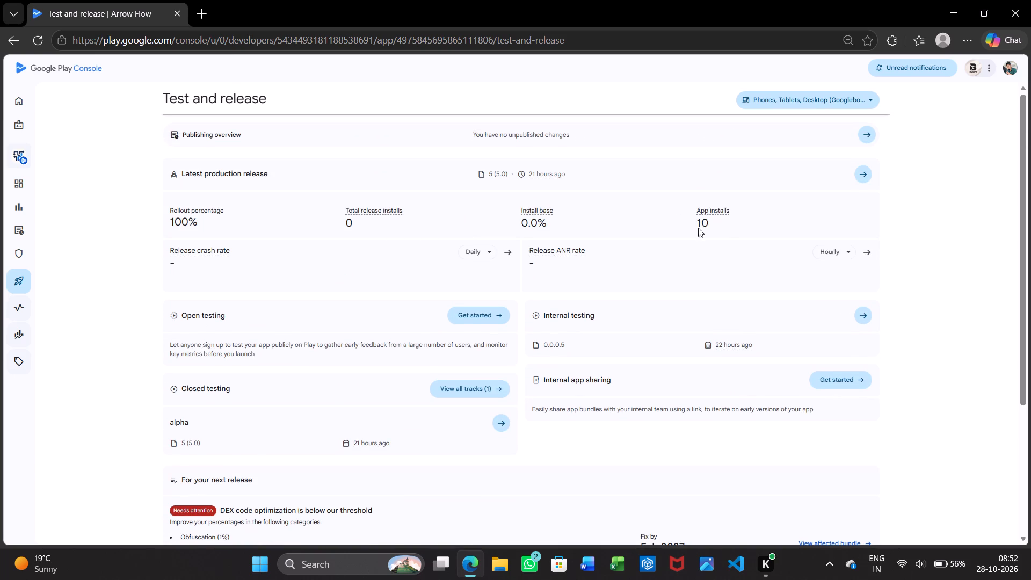
pyautogui.click(829, 252)
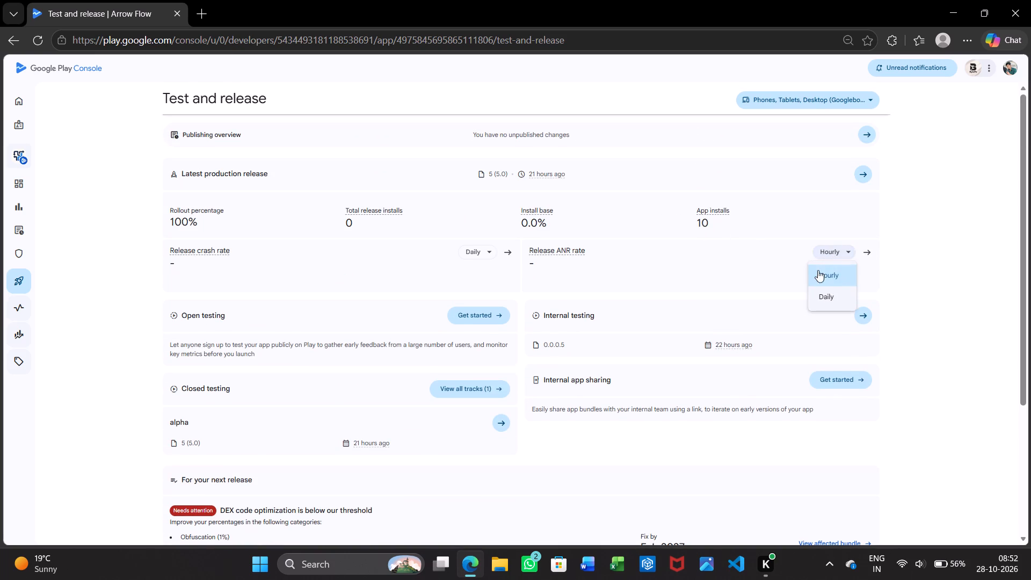
pyautogui.click(832, 294)
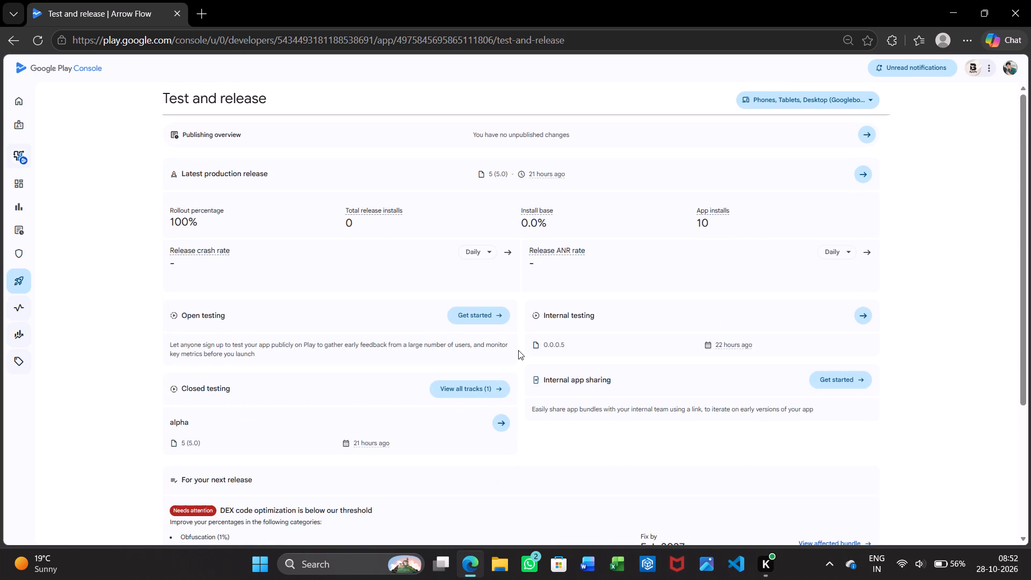
# Examine Arrow Flow's testing tracks and the issues listed for its next release.
pyautogui.scroll(-2, 518, 350)
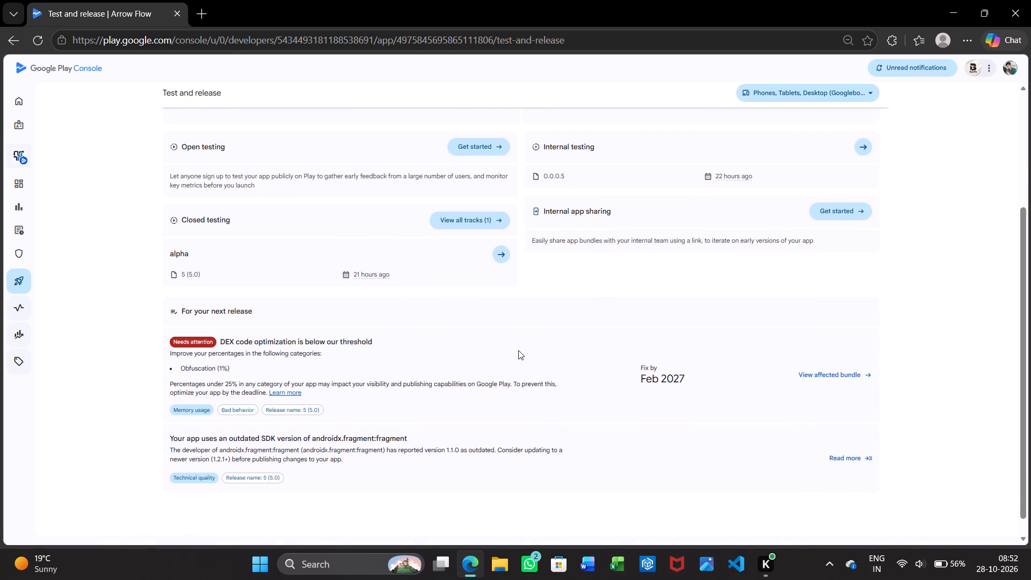
pyautogui.scroll(-2, 518, 350)
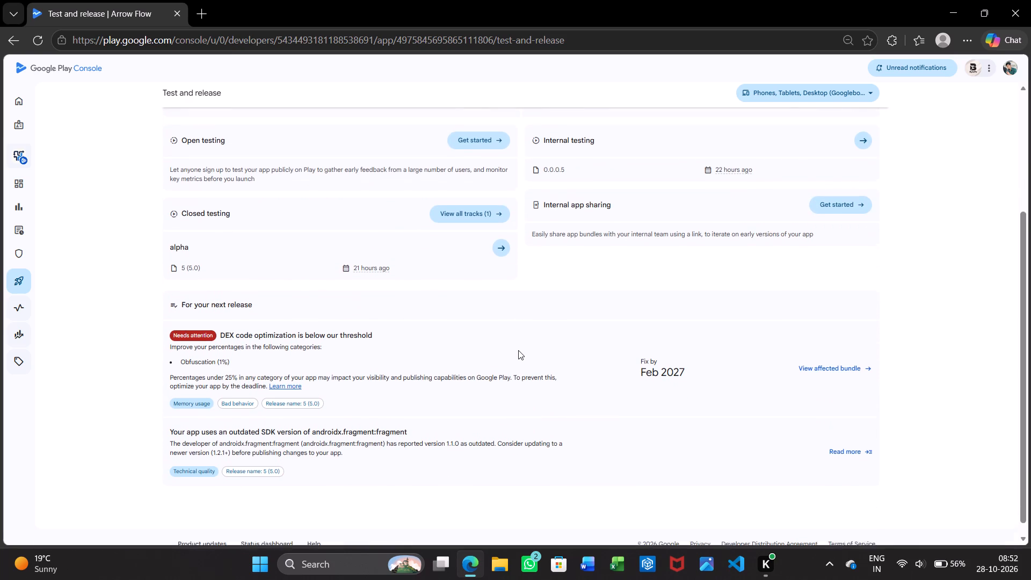
pyautogui.scroll(-3, 518, 350)
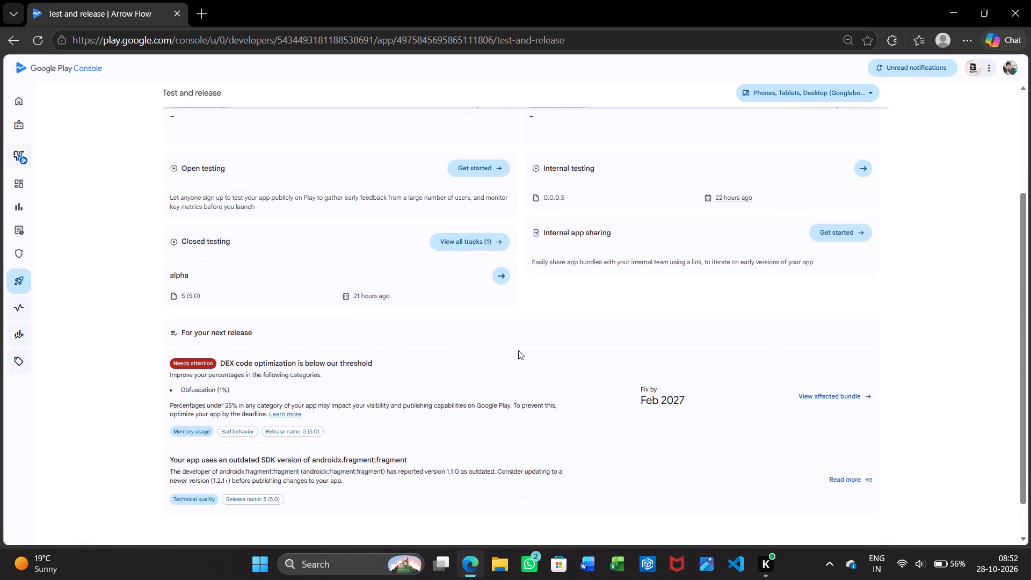
pyautogui.scroll(-1, 518, 350)
pyautogui.scroll(1, 518, 350)
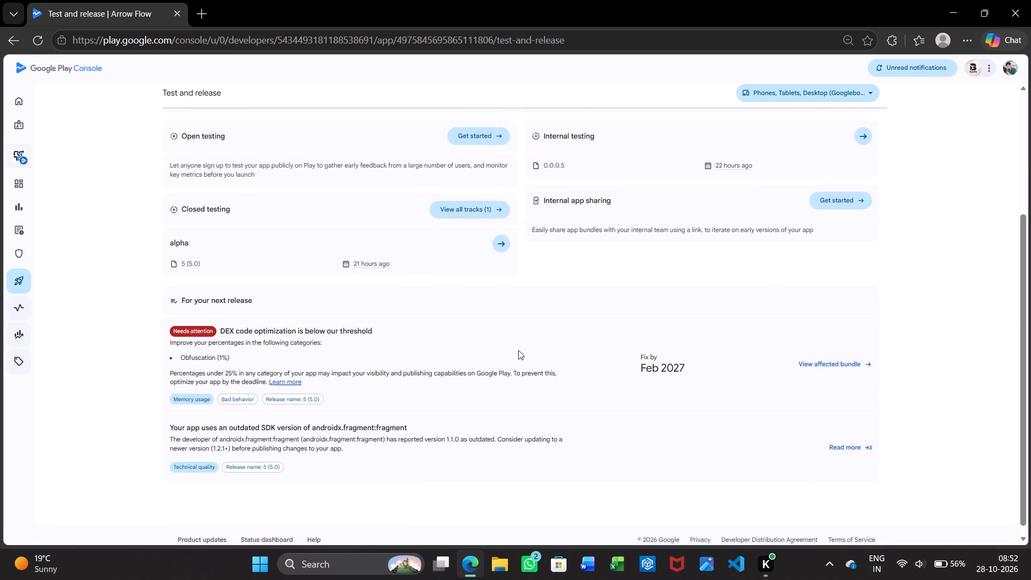
pyautogui.scroll(1, 518, 350)
pyautogui.doubleClick(187, 340)
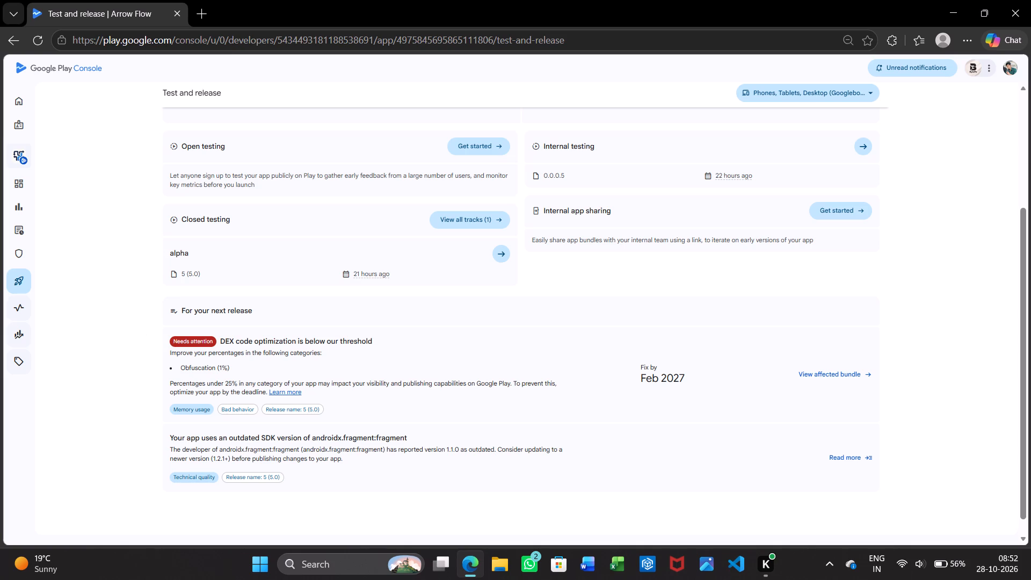
pyautogui.click(263, 344)
# View all closed testing tracks and open the Alpha track's management page.
pyautogui.scroll(2, 274, 380)
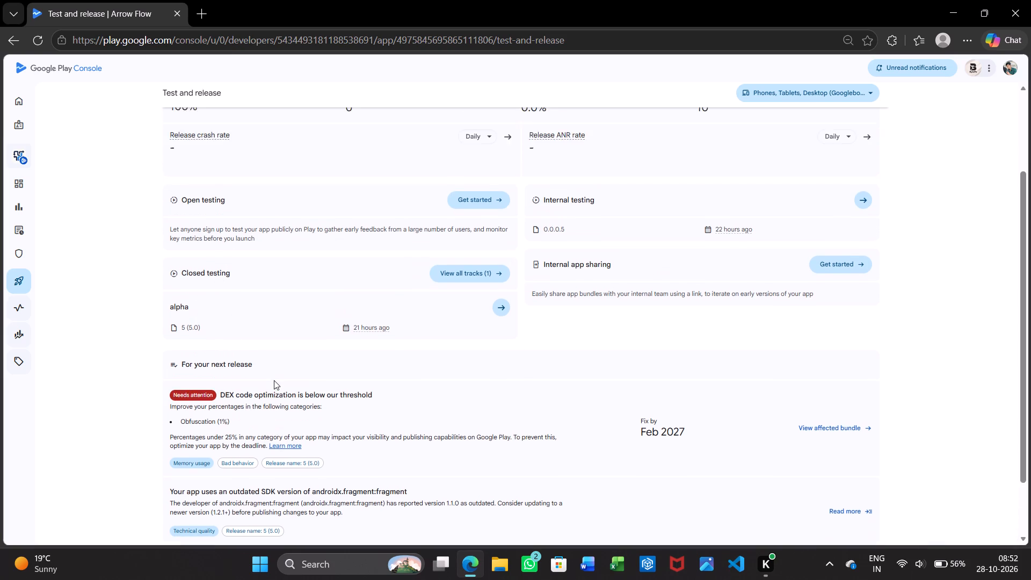
pyautogui.scroll(1, 274, 380)
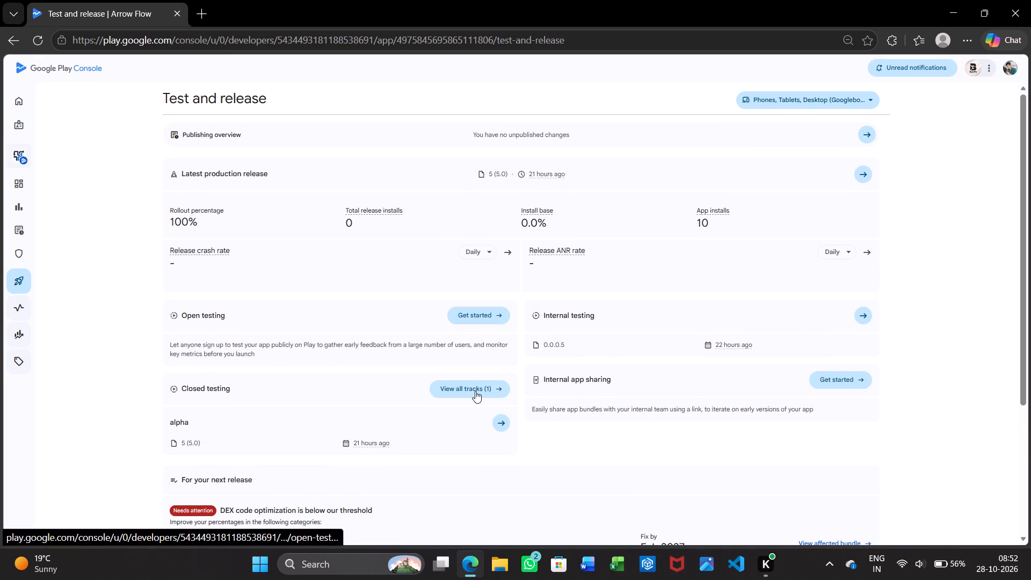
pyautogui.click(475, 391)
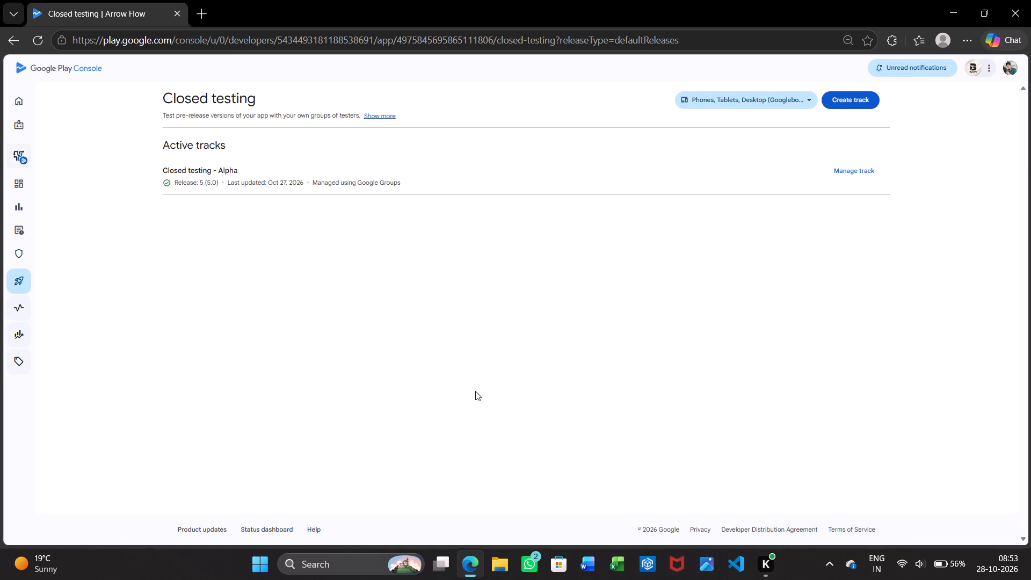
pyautogui.click(854, 172)
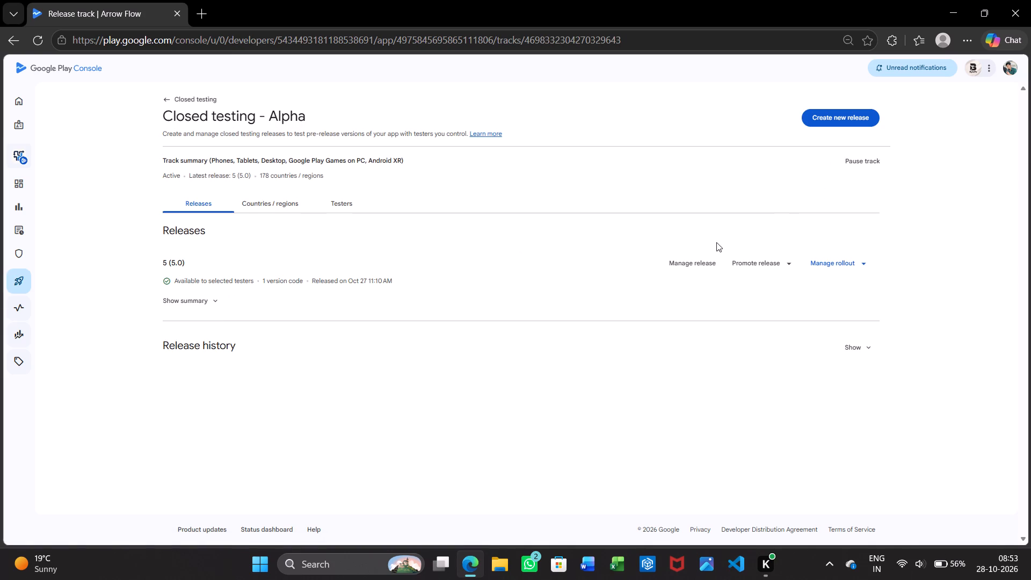
# Check the rollout management and promotion options of release 5 (5.0), dismissing the Dell SupportAssist notification.
pyautogui.click(850, 263)
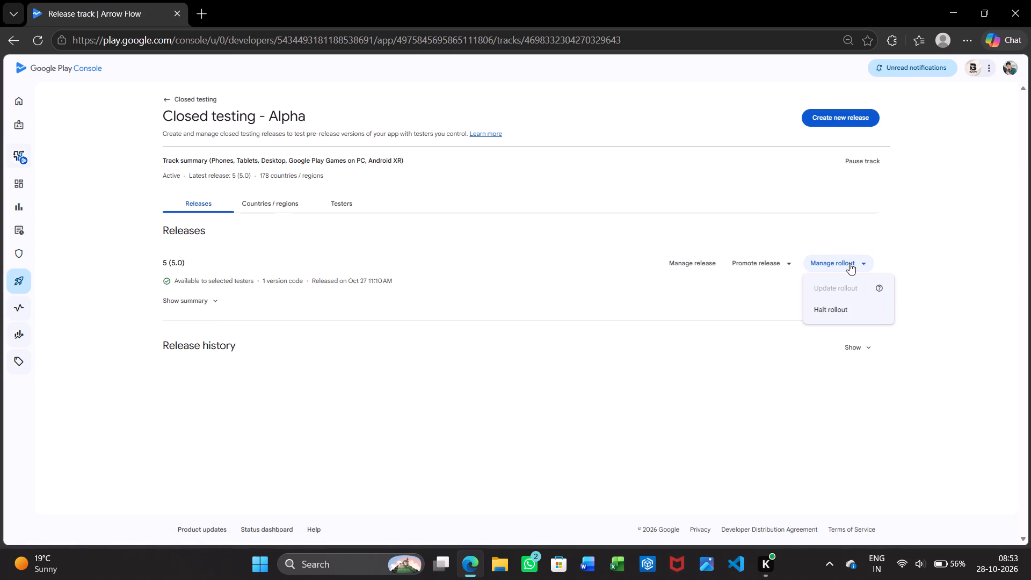
pyautogui.click(787, 263)
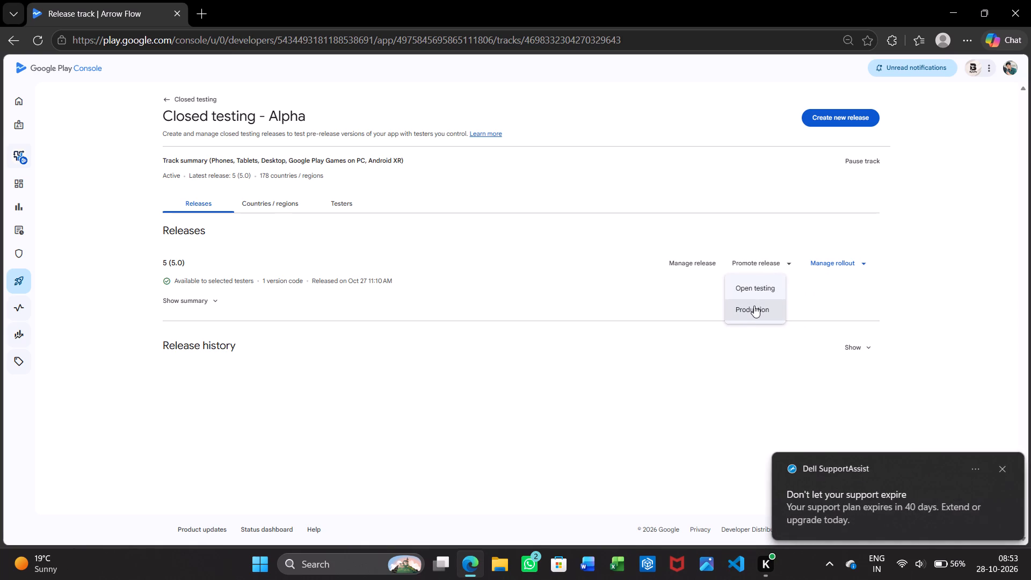
pyautogui.click(1000, 472)
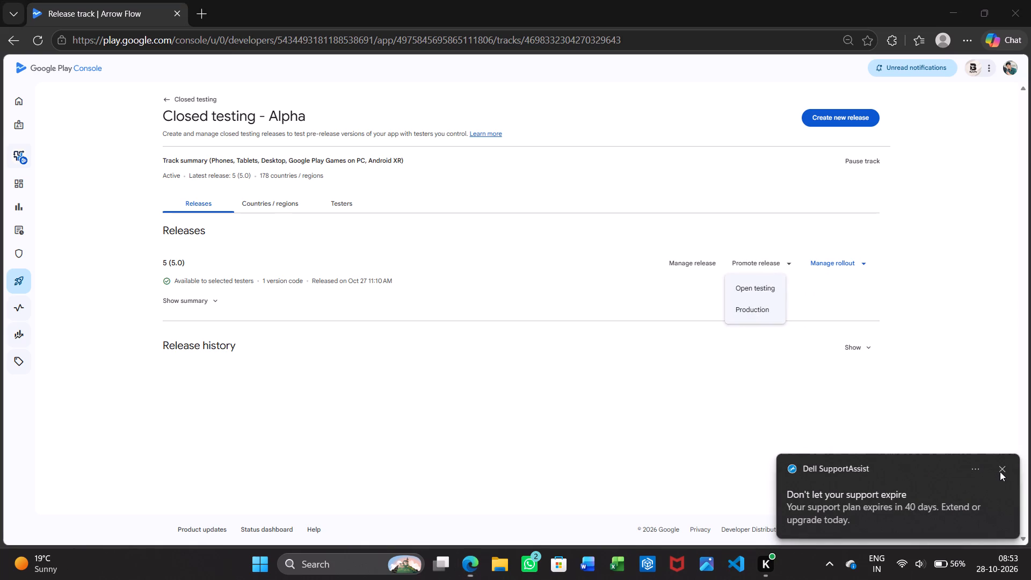
pyautogui.click(608, 473)
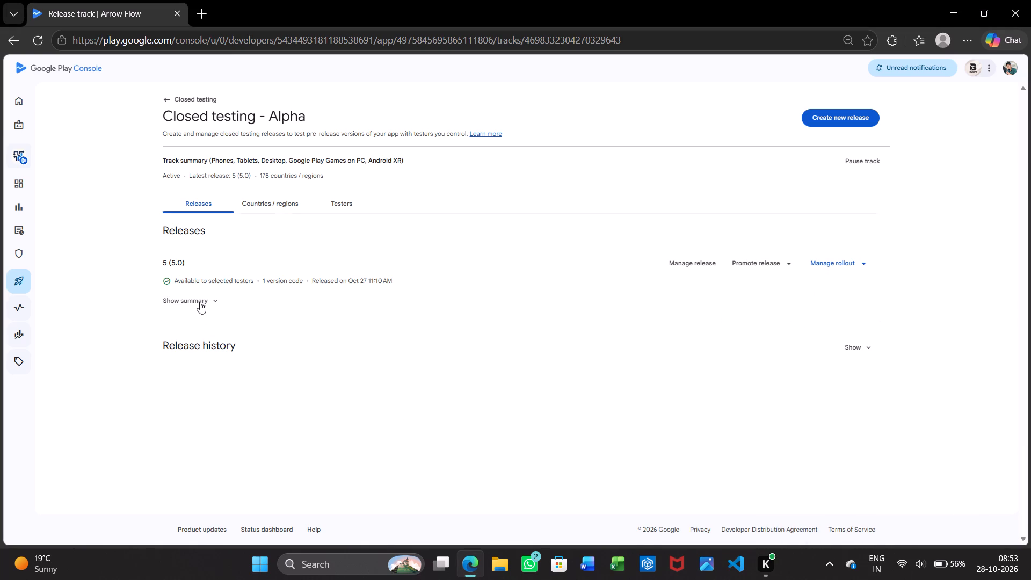
# Expand the summary of release 5 (5.0) and go to its device catalog.
pyautogui.click(200, 302)
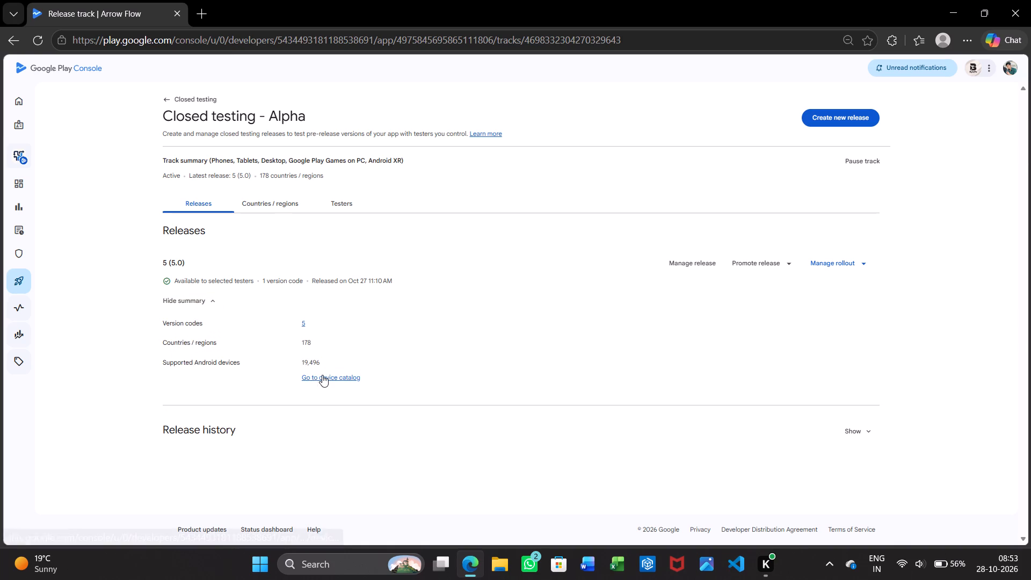
pyautogui.click(322, 375)
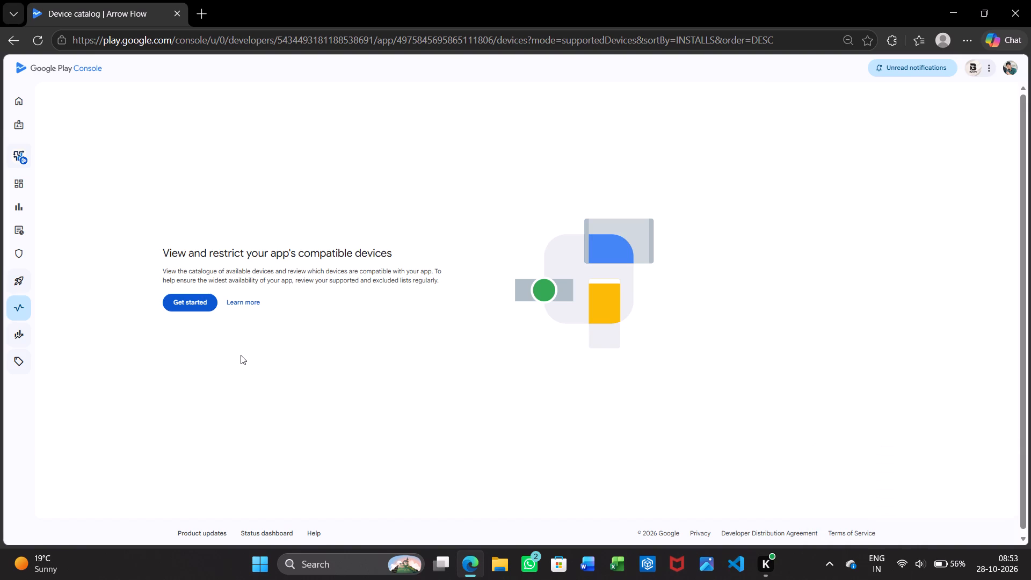
# Read the device catalog's introduction about viewing and restricting compatible devices.
pyautogui.hscroll(7, 241, 355)
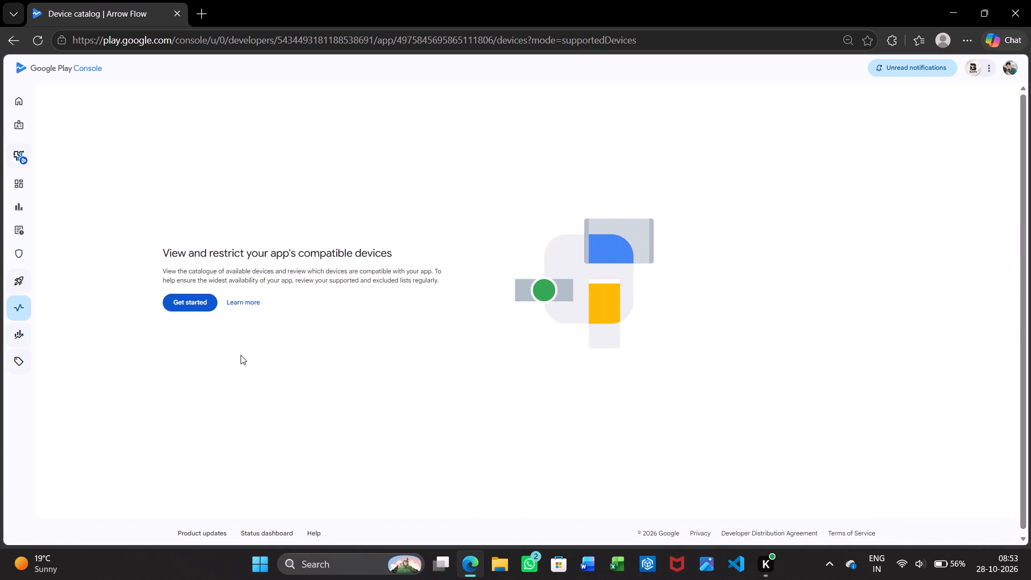
pyautogui.moveTo(164, 267); pyautogui.dragTo(328, 281)
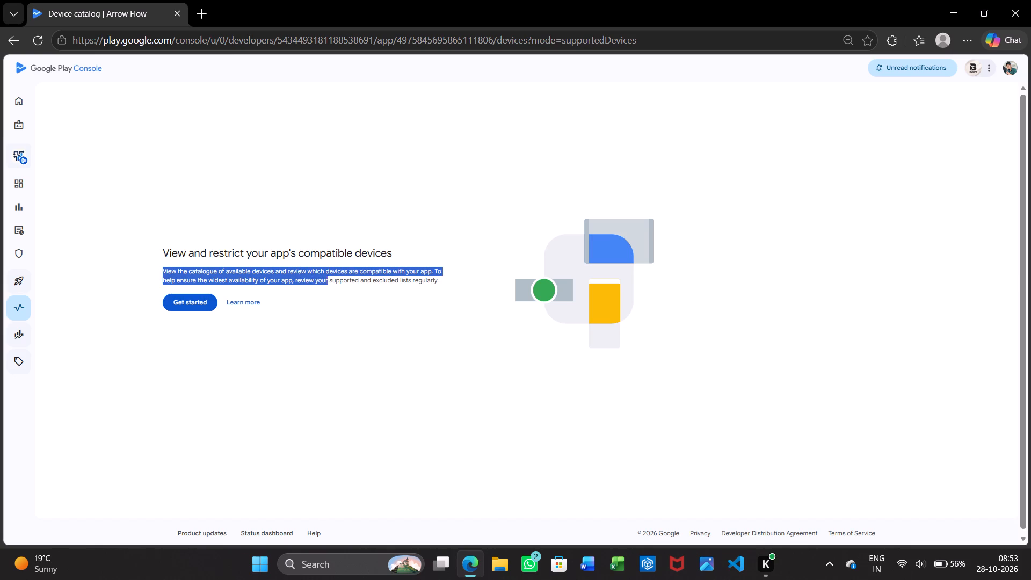
pyautogui.moveTo(328, 281); pyautogui.dragTo(353, 291)
pyautogui.moveTo(353, 291); pyautogui.dragTo(237, 285)
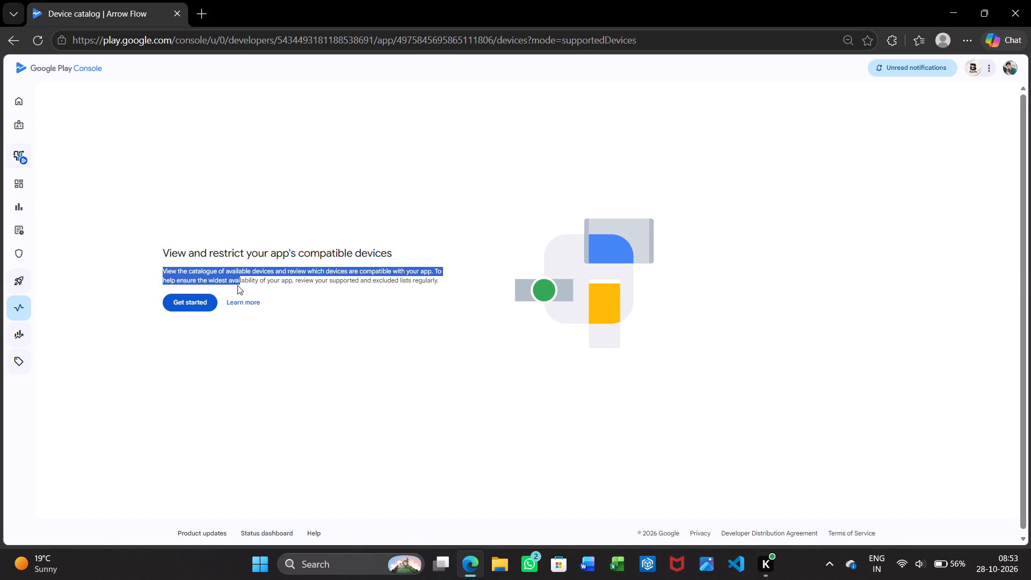
pyautogui.moveTo(237, 285); pyautogui.dragTo(350, 340)
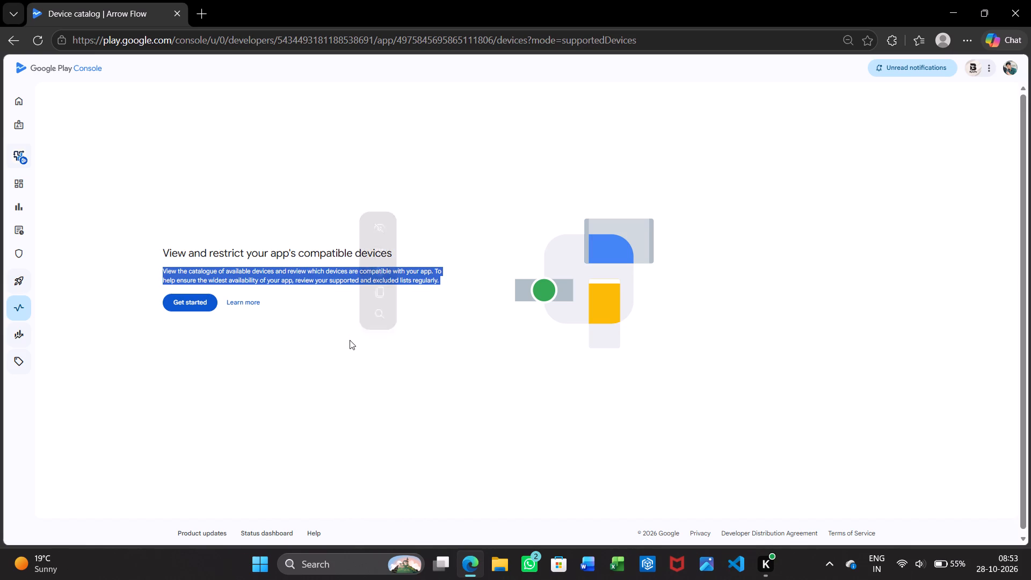
pyautogui.click(289, 352)
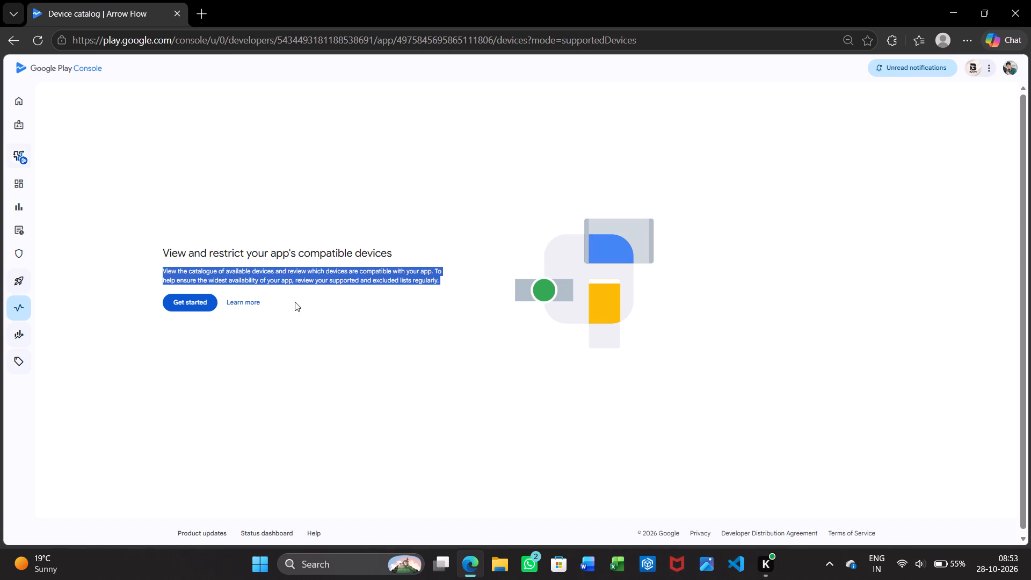
pyautogui.click(326, 280)
pyautogui.click(287, 337)
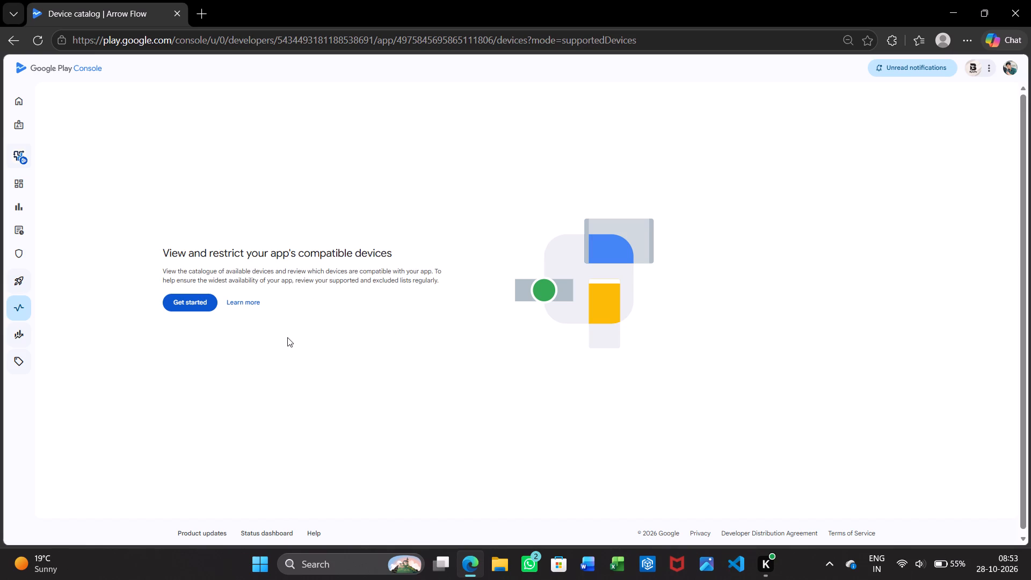
# Get started with the device catalog, review its Terms of Service, and close them without accepting.
pyautogui.click(197, 298)
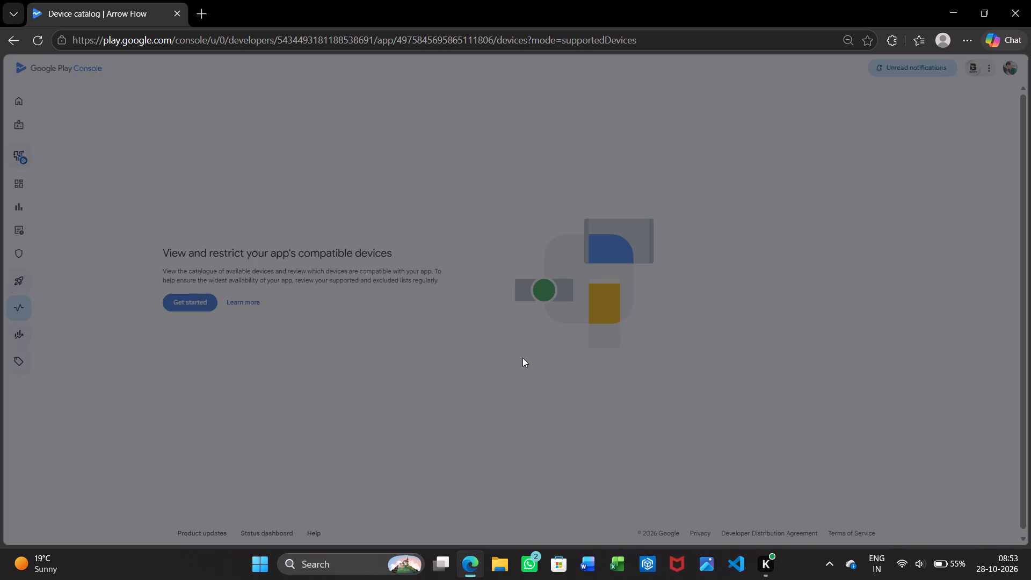
pyautogui.scroll(-1, 522, 358)
pyautogui.scroll(1, 522, 358)
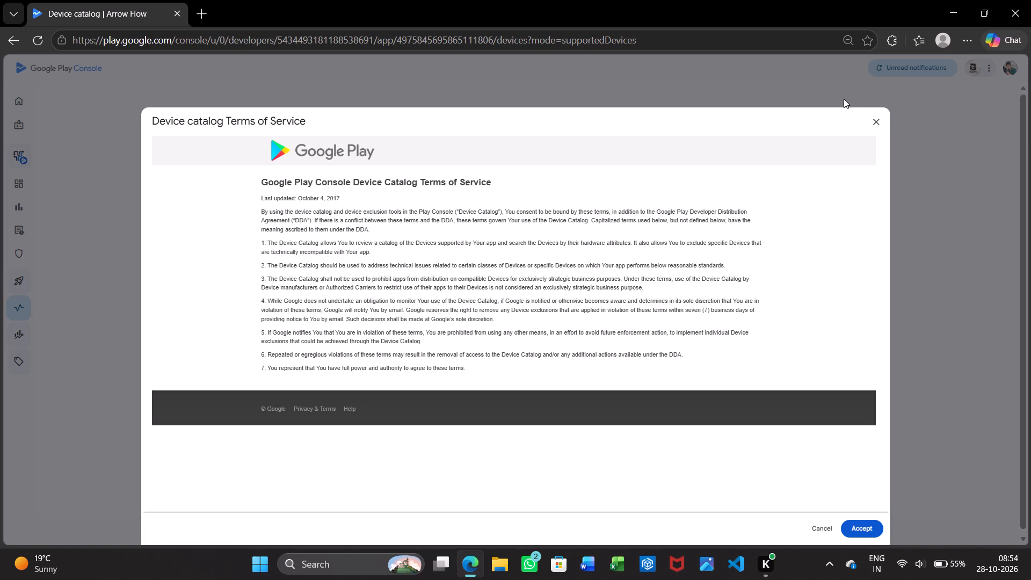
pyautogui.click(874, 122)
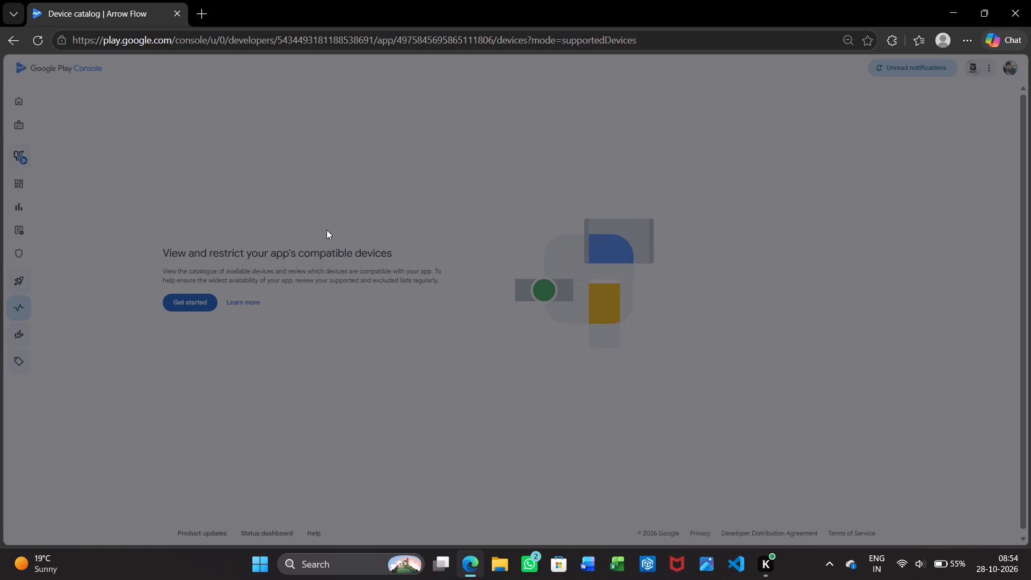
pyautogui.hscroll(7, 326, 230)
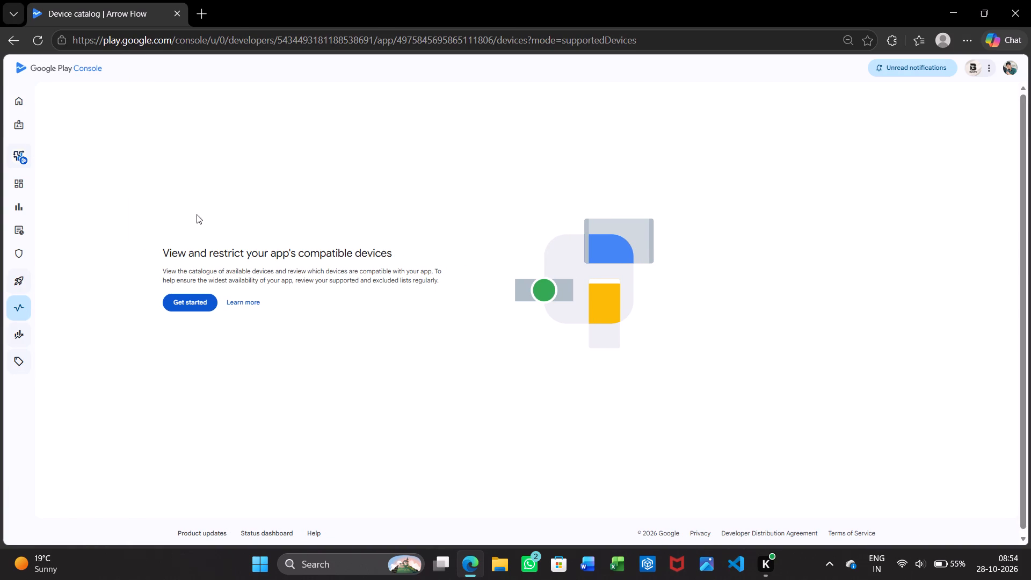
# Return to the Play Console home page.
pyautogui.click(56, 69)
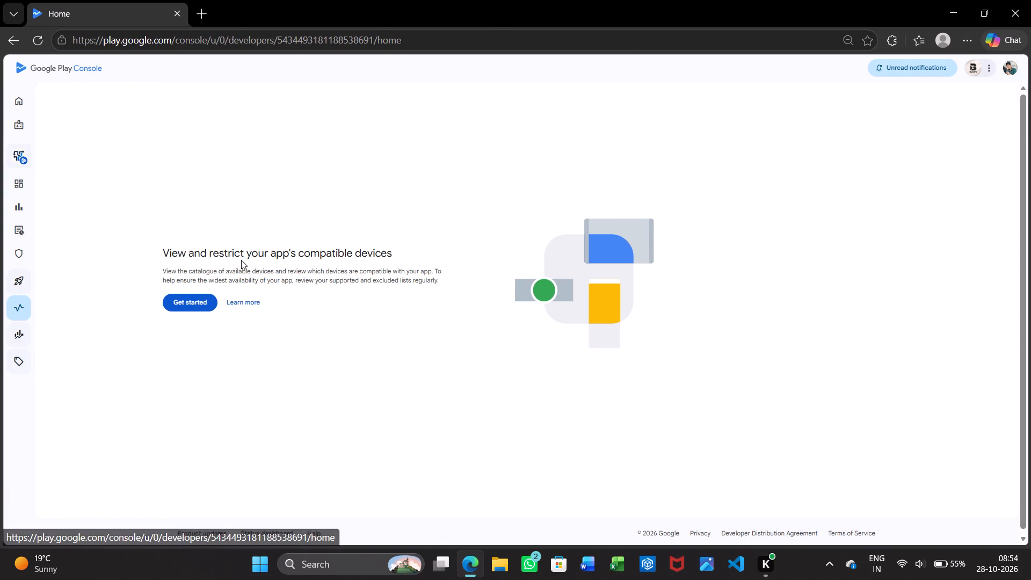
# Read the unread notifications about adding Play Games Services and the outdated SDK version in Arrow Flow.
pyautogui.scroll(-1, 241, 260)
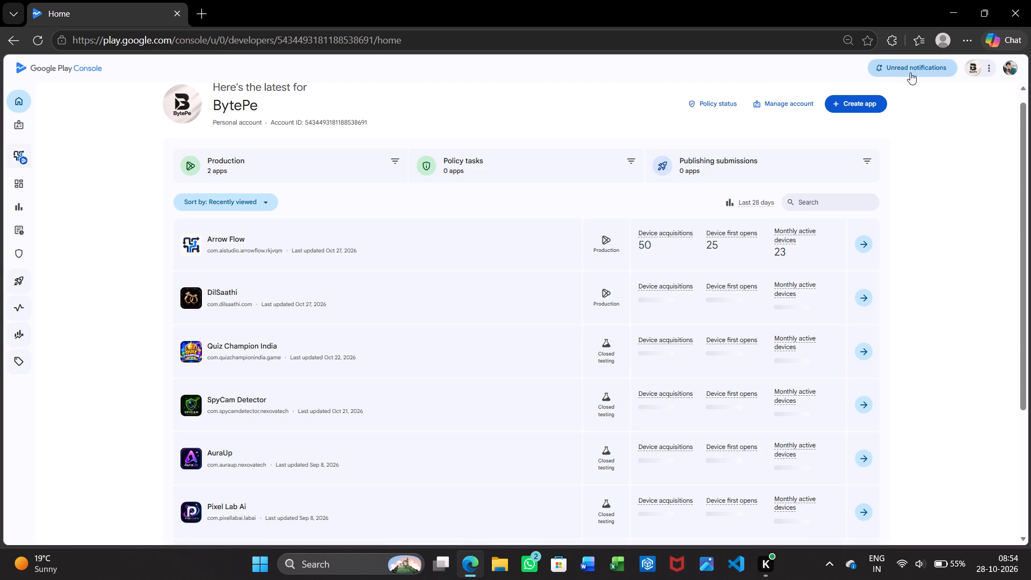
pyautogui.click(911, 71)
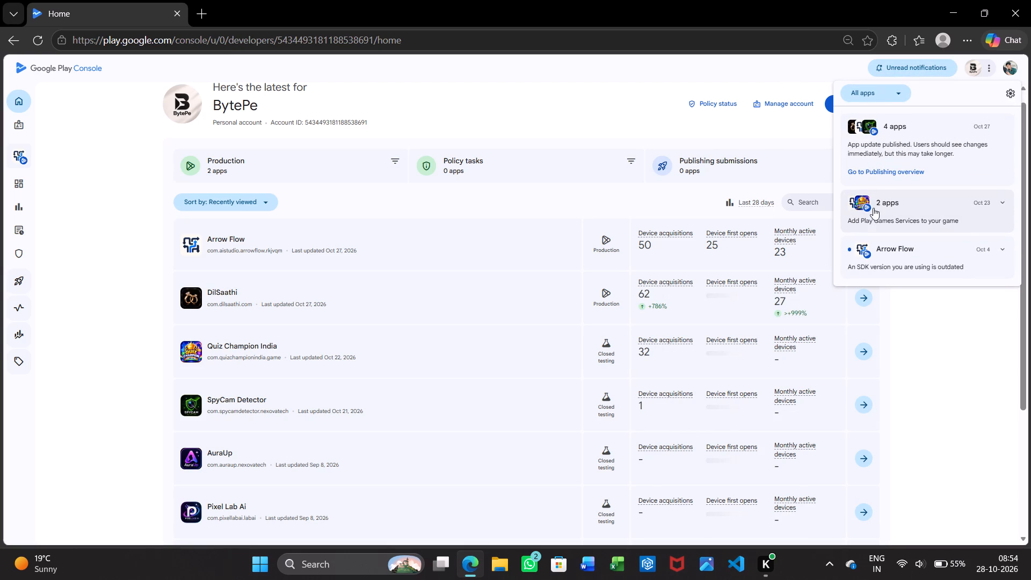
pyautogui.click(1001, 207)
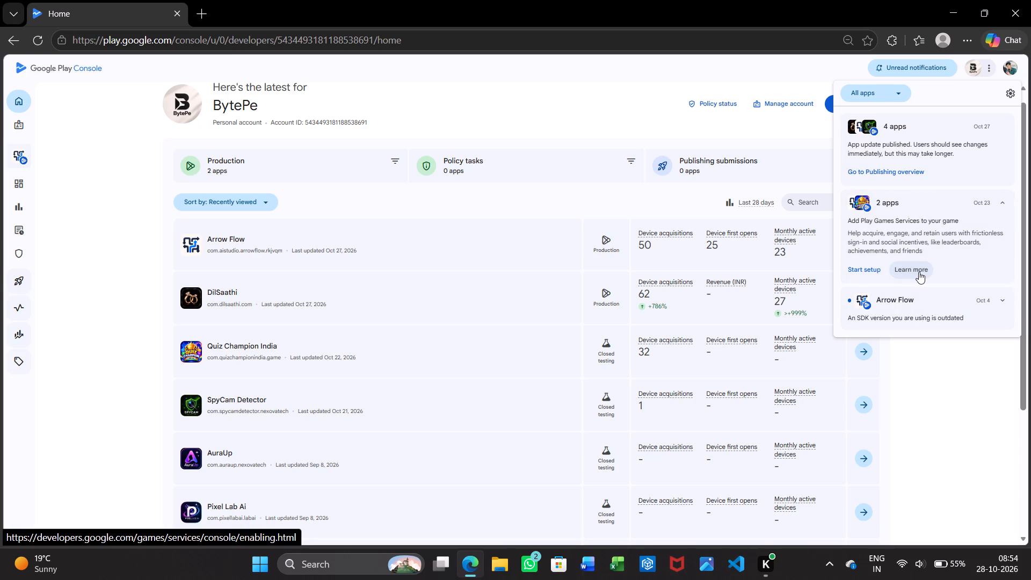
pyautogui.click(1005, 301)
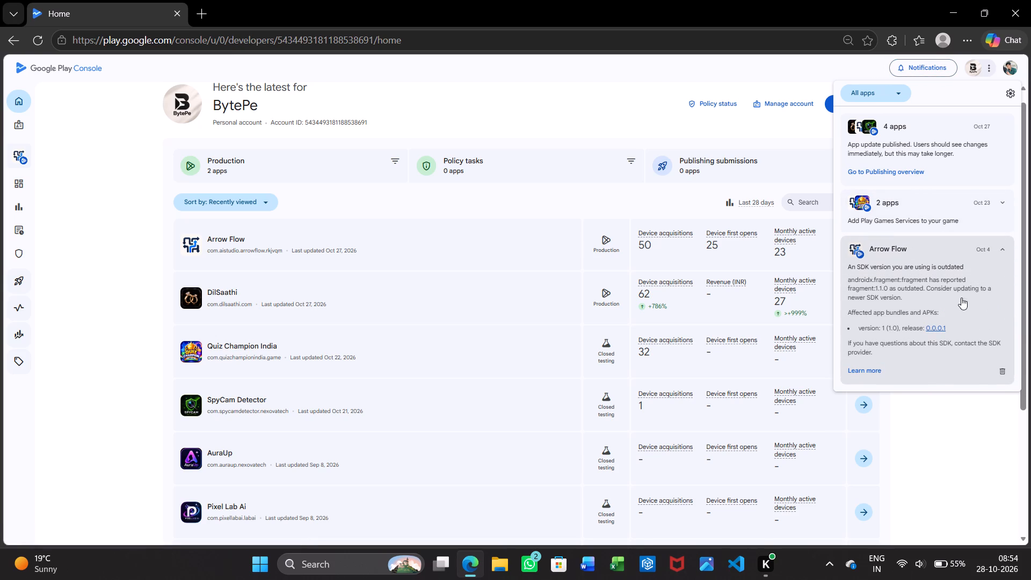
pyautogui.click(980, 205)
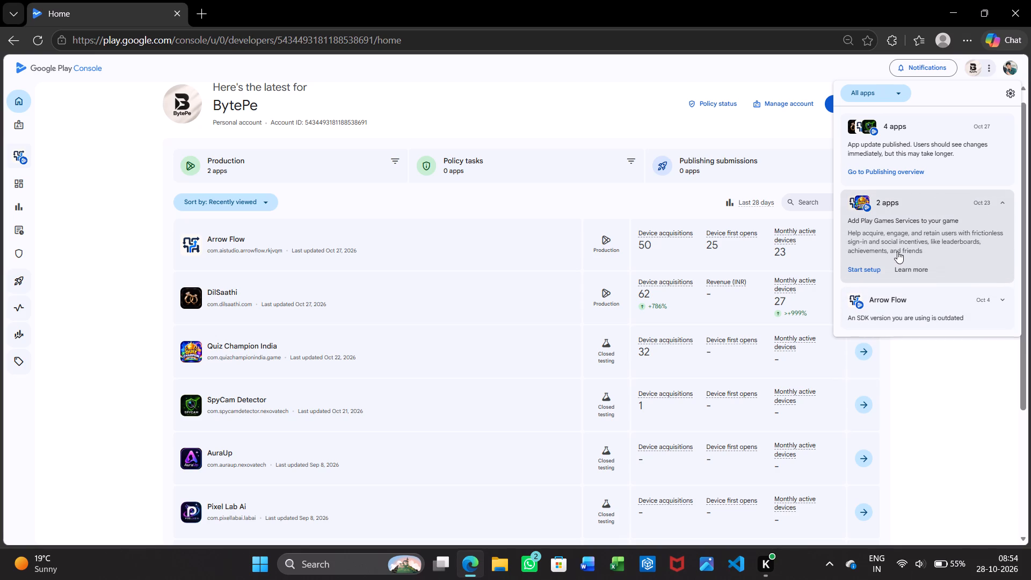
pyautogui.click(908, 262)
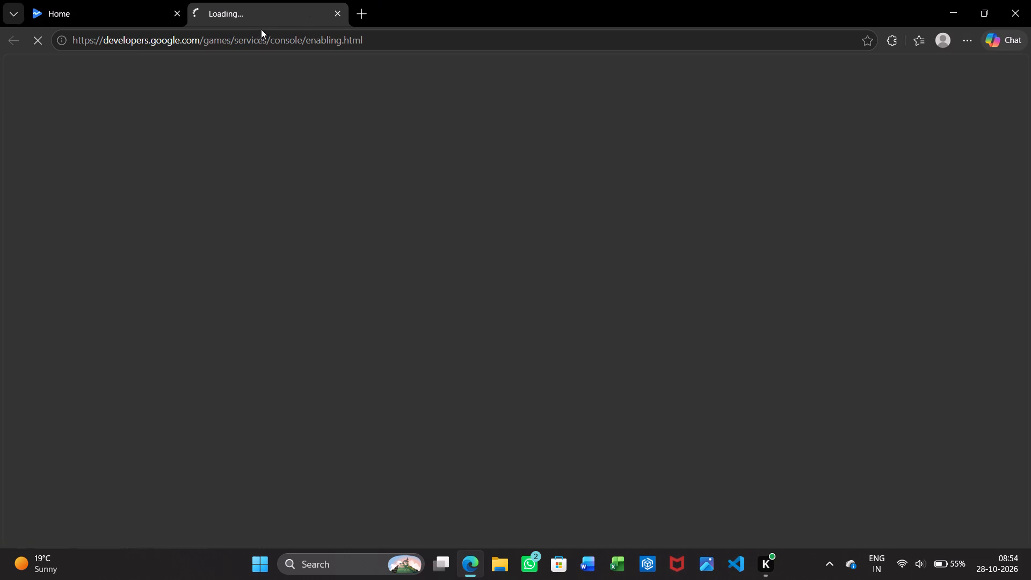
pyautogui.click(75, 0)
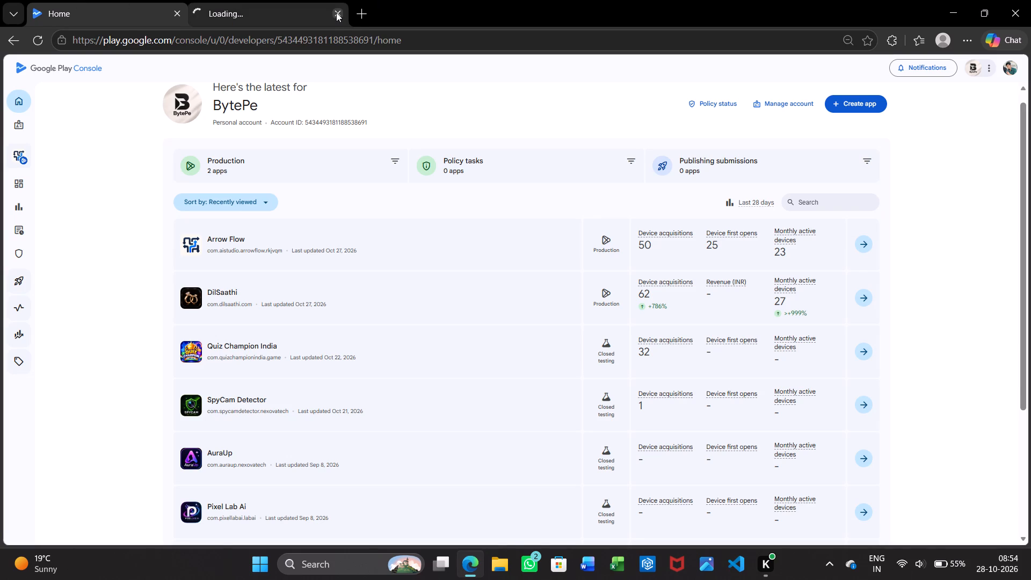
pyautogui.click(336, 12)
# Filter the home page's app list to show only the apps in Production.
pyautogui.scroll(-1, 368, 295)
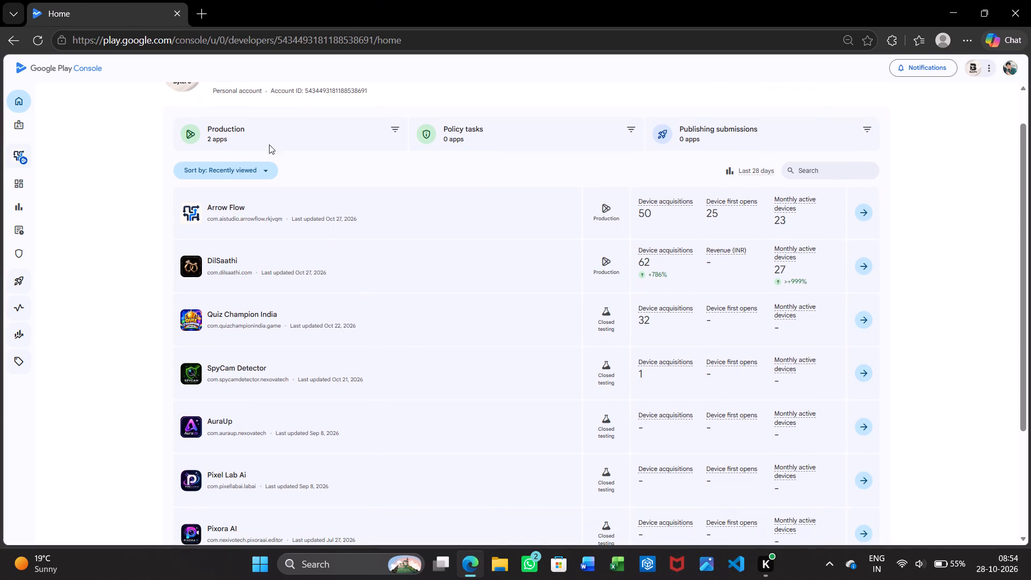
pyautogui.click(267, 127)
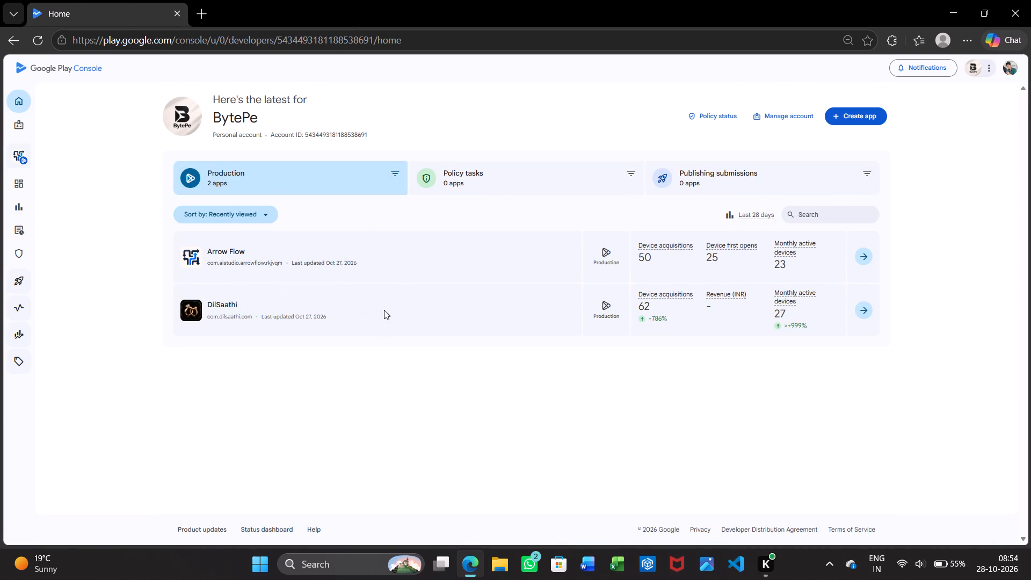
# Go back to the browser's new tab page and reopen Google Play Console from its shortcut.
pyautogui.hscroll(8, 289, 351)
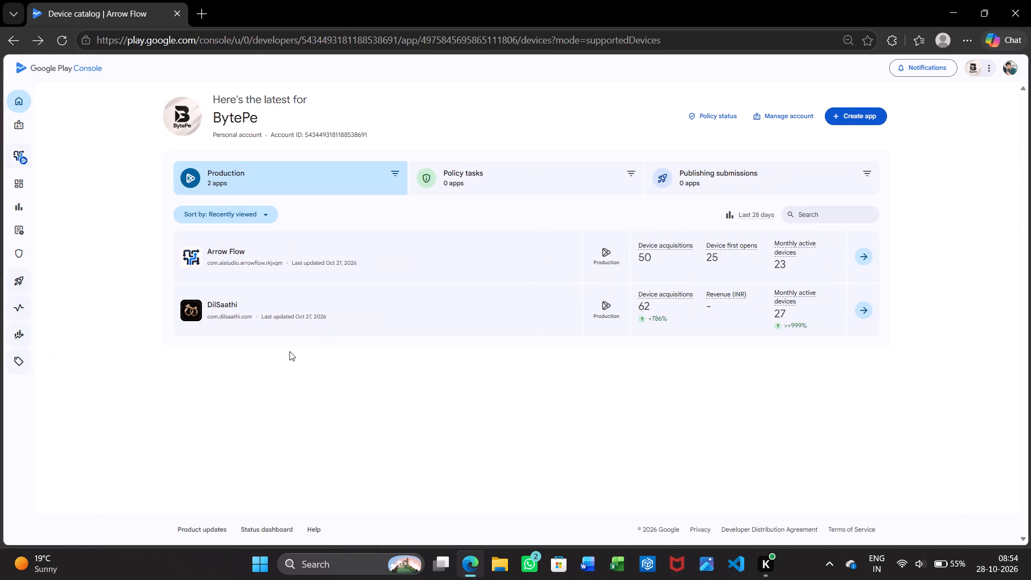
pyautogui.hscroll(8, 289, 351)
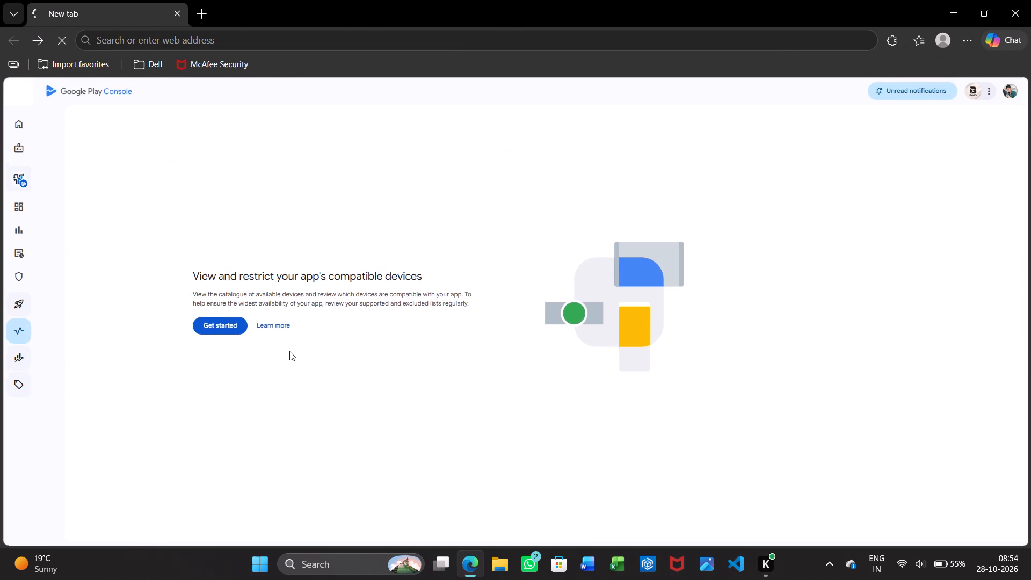
pyautogui.click(551, 206)
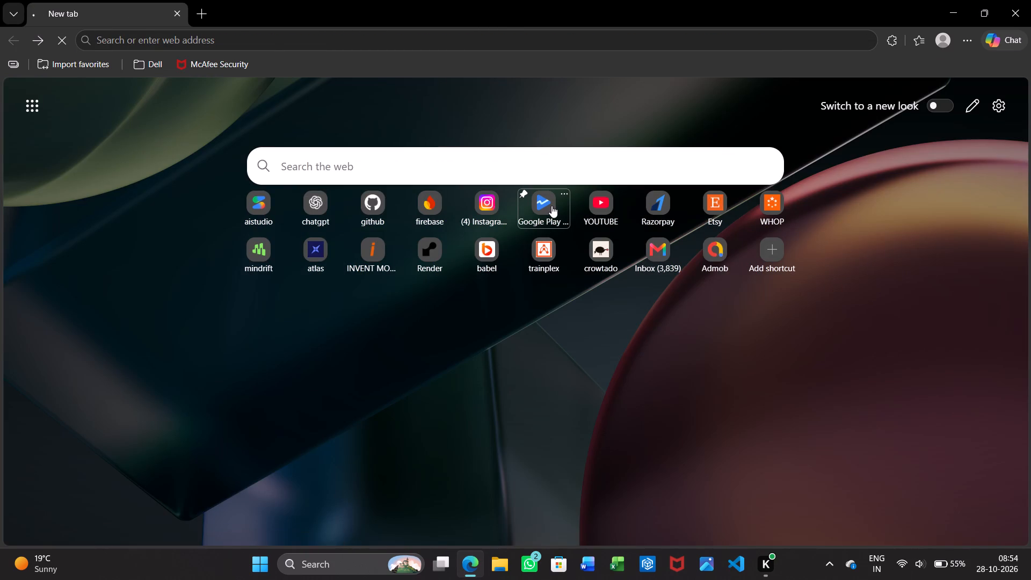
# Look through the account's full app list and open the Quiz Champion India dashboard.
pyautogui.scroll(-1, 308, 265)
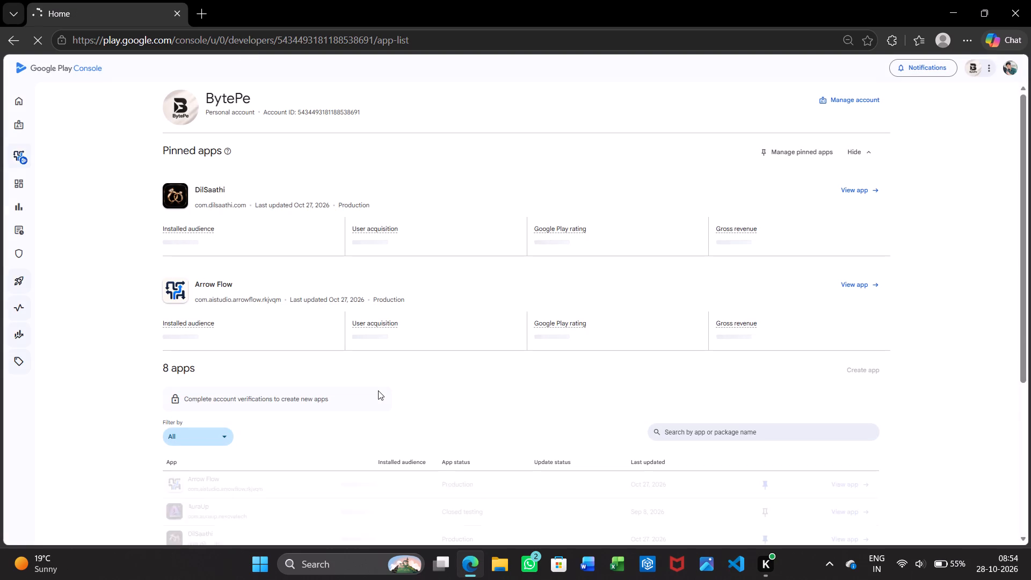
pyautogui.scroll(-3, 336, 396)
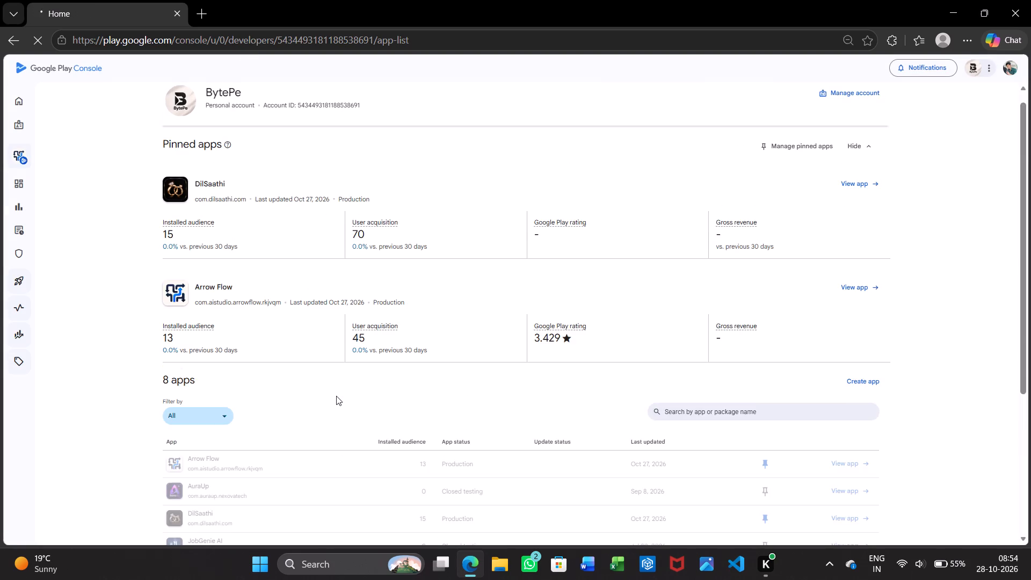
pyautogui.scroll(-2, 336, 396)
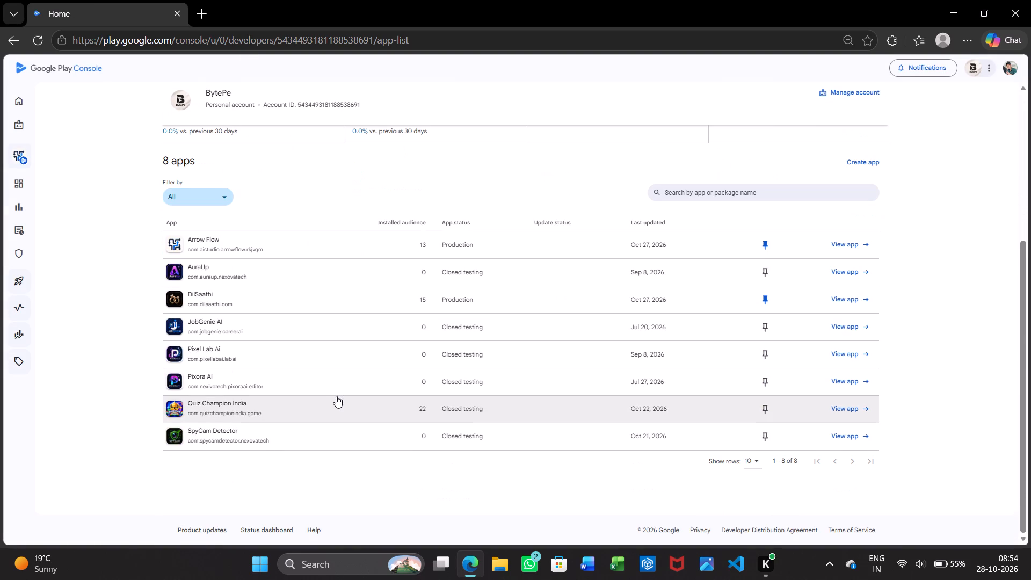
pyautogui.click(844, 404)
pyautogui.click(766, 410)
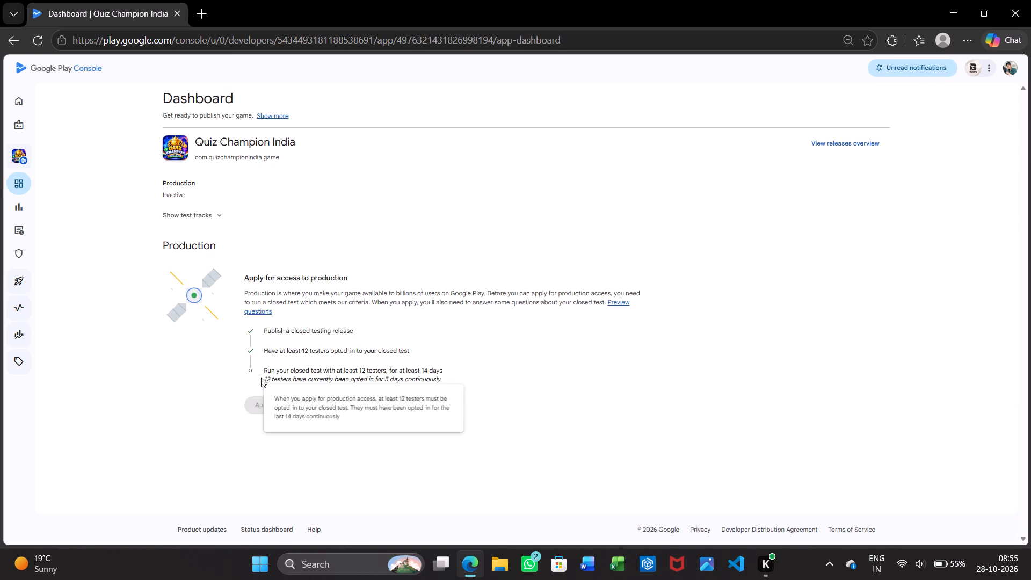
# Read the closed test requirement still outstanding for Quiz Champion India's production access.
pyautogui.moveTo(264, 371); pyautogui.dragTo(432, 380)
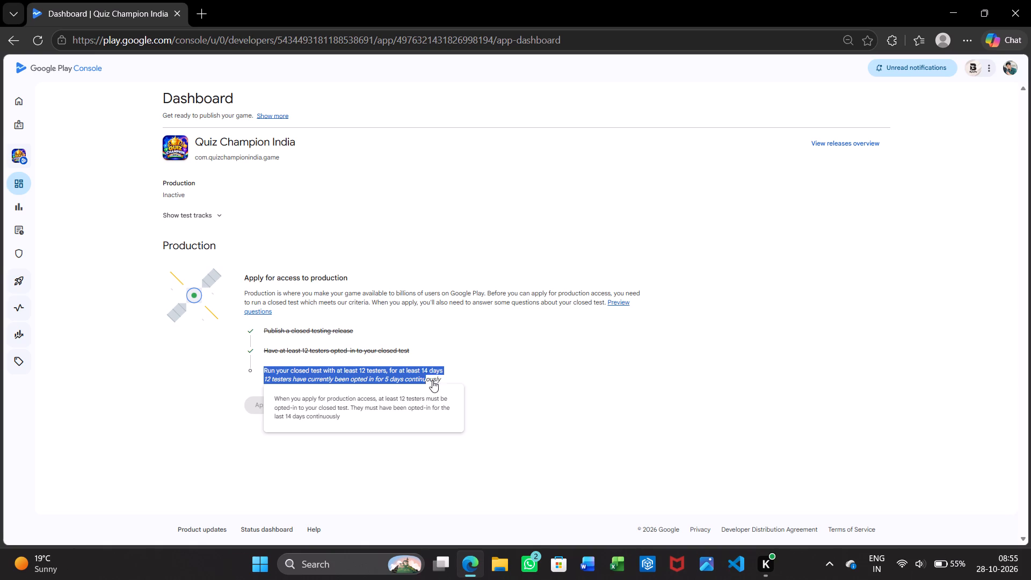
pyautogui.moveTo(432, 380); pyautogui.dragTo(453, 380)
pyautogui.click(413, 428)
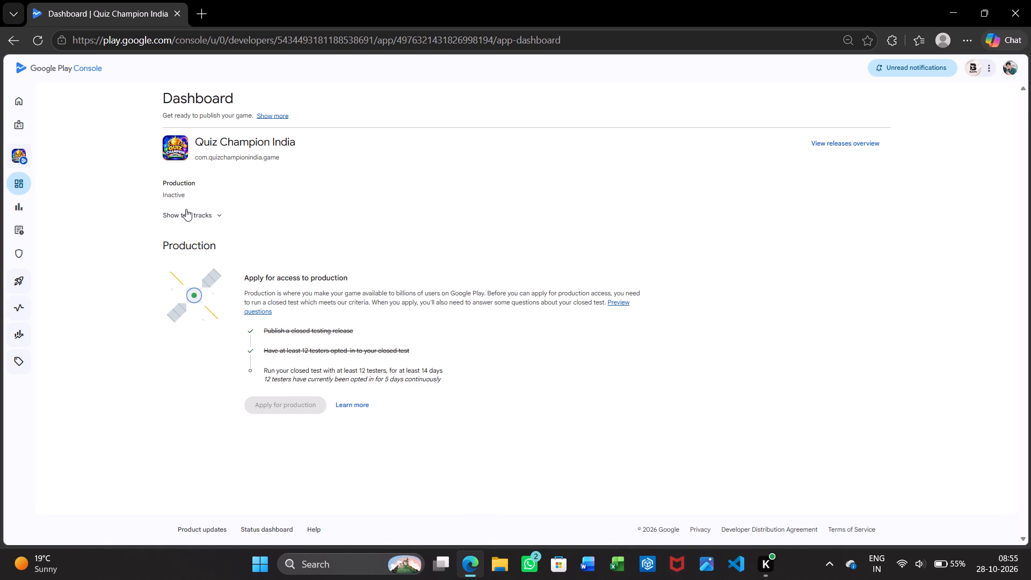
# Show Quiz Champion India's test tracks and check the status of open, closed and internal testing.
pyautogui.click(191, 211)
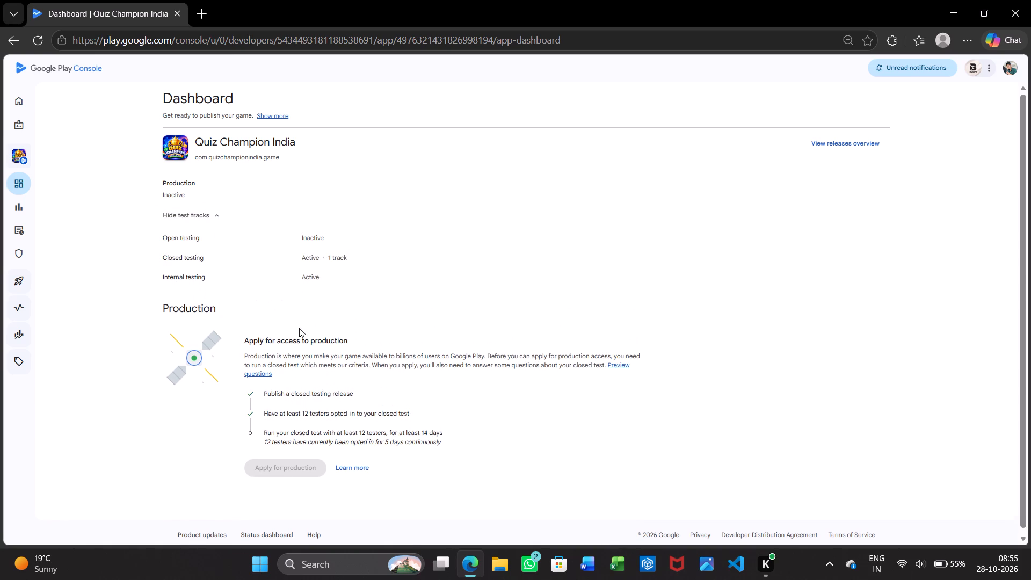
pyautogui.moveTo(299, 328); pyautogui.dragTo(320, 275)
pyautogui.click(444, 281)
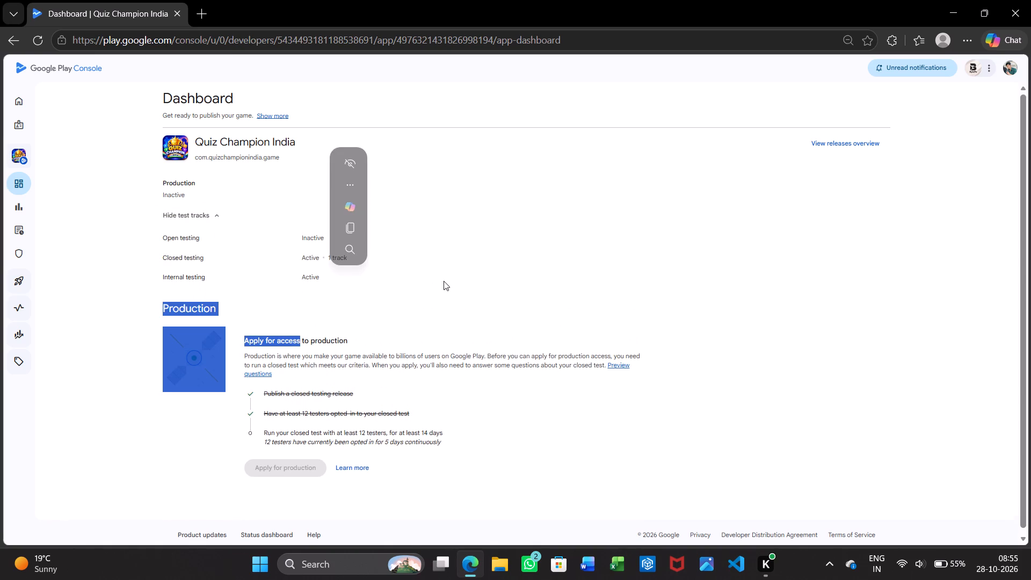
pyautogui.click(444, 281)
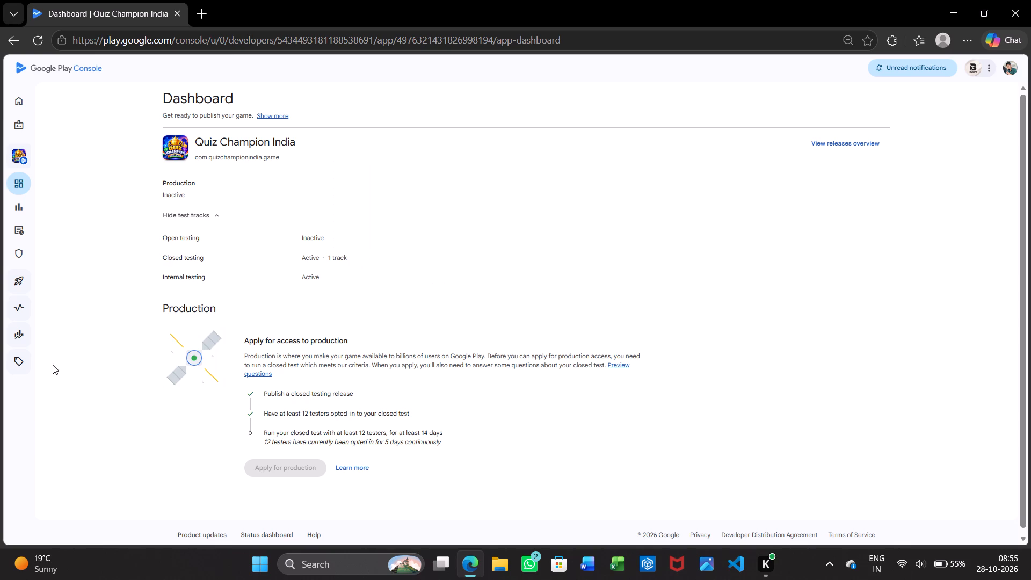
# Return to the app list and examine each app's installed audience, app status and last updated date.
pyautogui.hscroll(7, 53, 365)
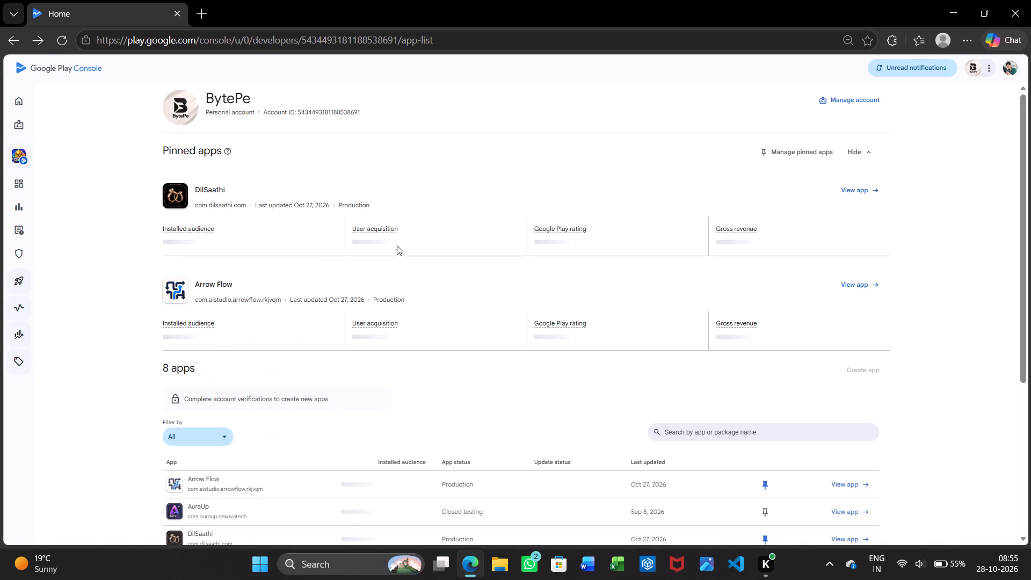
pyautogui.scroll(-2, 395, 378)
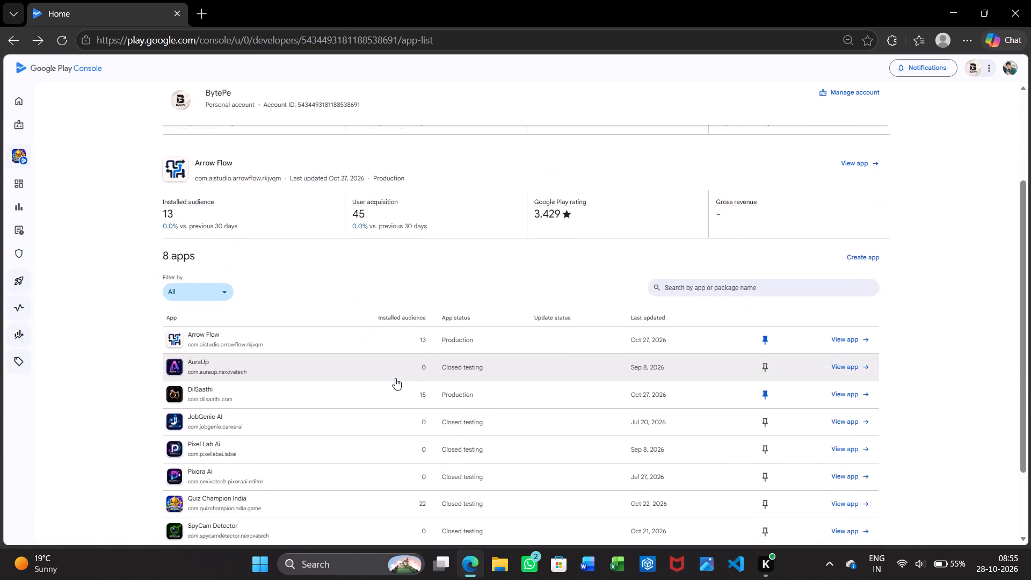
pyautogui.scroll(-1, 395, 378)
pyautogui.scroll(1, 395, 378)
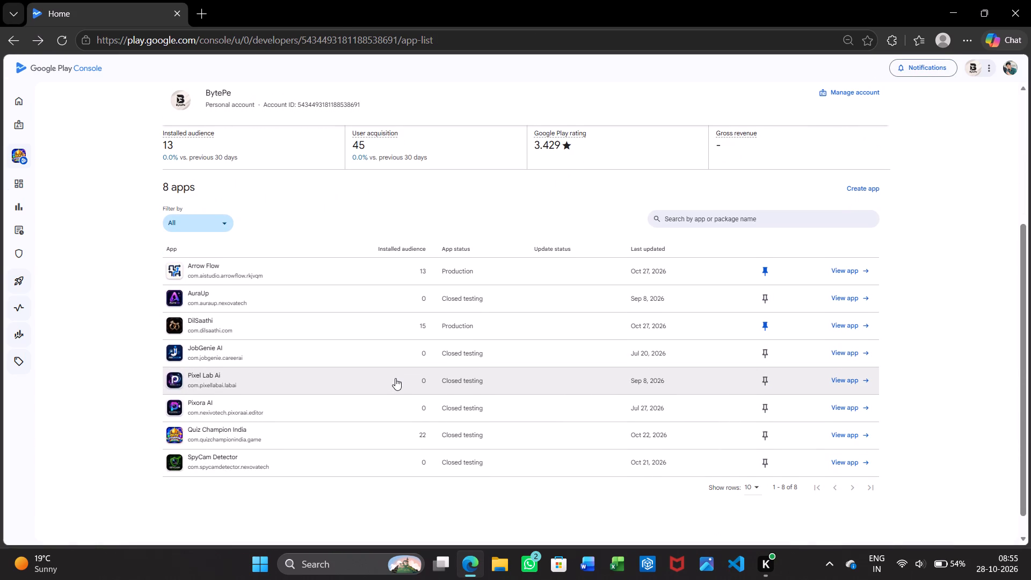
pyautogui.scroll(1, 395, 378)
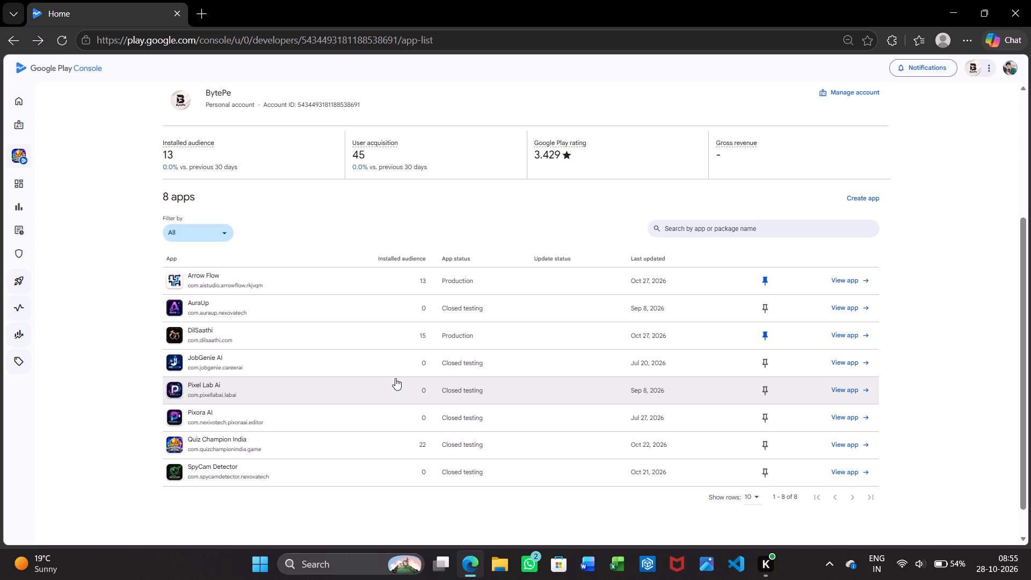
pyautogui.scroll(1, 395, 378)
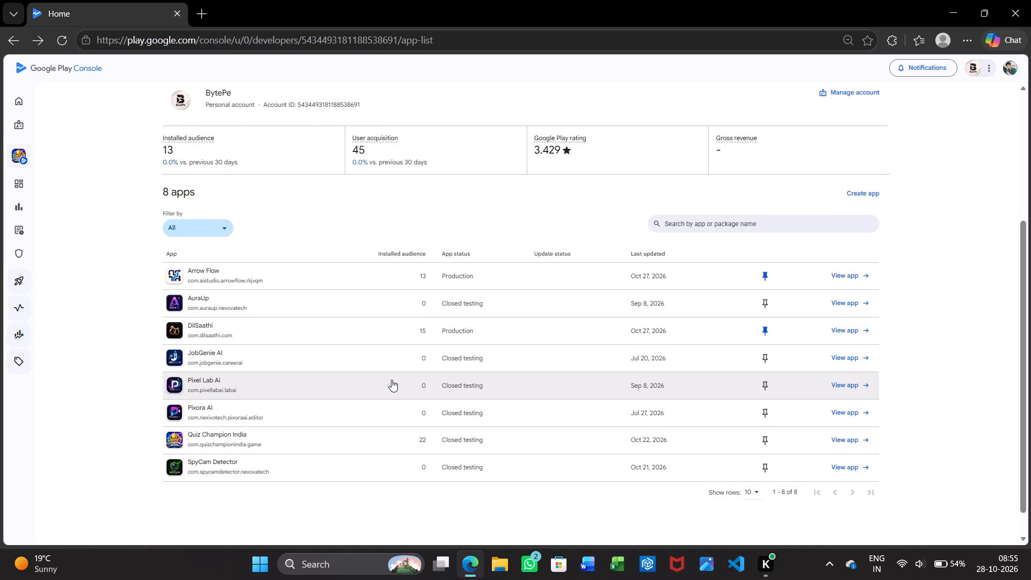
pyautogui.scroll(-1, 391, 380)
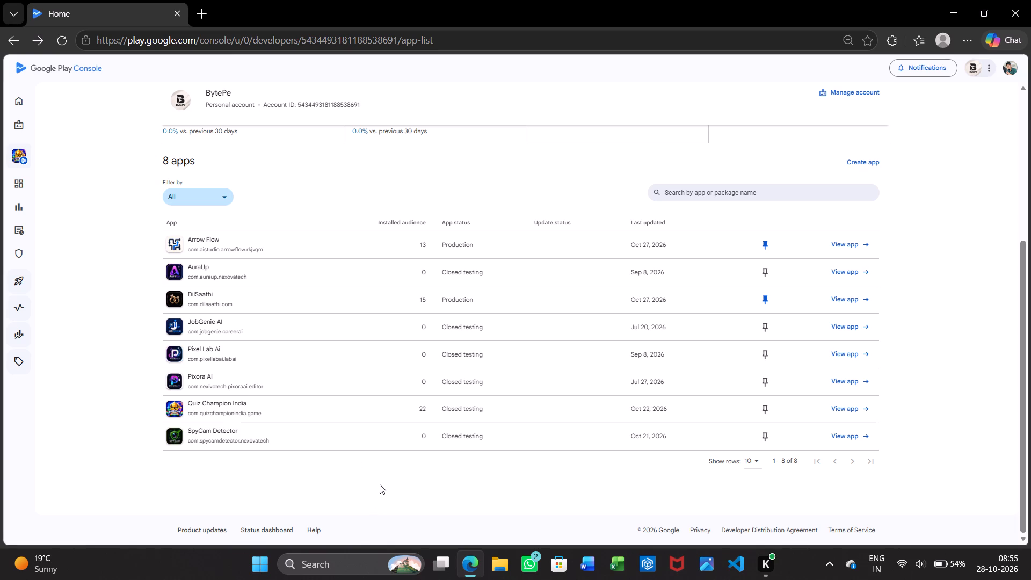
pyautogui.scroll(-1, 360, 343)
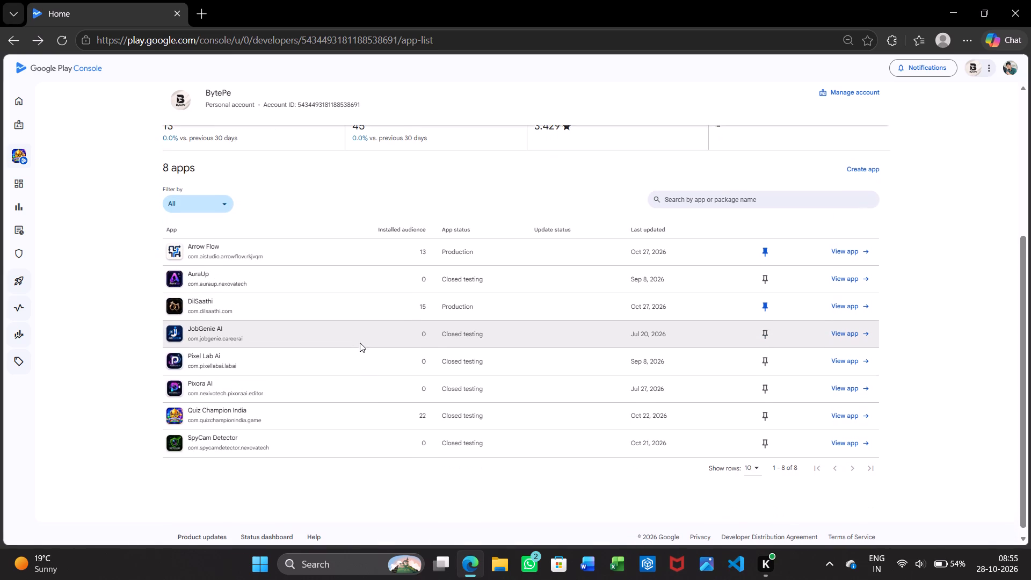
# Open the SpyCam Detector dashboard and check its requirements for production access.
pyautogui.scroll(-1, 360, 343)
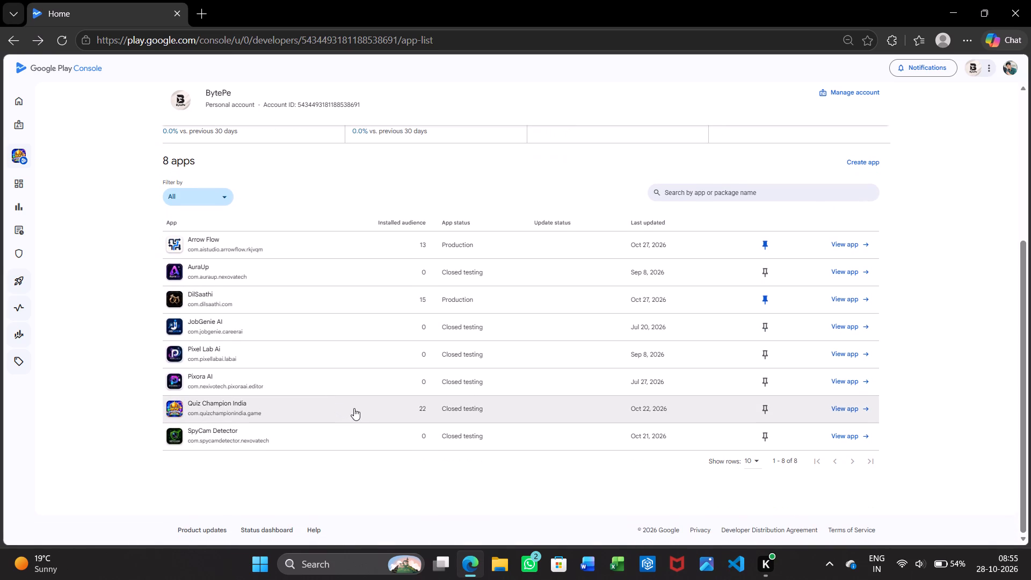
pyautogui.click(851, 433)
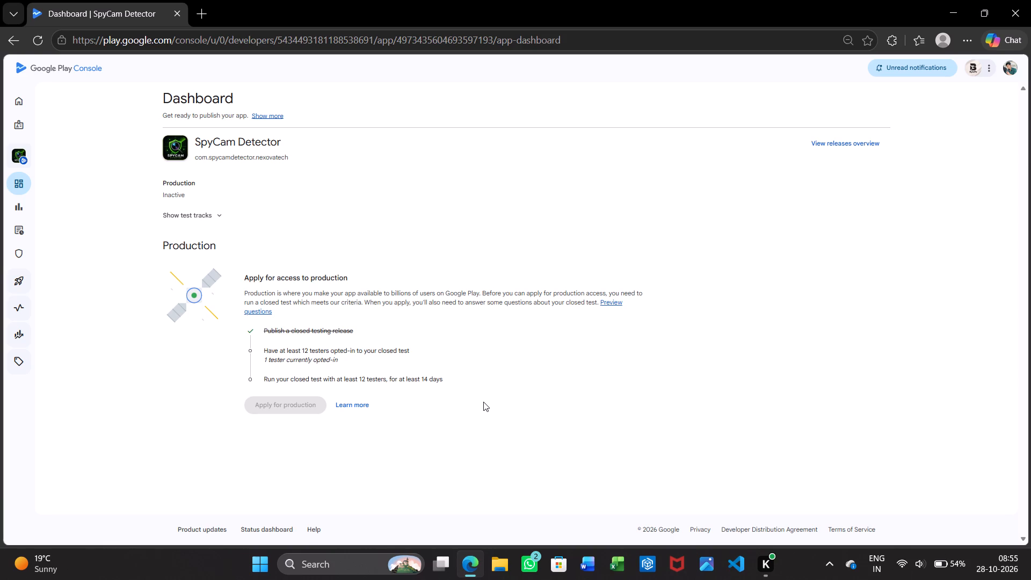
# Return to the app list and open the dashboard of the pinned DilSaathi app.
pyautogui.hscroll(6, 483, 402)
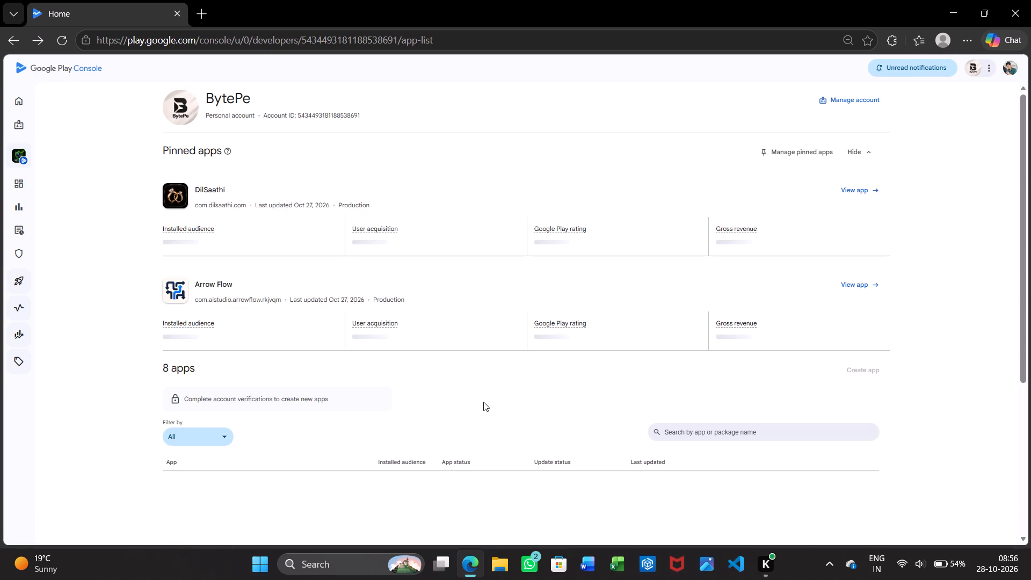
pyautogui.click(483, 402)
pyautogui.scroll(-2, 483, 402)
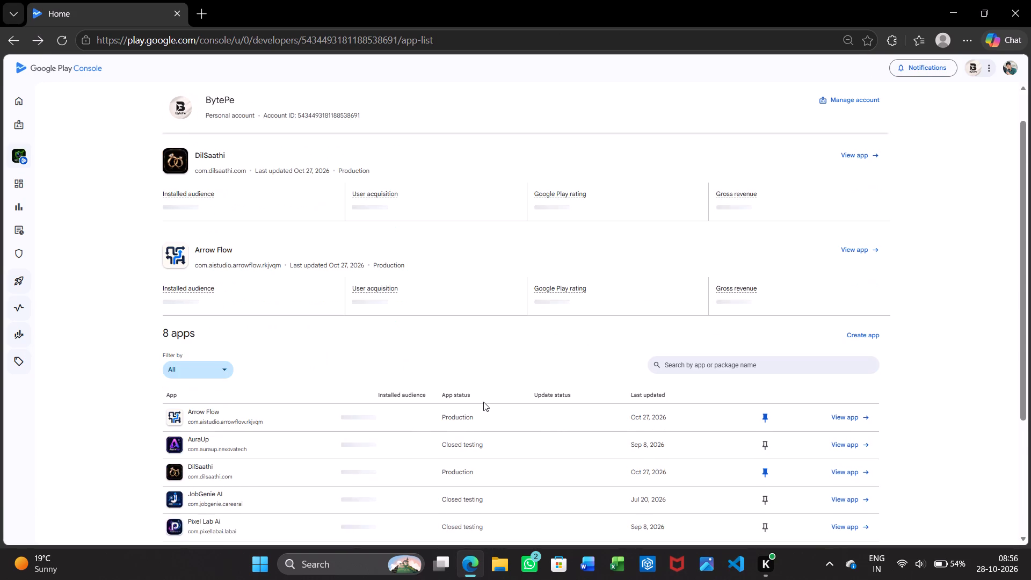
pyautogui.scroll(-1, 483, 402)
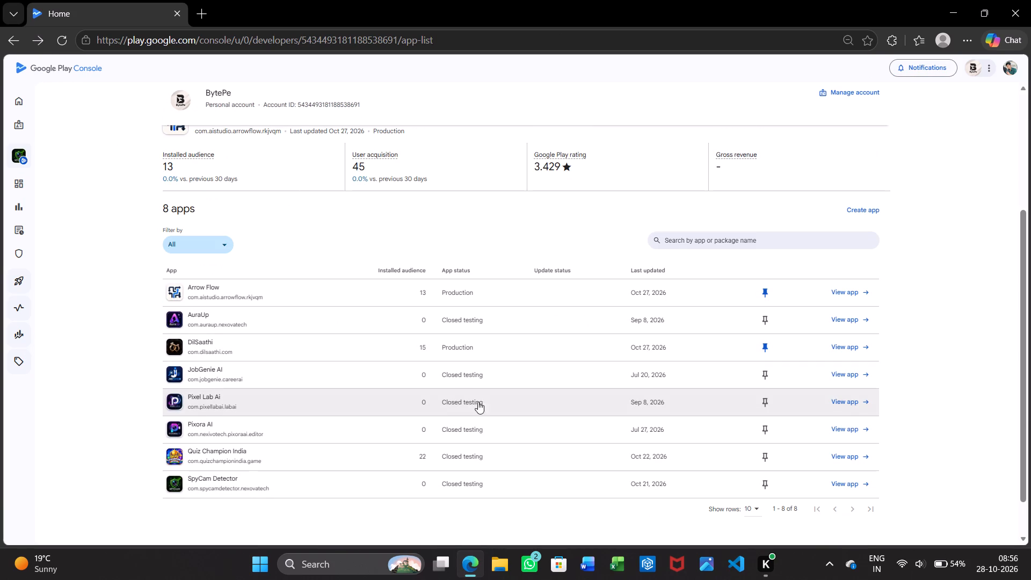
pyautogui.scroll(2, 351, 226)
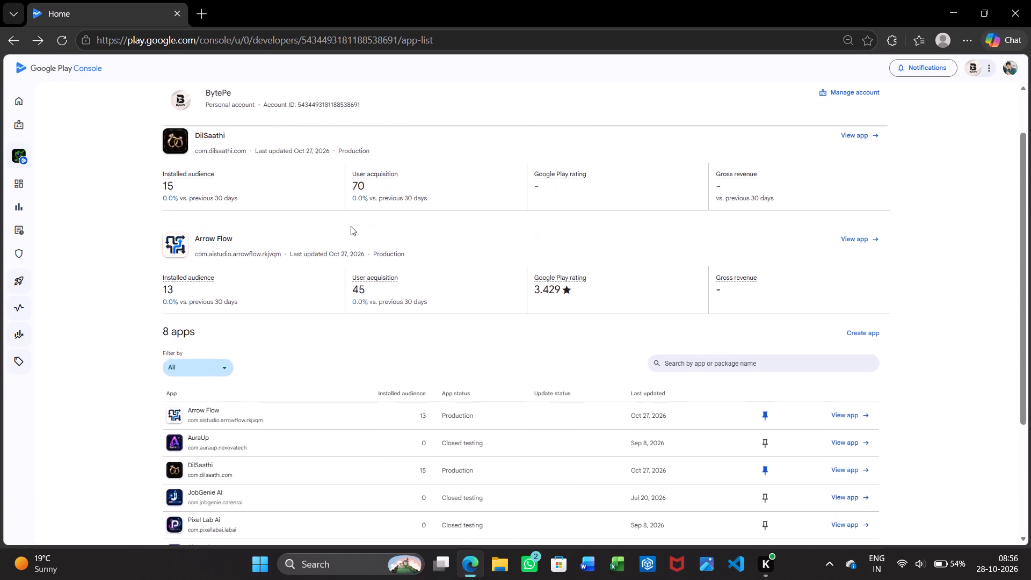
pyautogui.scroll(1, 351, 226)
pyautogui.click(878, 195)
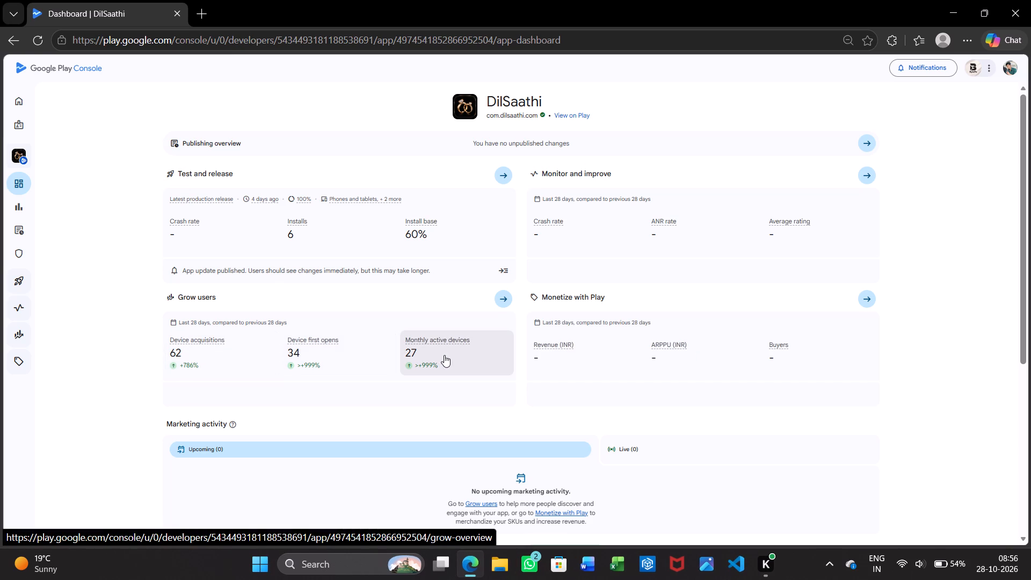
# Return to the app list and open the dashboard of the pinned Arrow Flow app.
pyautogui.hscroll(6, 444, 355)
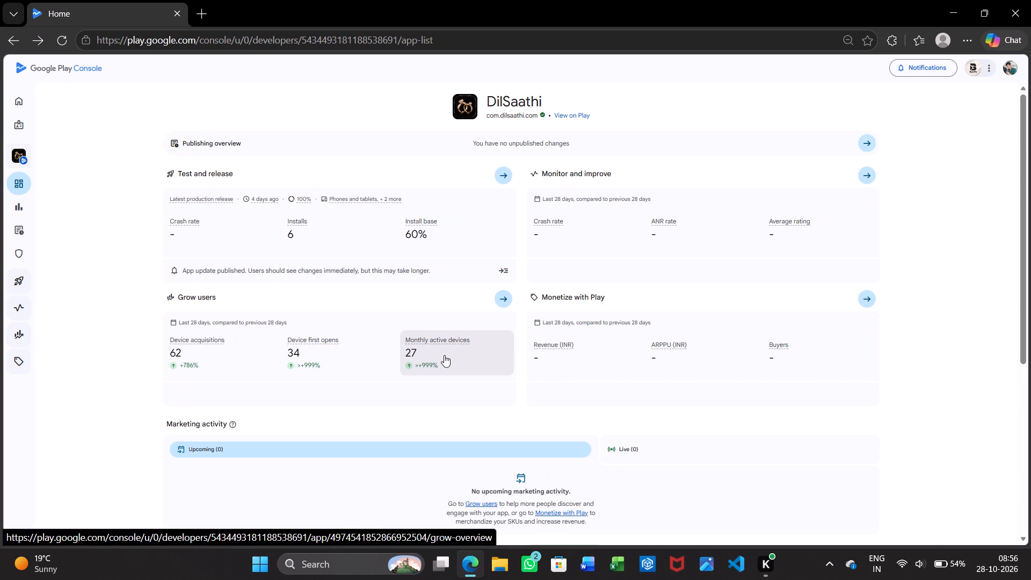
pyautogui.click(859, 280)
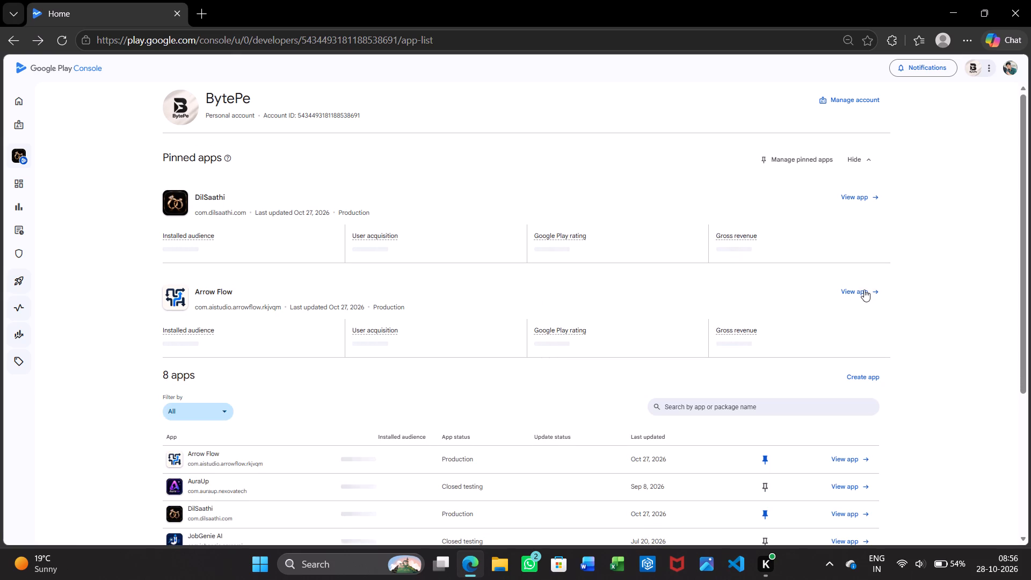
pyautogui.click(869, 294)
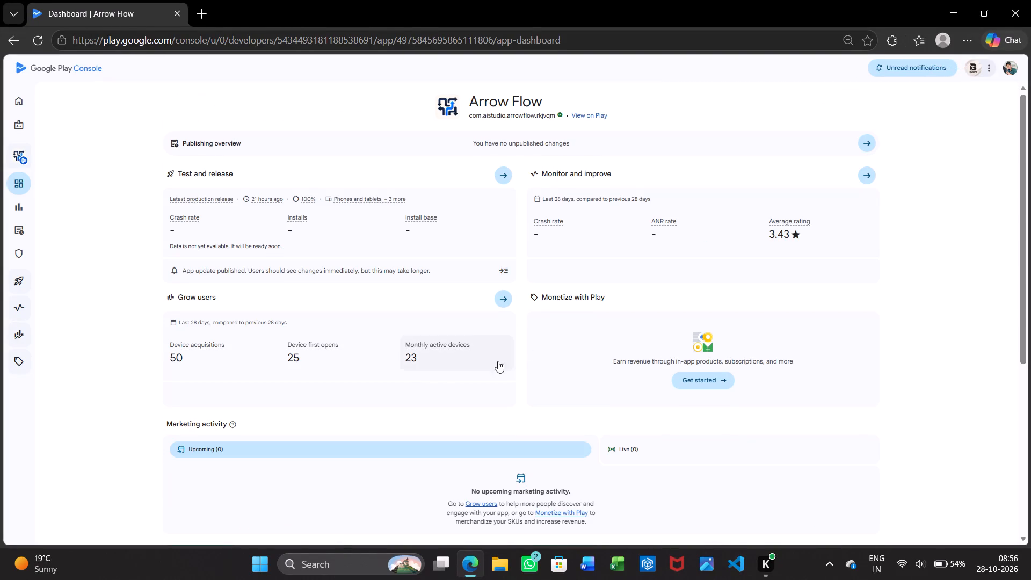
pyautogui.click(467, 350)
pyautogui.tripleClick(467, 350)
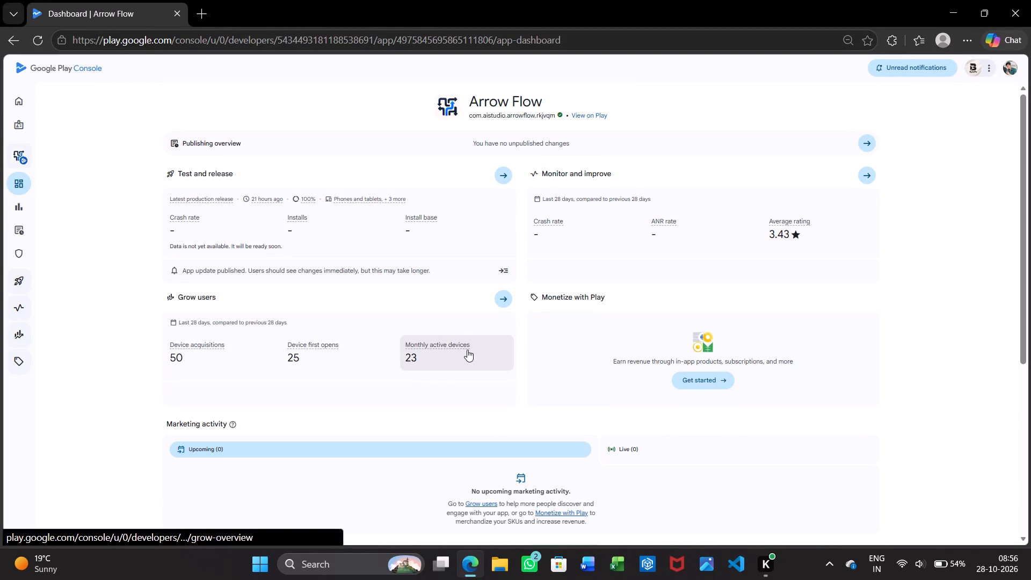
# Open Arrow Flow's average rating report and examine its overview, average rating over time and rating distribution.
pyautogui.click(790, 231)
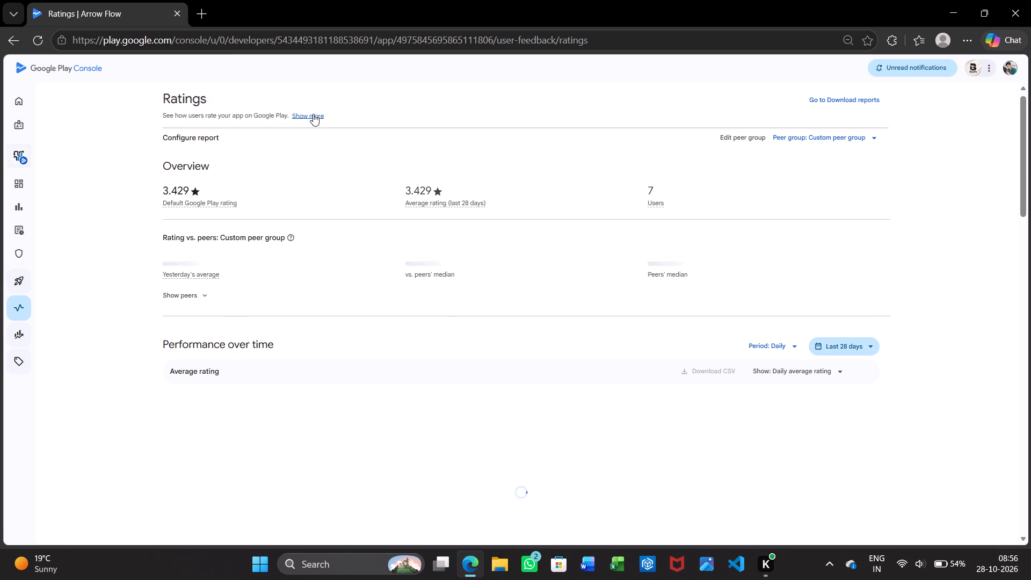
pyautogui.scroll(1, 297, 192)
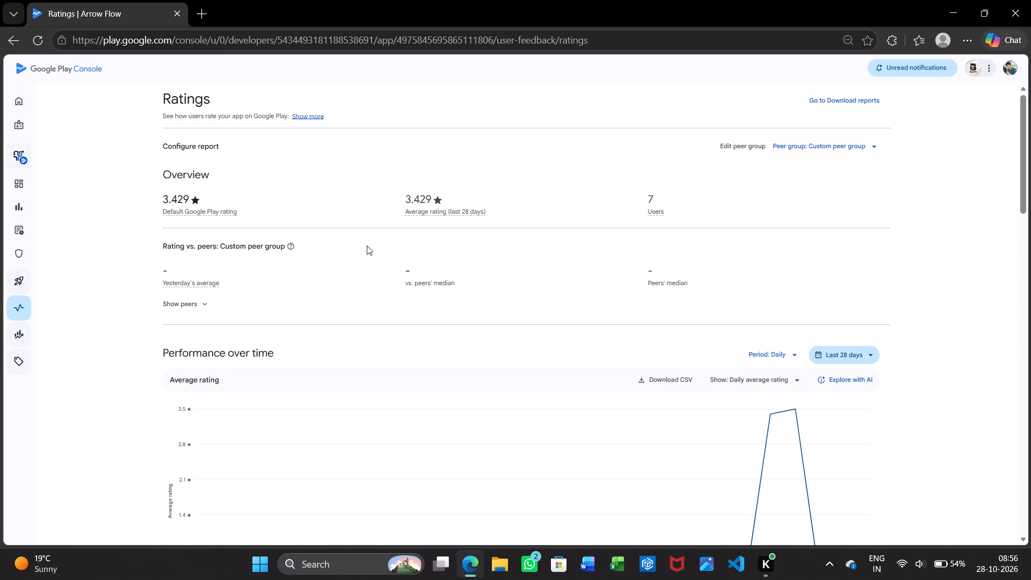
pyautogui.scroll(-2, 367, 245)
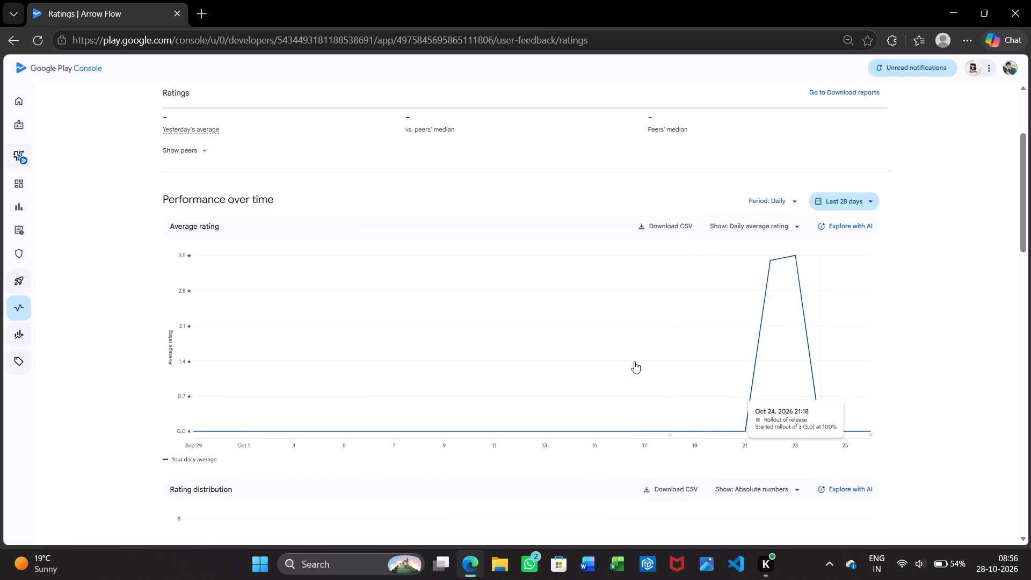
pyautogui.scroll(-2, 634, 361)
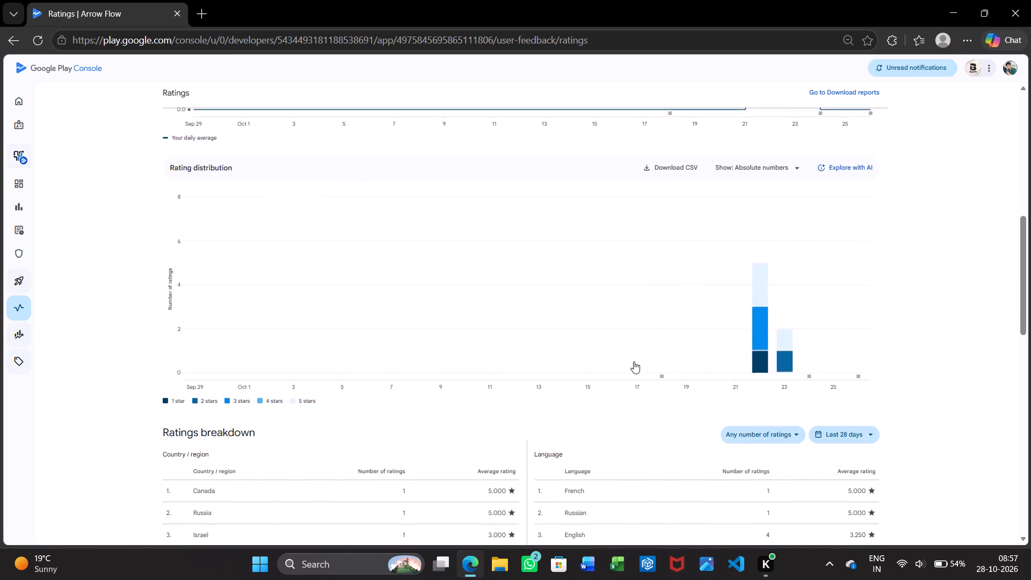
# Examine Arrow Flow's ratings breakdown by country, language, app version and Android version.
pyautogui.scroll(-2, 634, 361)
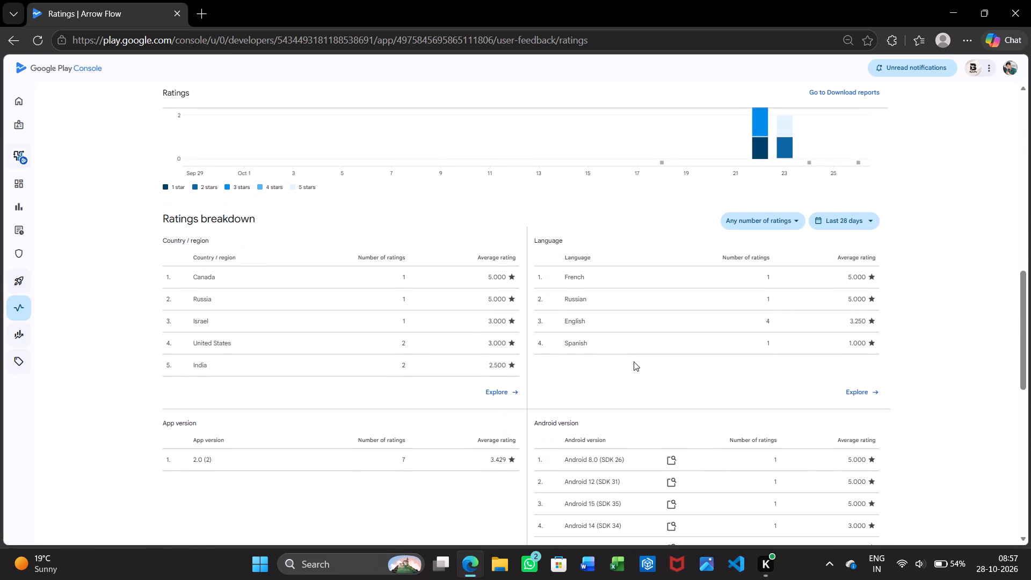
pyautogui.scroll(-1, 634, 361)
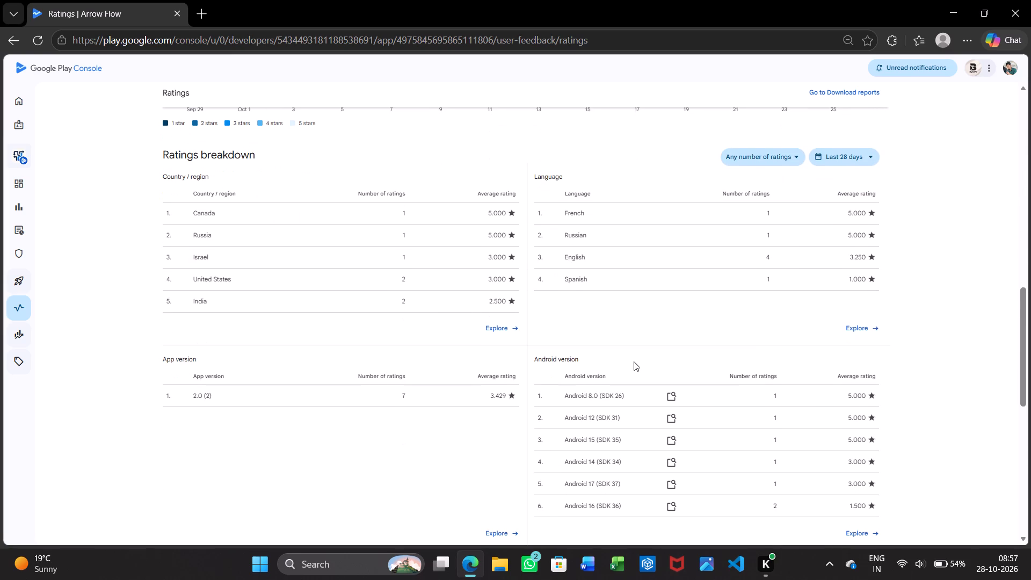
pyautogui.click(634, 361)
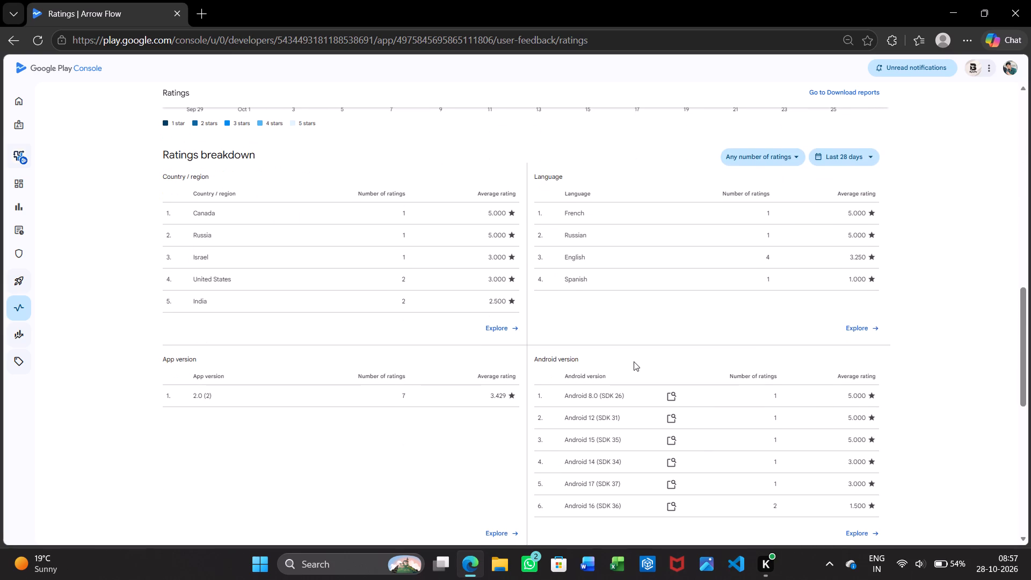
pyautogui.click(634, 361)
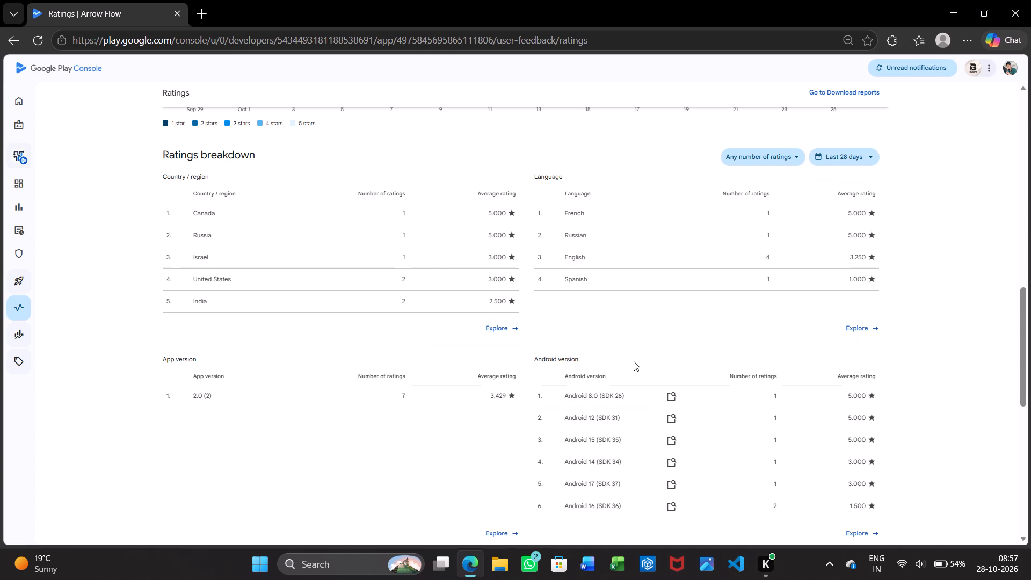
pyautogui.click(634, 361)
pyautogui.click(634, 361)
pyautogui.scroll(1, 634, 361)
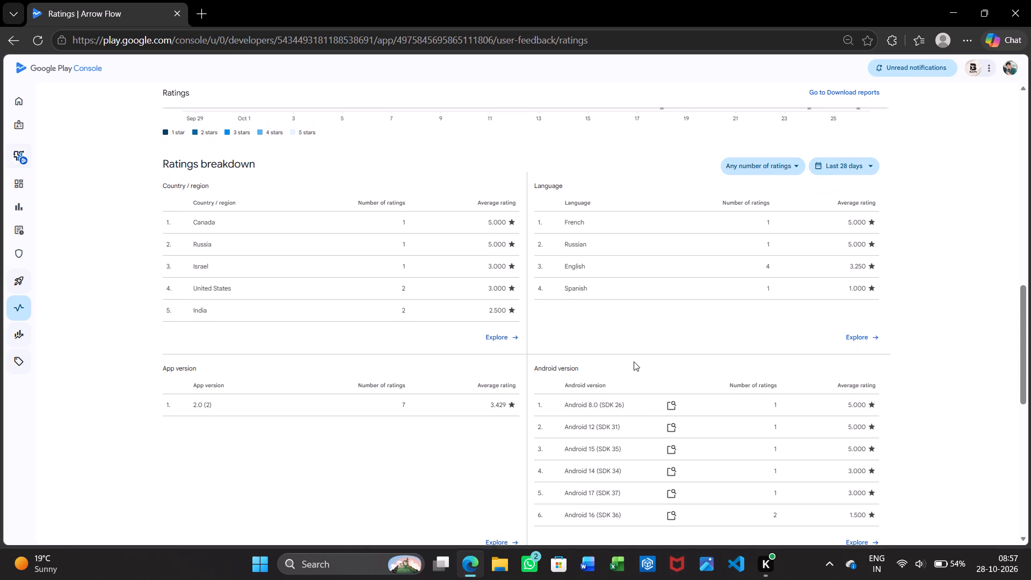
pyautogui.scroll(2, 634, 361)
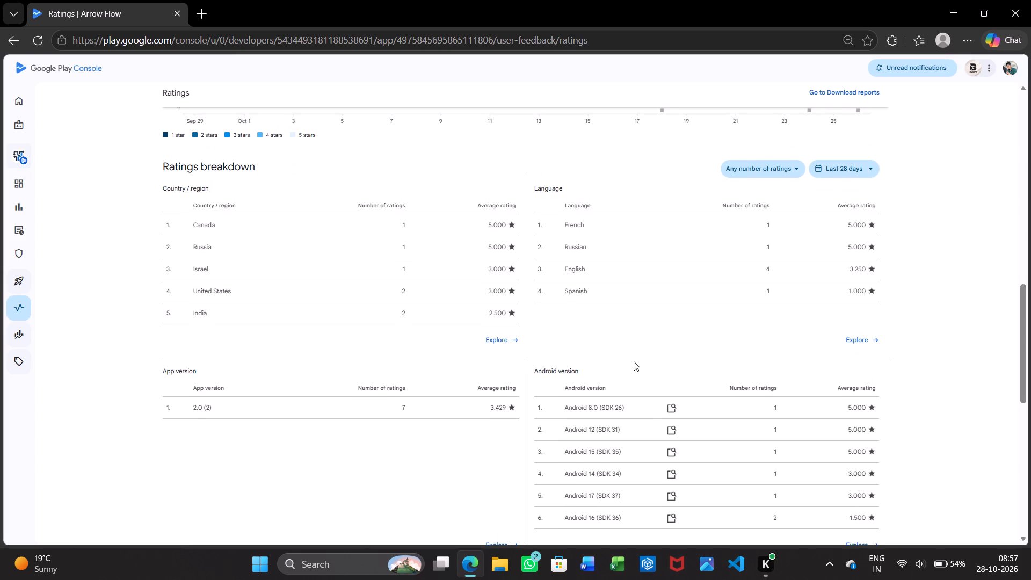
pyautogui.scroll(1, 634, 361)
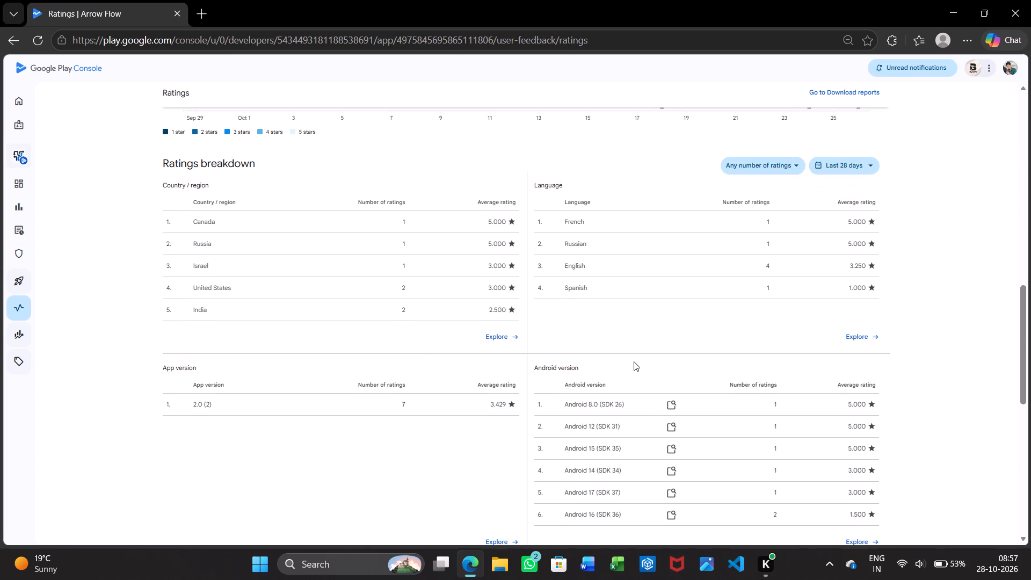
pyautogui.scroll(1, 634, 361)
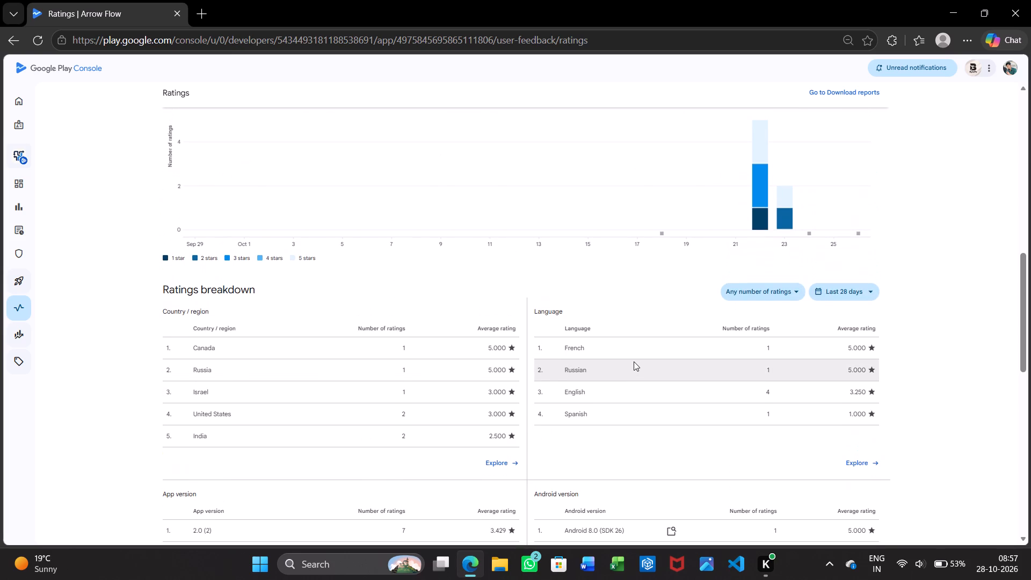
pyautogui.scroll(-1, 634, 361)
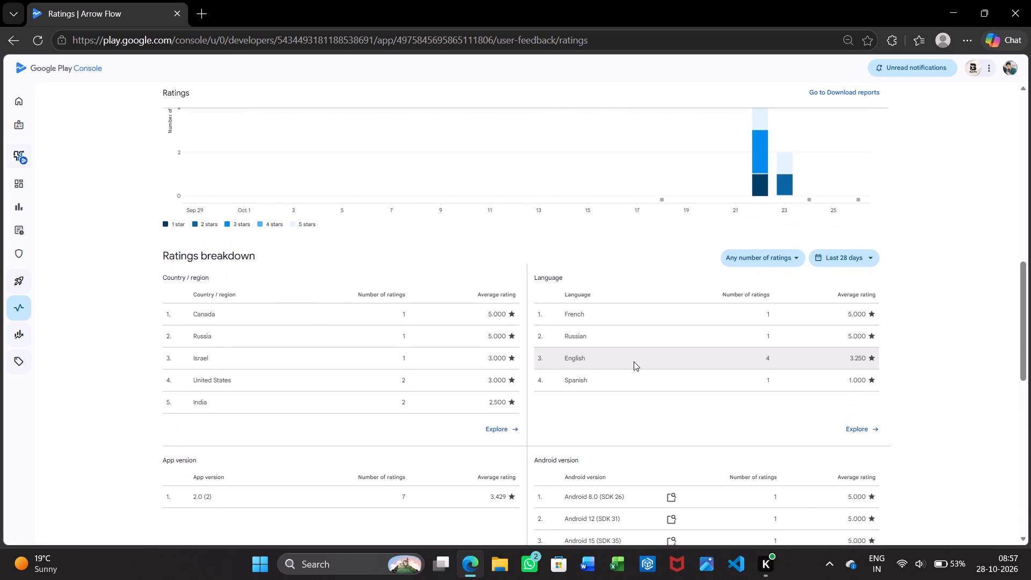
pyautogui.doubleClick(398, 487)
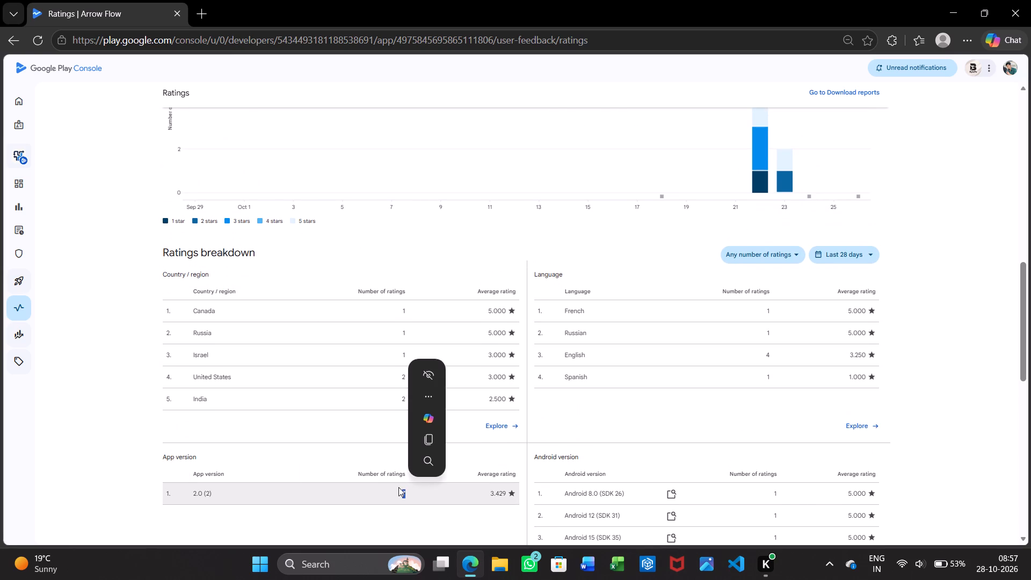
pyautogui.click(428, 497)
# Check the star distribution for Oct 22 and Oct 23, and review the average rating chart again.
pyautogui.scroll(1, 428, 497)
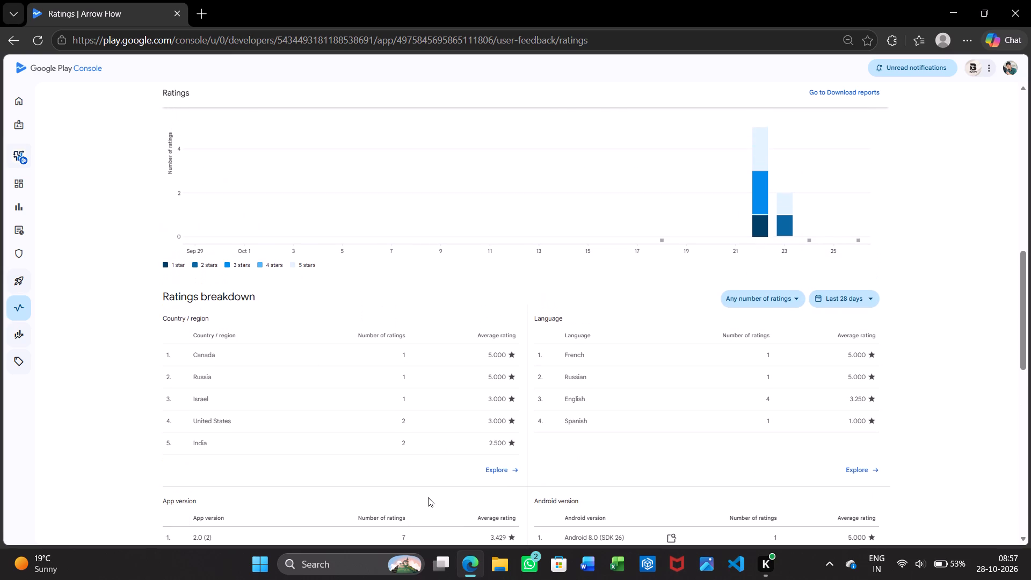
pyautogui.scroll(2, 428, 497)
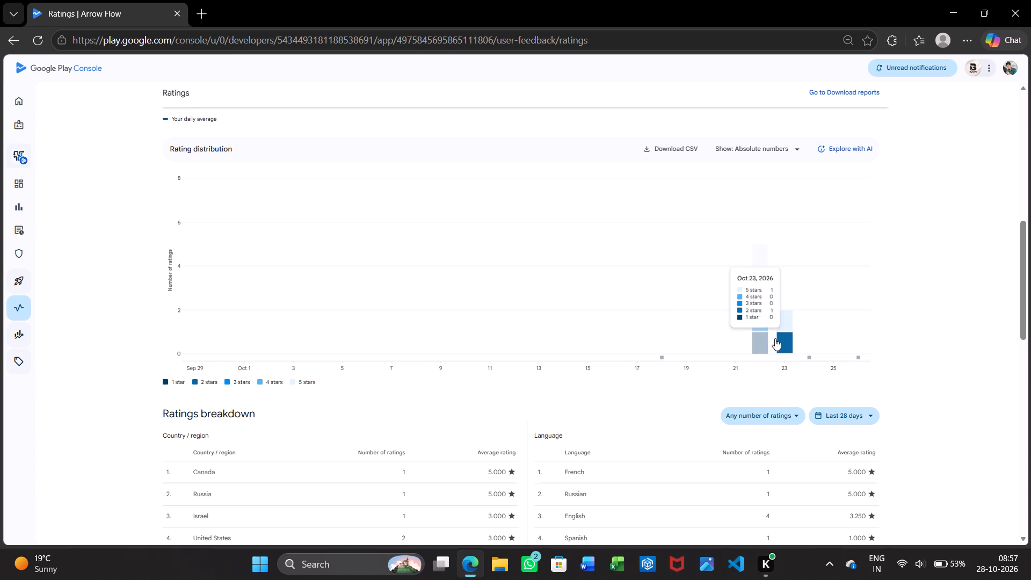
pyautogui.doubleClick(755, 344)
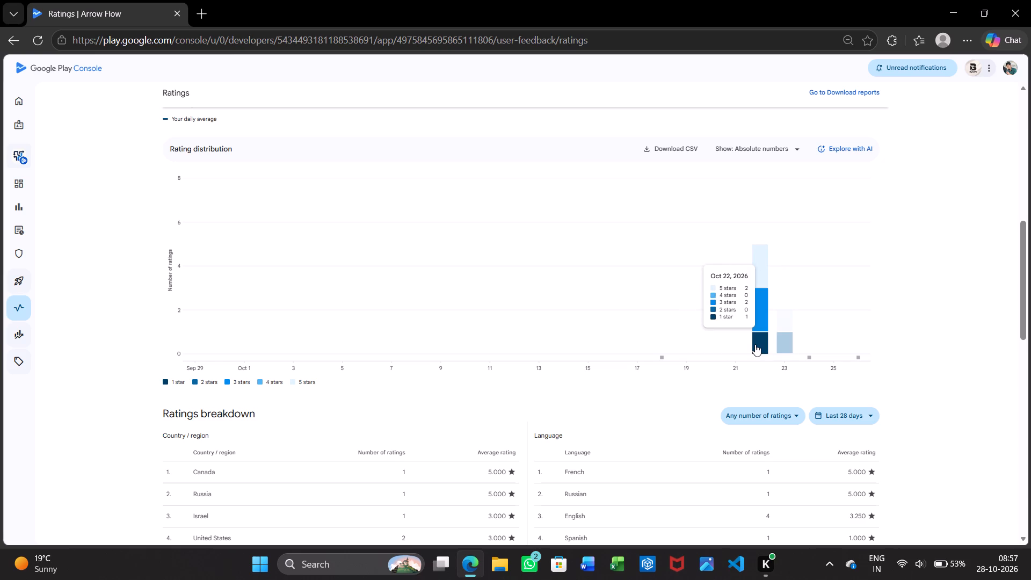
pyautogui.click(660, 382)
pyautogui.scroll(1, 660, 382)
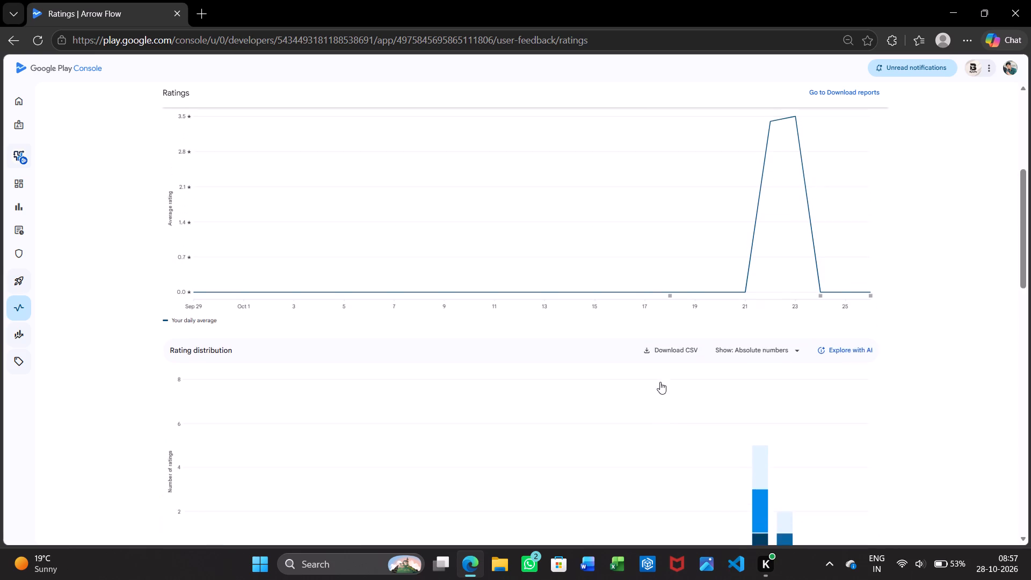
pyautogui.scroll(1, 609, 352)
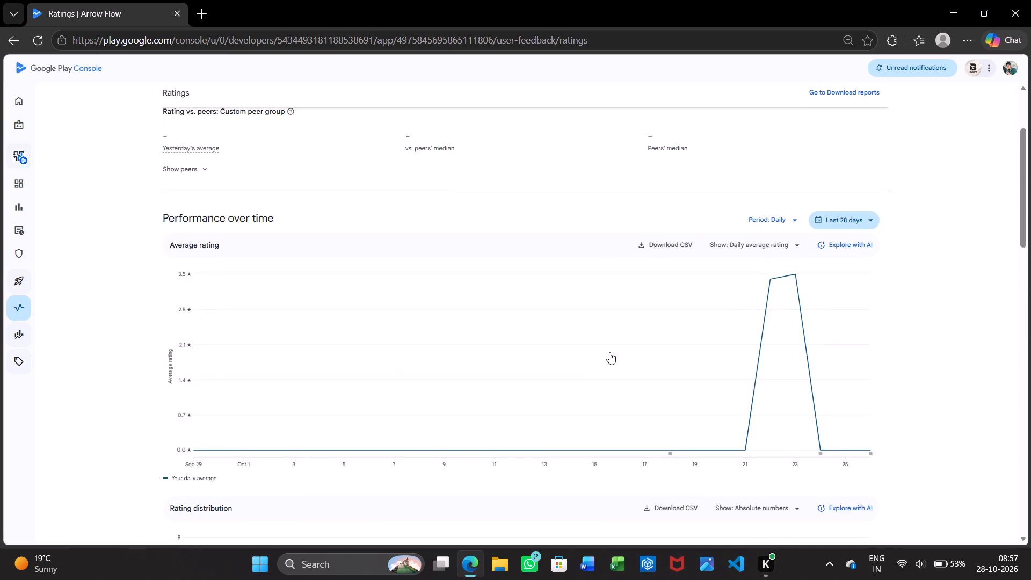
pyautogui.scroll(1, 609, 352)
# Go back to Arrow Flow's Grow users overview, expand Reach and examine device impressions by traffic source.
pyautogui.hscroll(6, 609, 352)
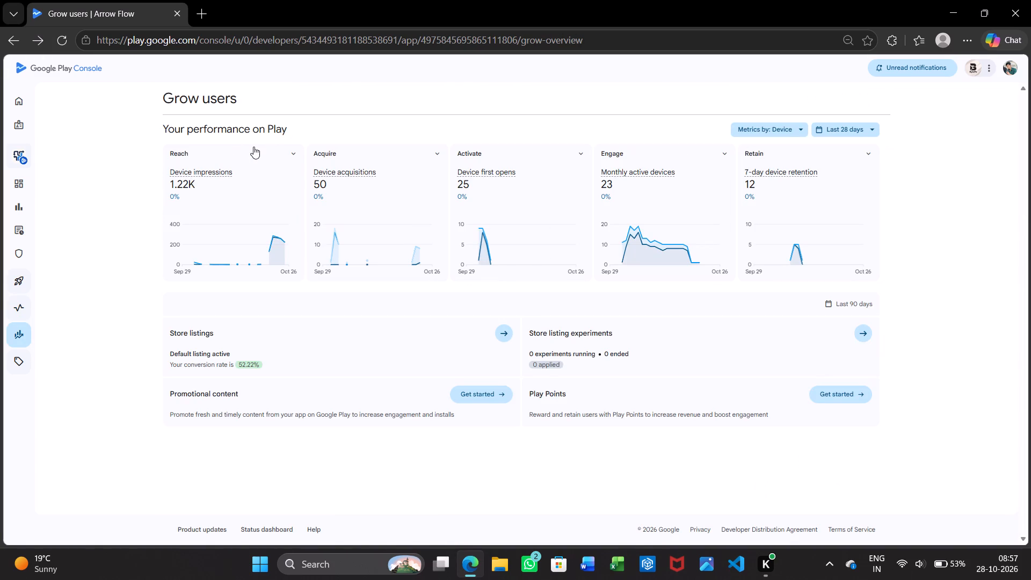
pyautogui.click(294, 151)
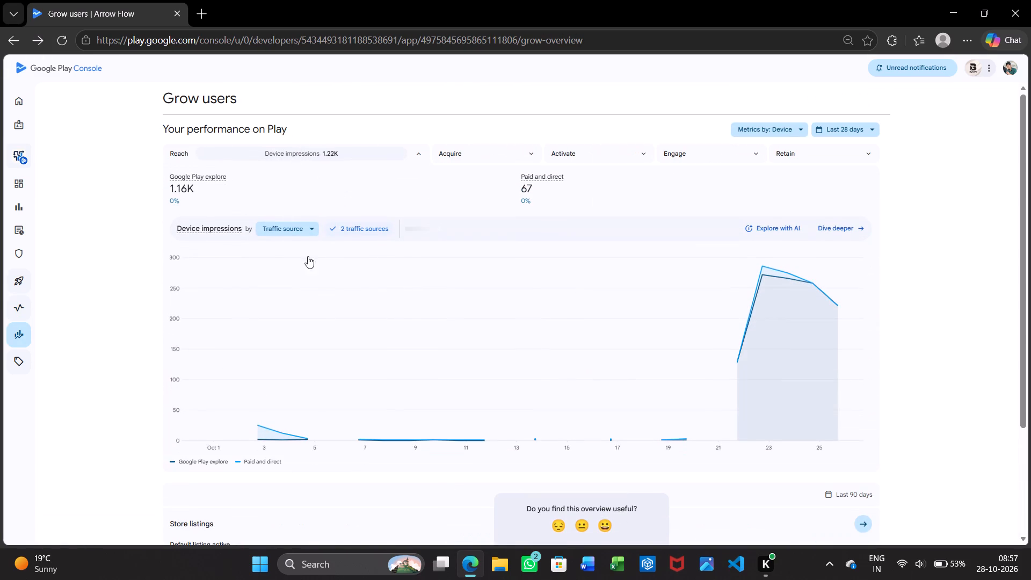
pyautogui.scroll(-1, 325, 273)
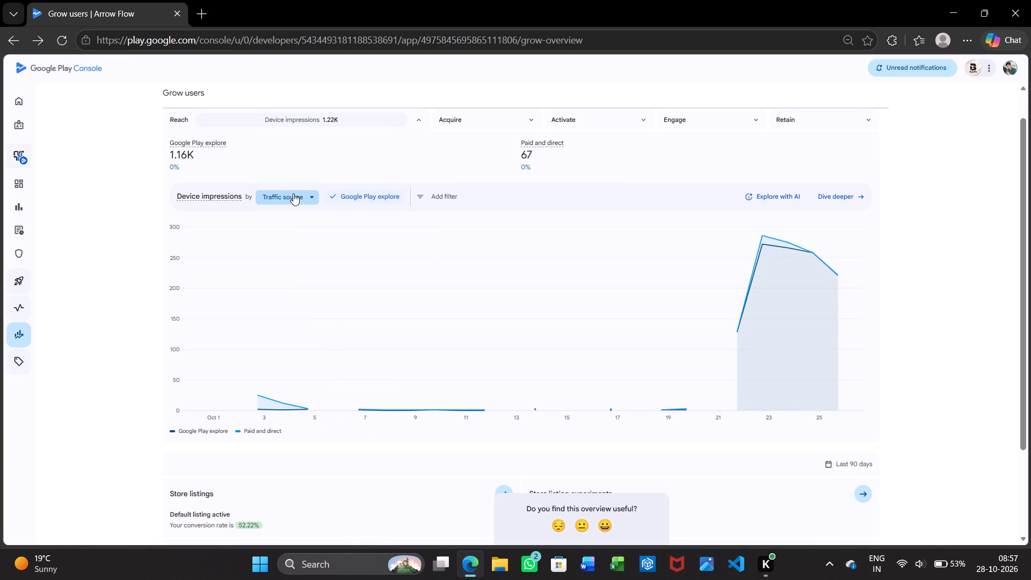
pyautogui.click(296, 195)
pyautogui.click(296, 195)
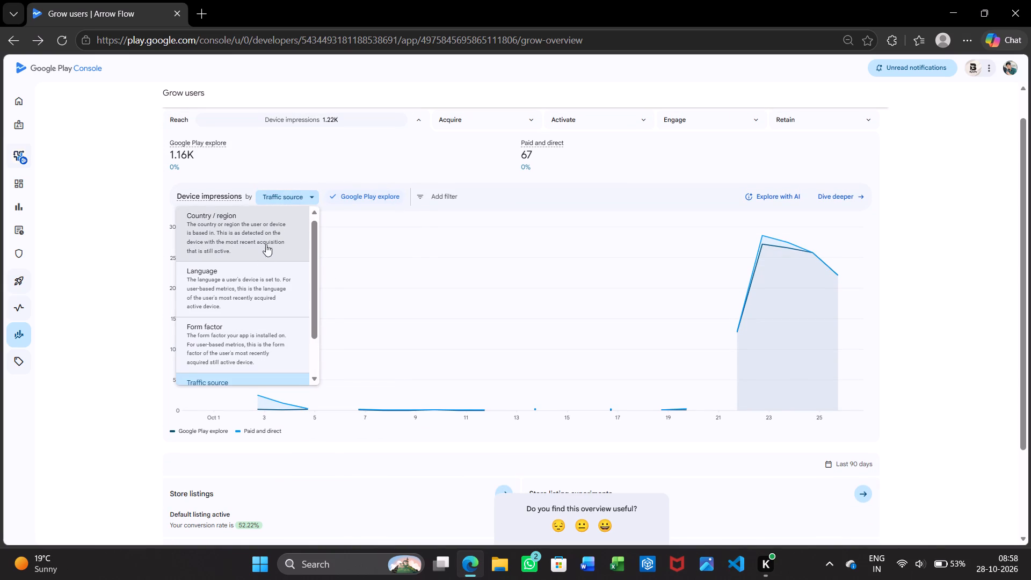
pyautogui.scroll(-1, 255, 298)
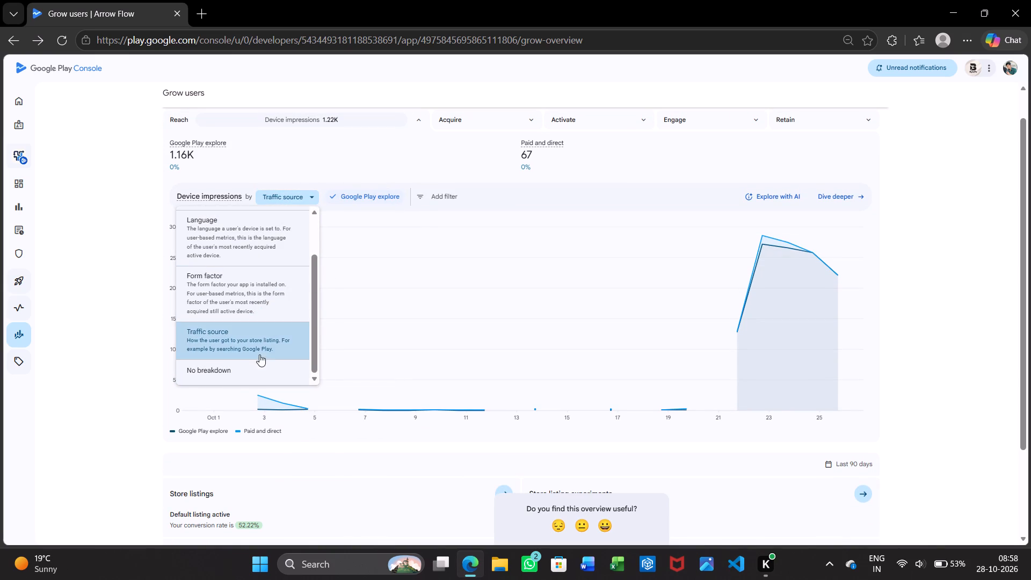
pyautogui.click(391, 325)
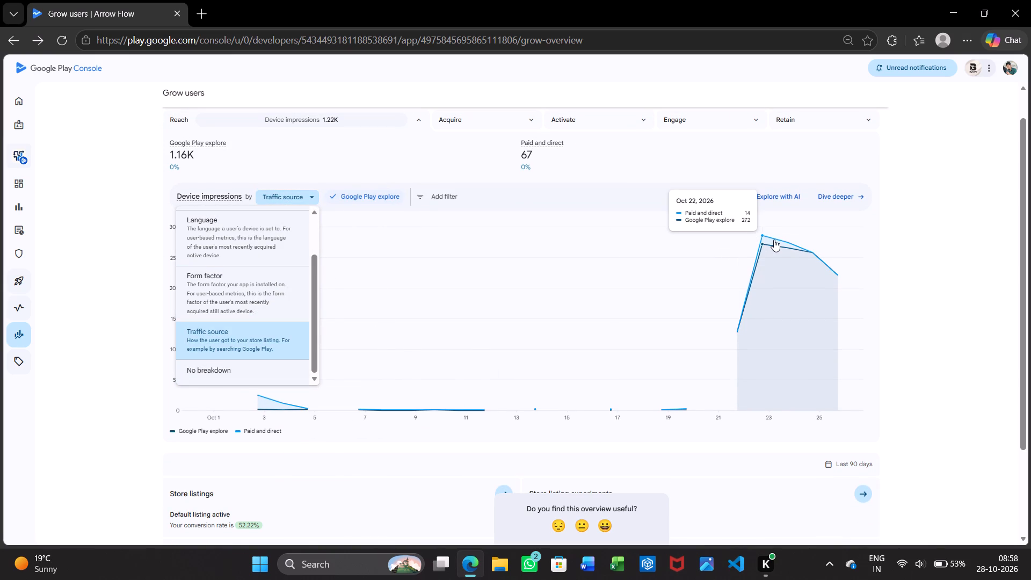
pyautogui.click(774, 240)
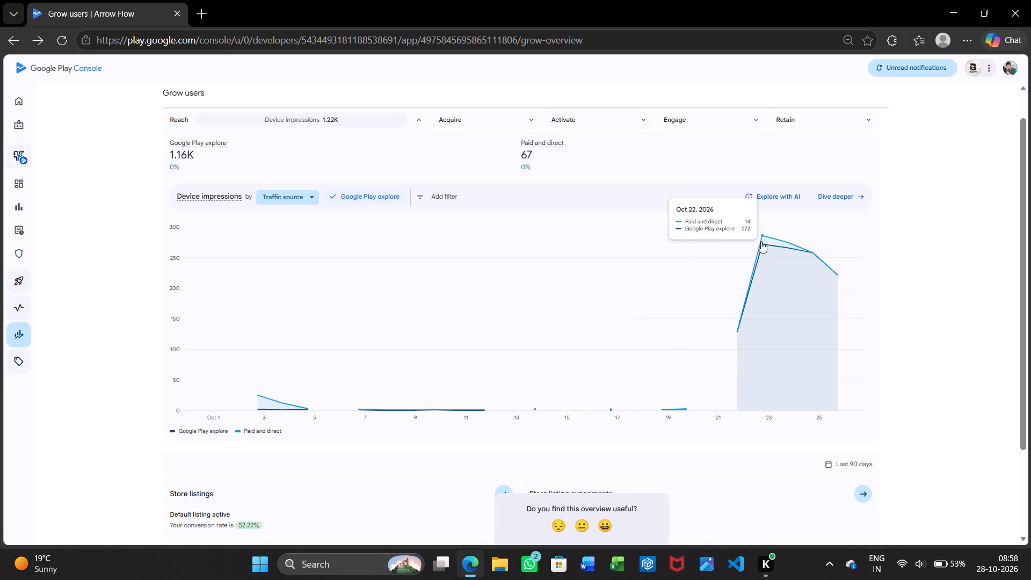
pyautogui.scroll(2, 512, 343)
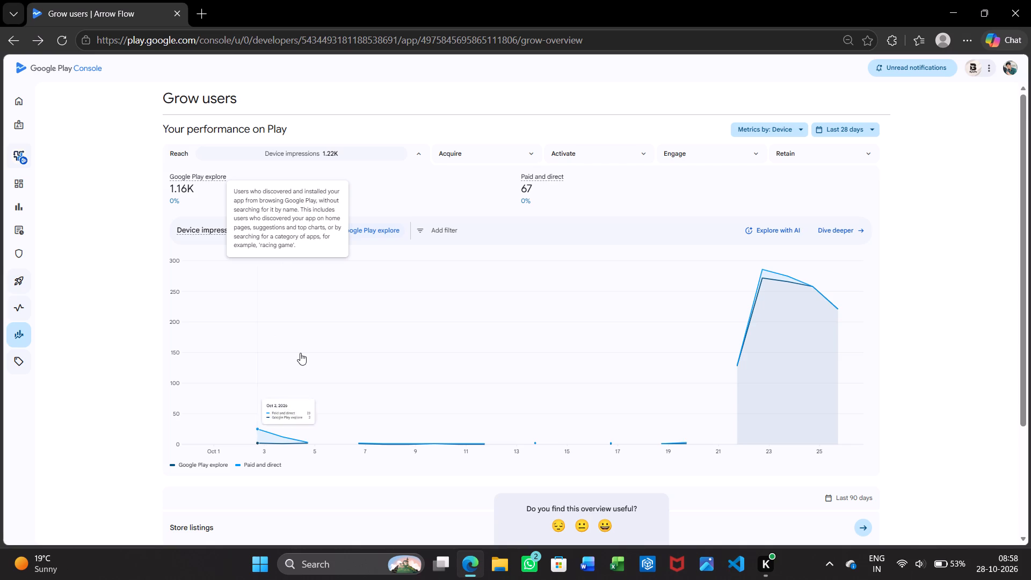
# Return to the Arrow Flow dashboard and look over its release, growth and rating summaries.
pyautogui.hscroll(4, 300, 353)
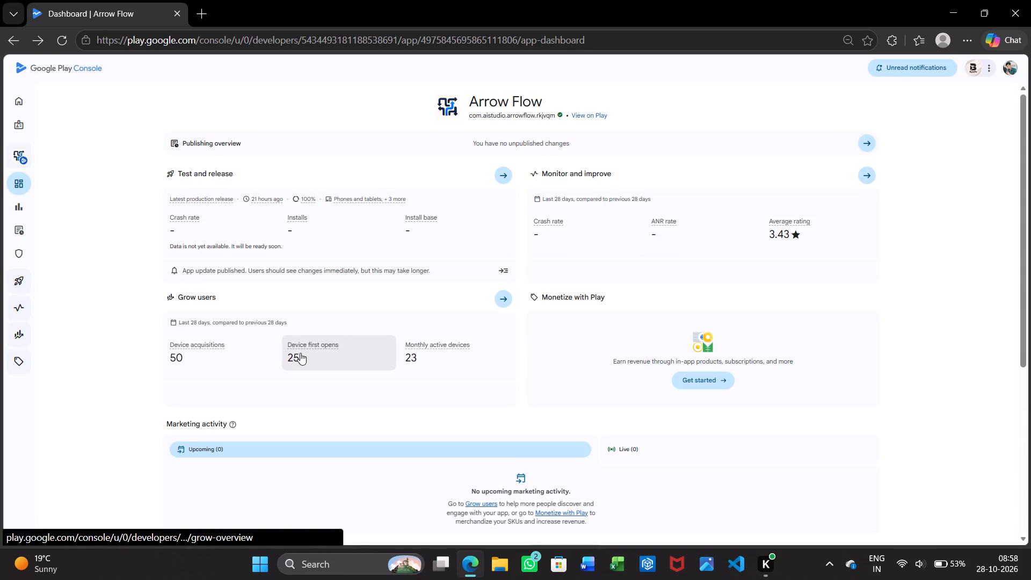
pyautogui.scroll(-3, 500, 305)
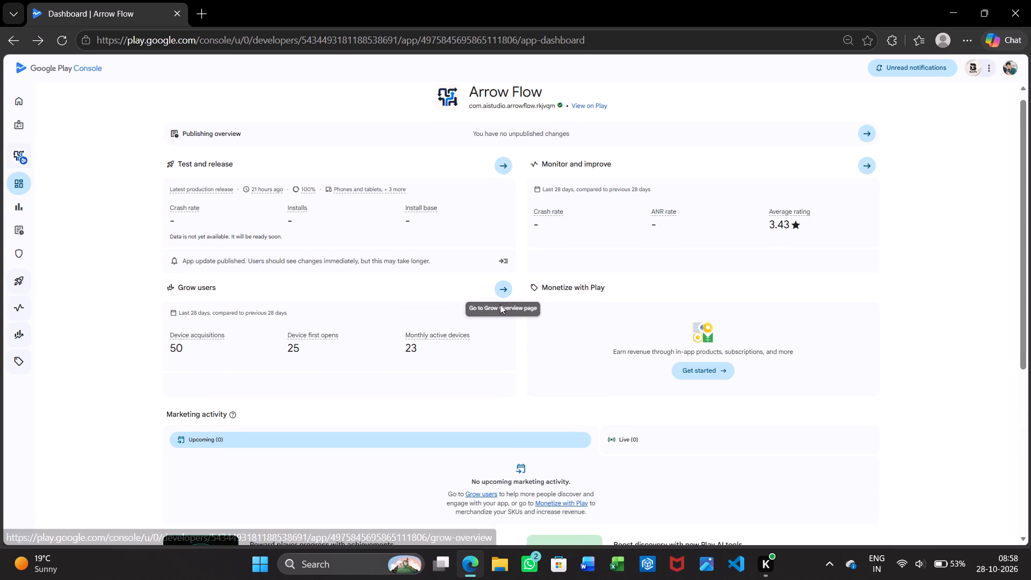
pyautogui.scroll(1, 500, 305)
pyautogui.scroll(-1, 500, 305)
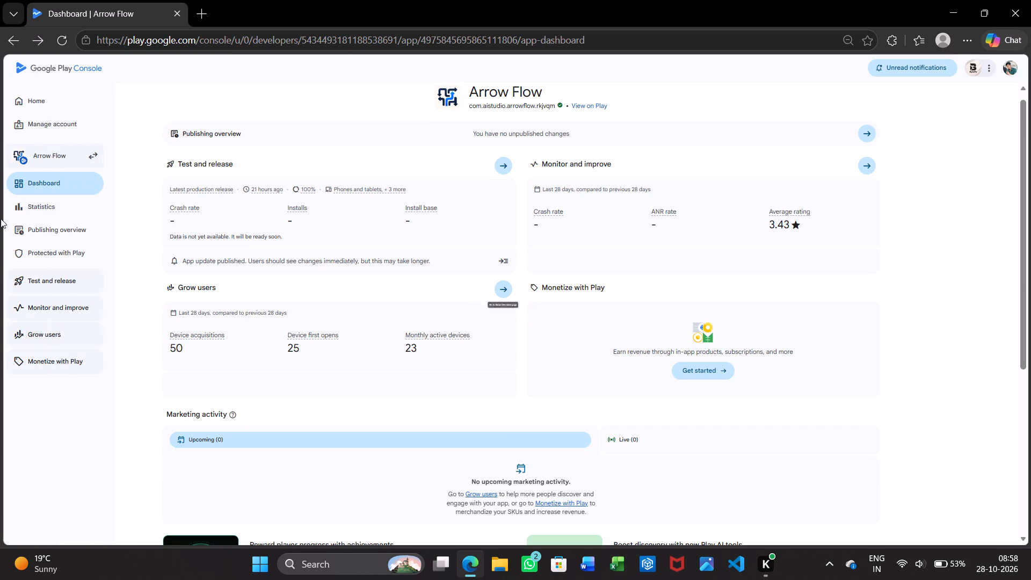
# Examine Arrow Flow's statistics for installed audience by country, covering the time series, change analysis and data table.
pyautogui.click(23, 207)
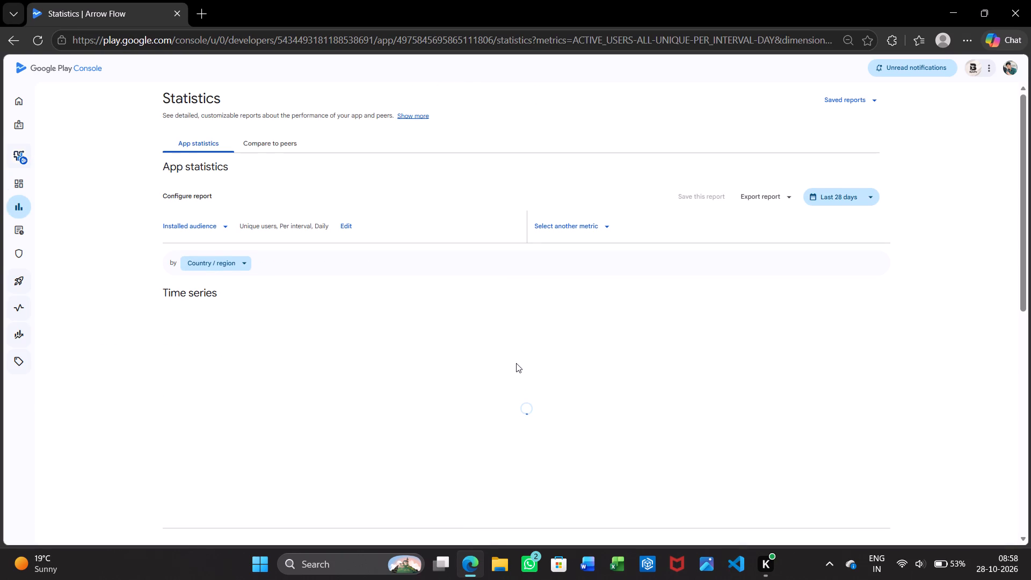
pyautogui.scroll(-1, 580, 419)
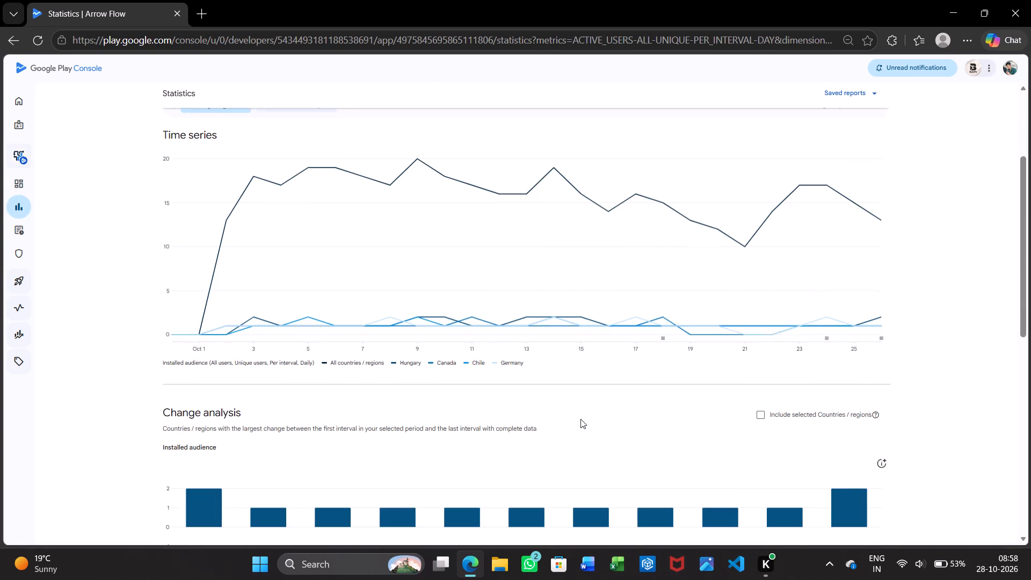
pyautogui.scroll(-1, 580, 419)
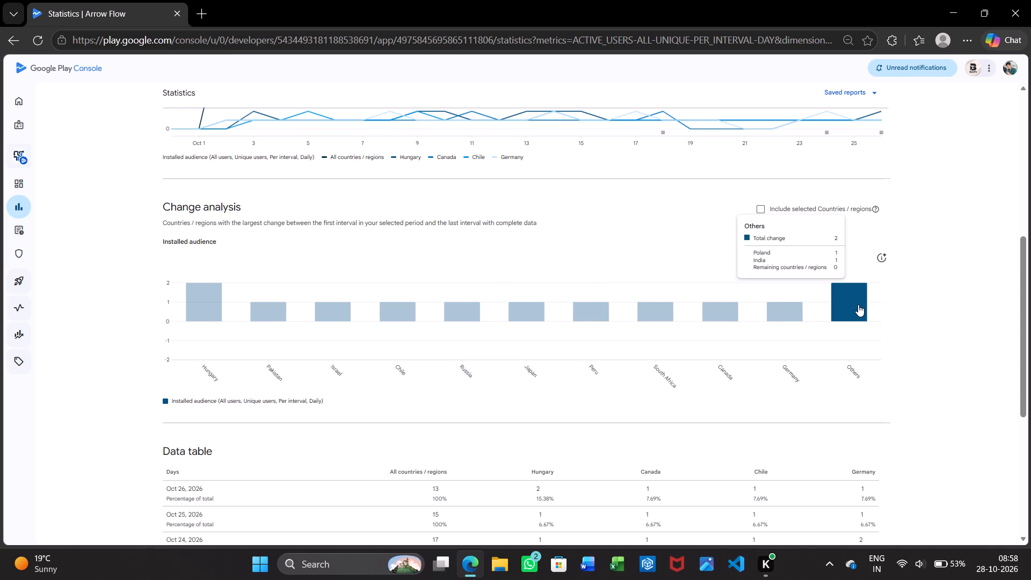
pyautogui.scroll(-2, 615, 402)
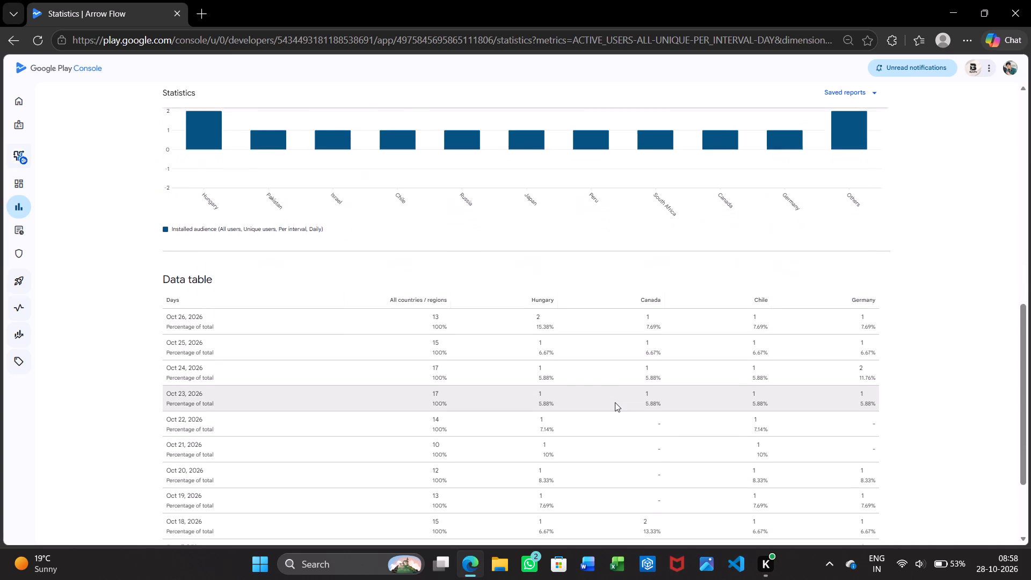
pyautogui.scroll(-1, 615, 402)
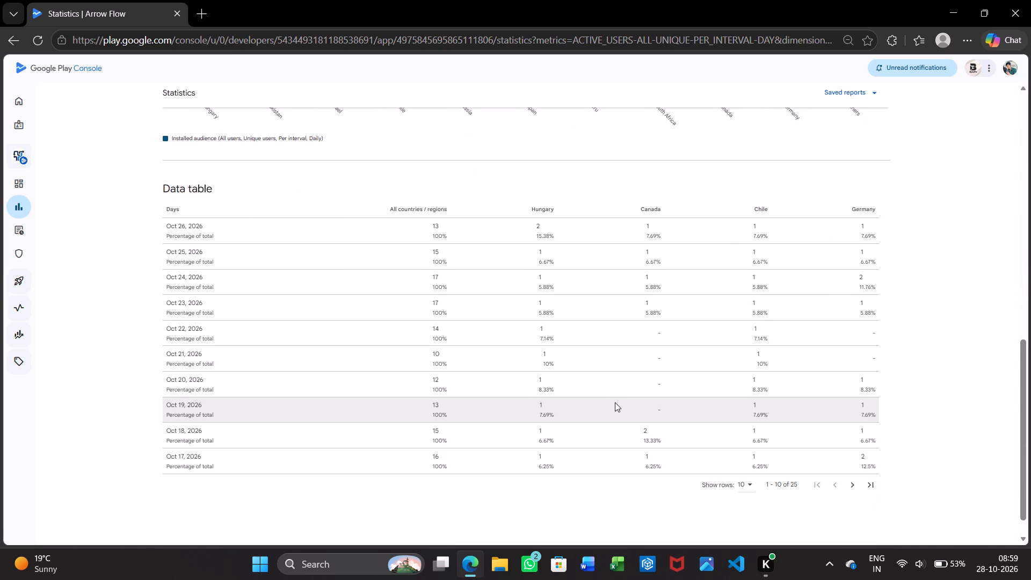
pyautogui.click(615, 402)
pyautogui.scroll(1, 615, 402)
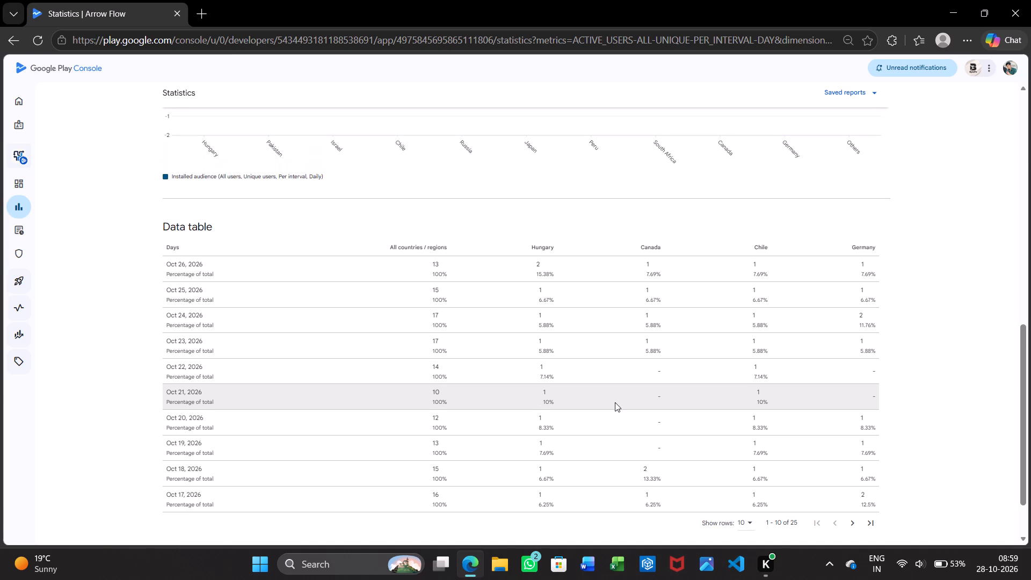
pyautogui.scroll(2, 615, 402)
pyautogui.scroll(-1, 615, 402)
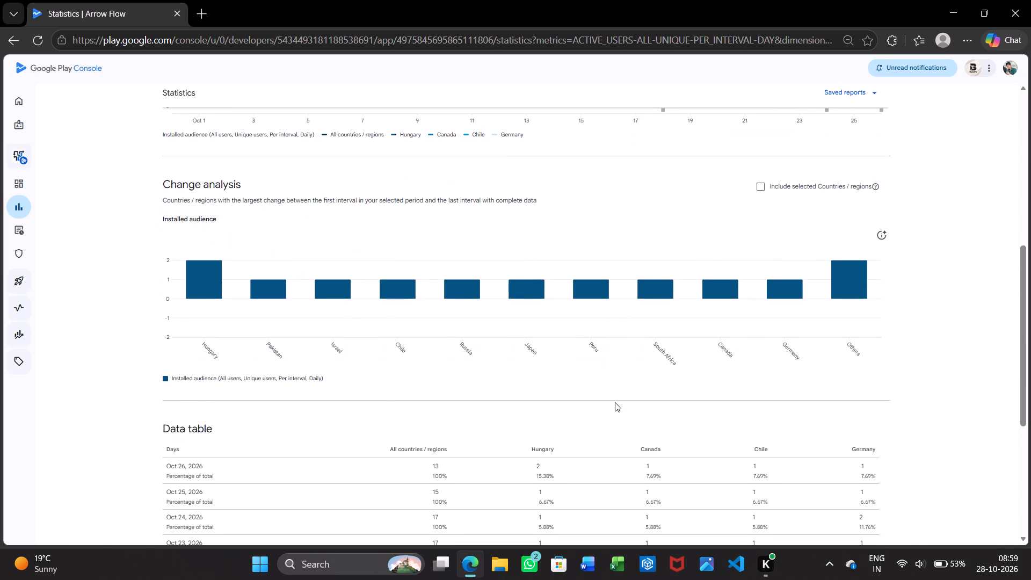
pyautogui.scroll(-2, 615, 402)
pyautogui.scroll(2, 615, 402)
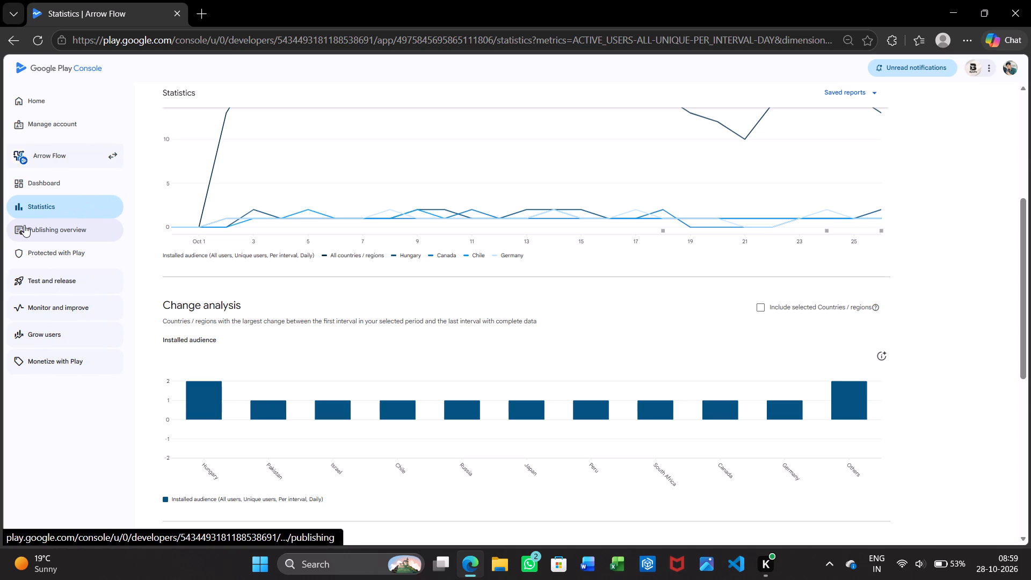
pyautogui.scroll(1, 301, 289)
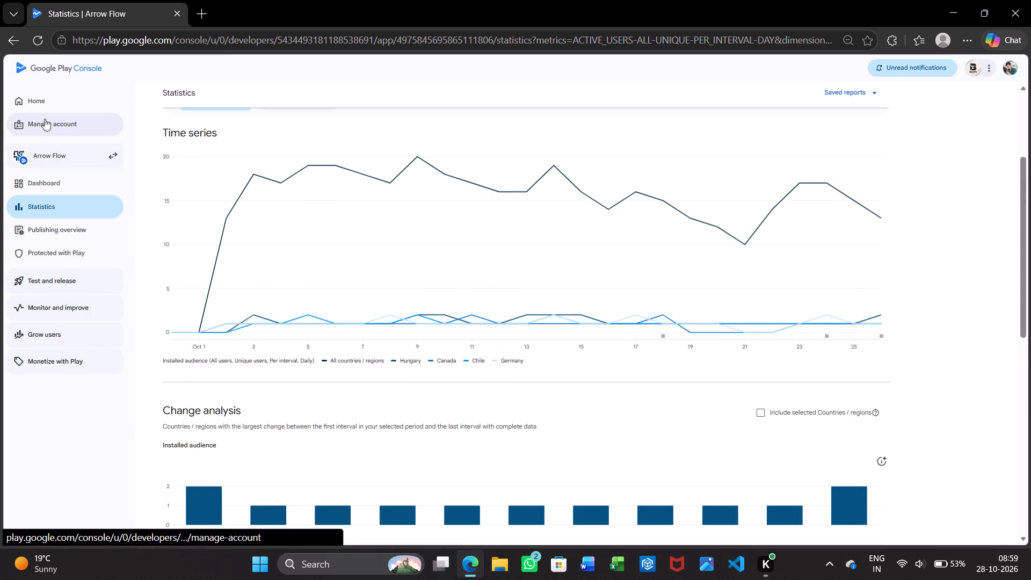
# Look over Arrow Flow's Grow users overview again, and return to its Statistics page.
pyautogui.click(67, 331)
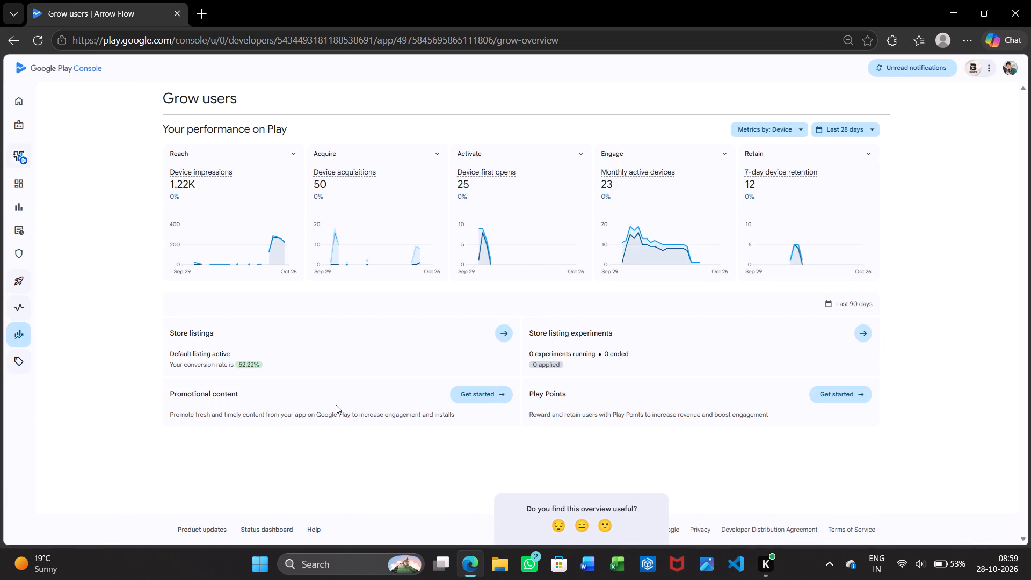
pyautogui.scroll(-1, 336, 405)
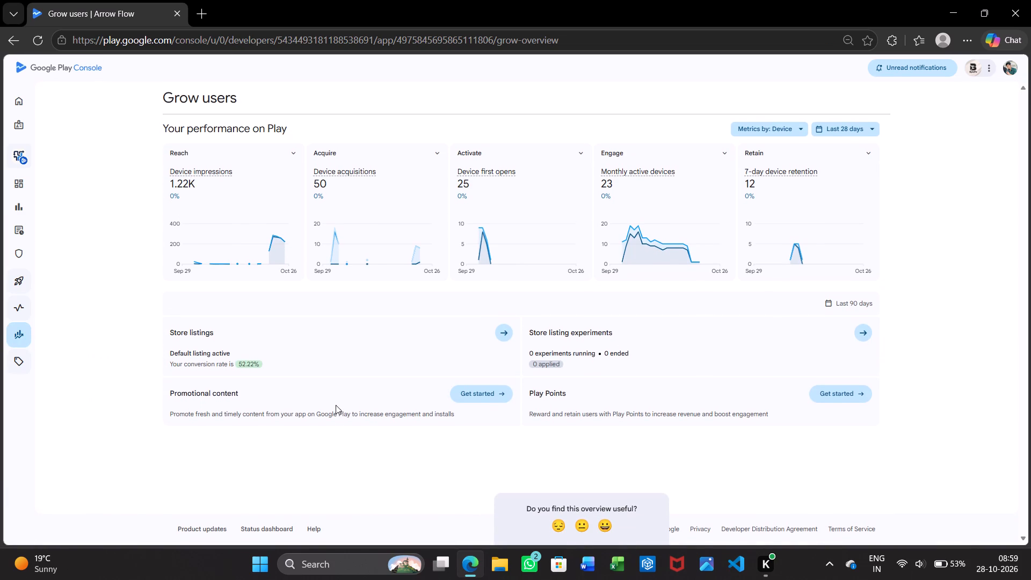
pyautogui.scroll(2, 175, 353)
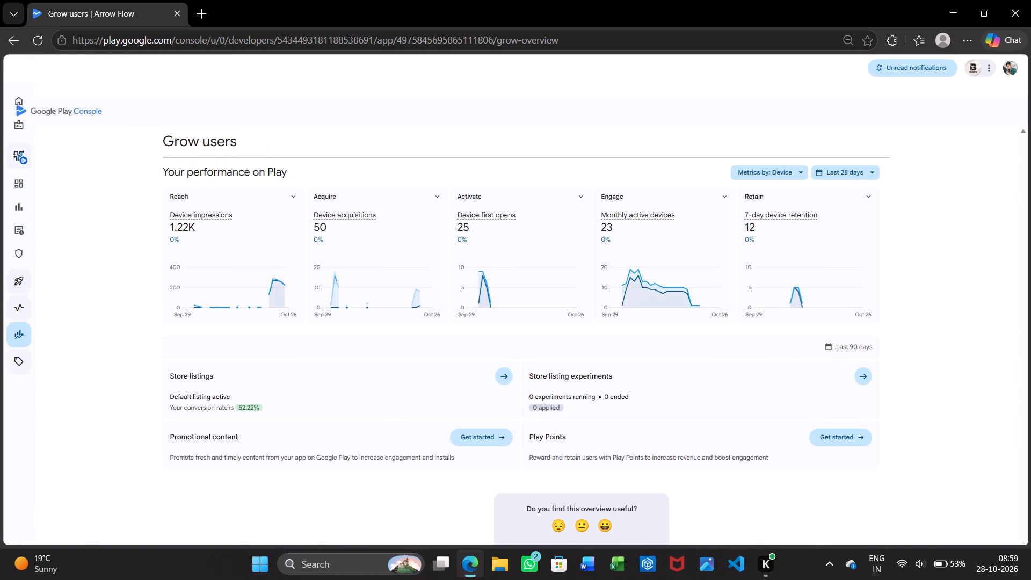
pyautogui.hscroll(6, 554, 267)
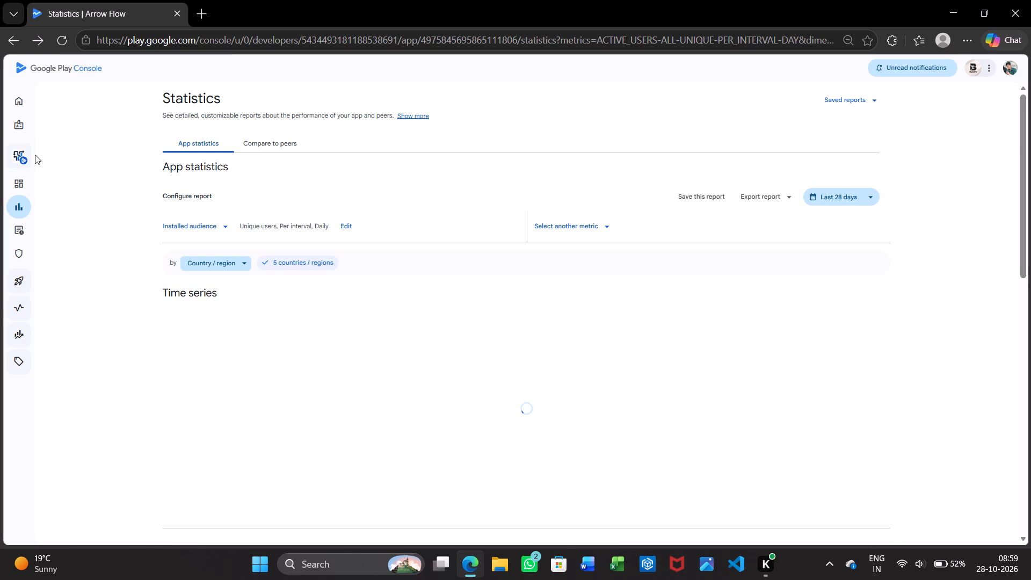
# Switch to the DilSaathi app and view its installed audience statistics.
pyautogui.click(18, 157)
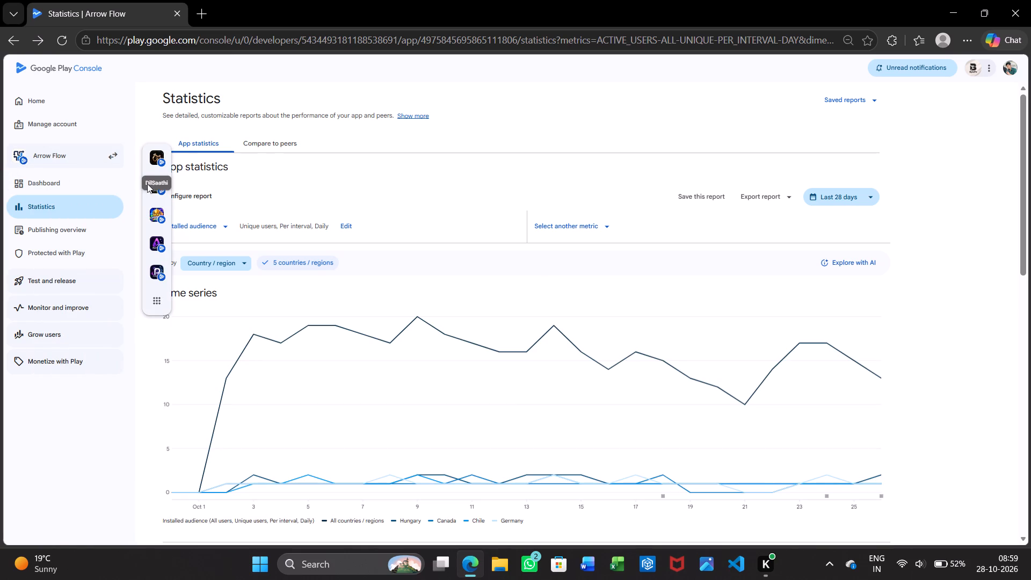
pyautogui.click(159, 157)
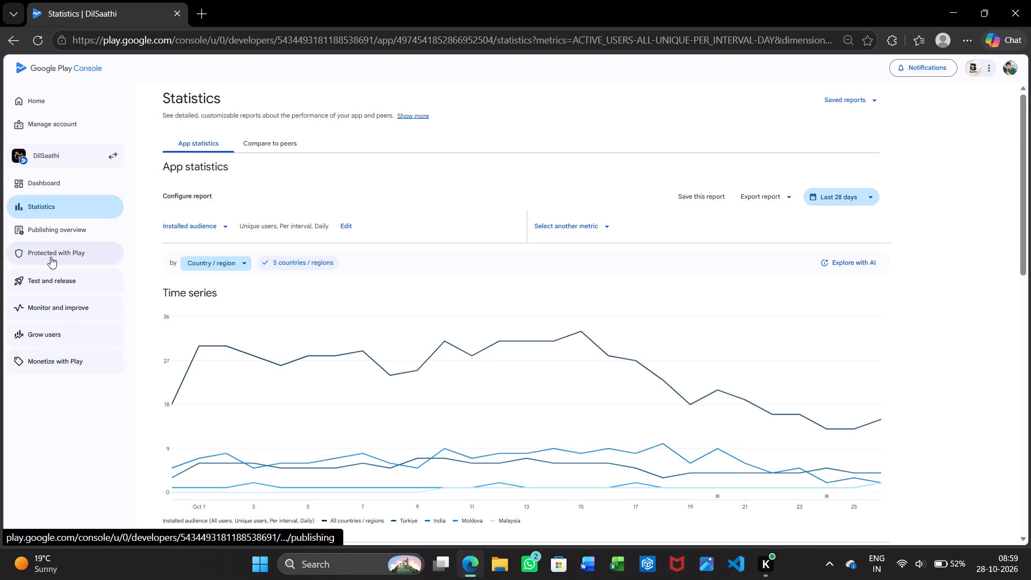
# Open DilSaathi's store listings from the Grow users overview and review their performance and the default listing.
pyautogui.click(70, 324)
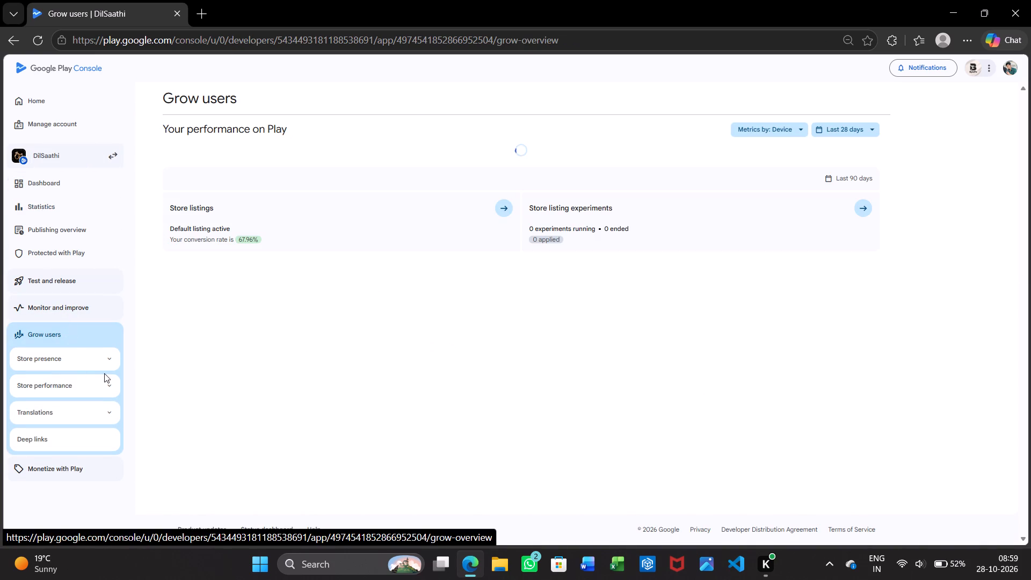
pyautogui.click(504, 207)
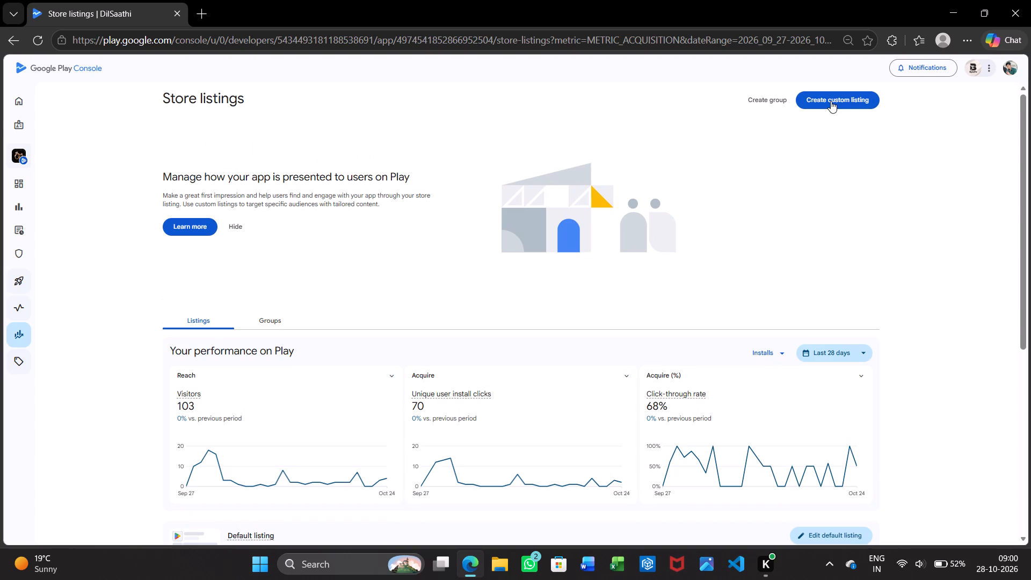
pyautogui.scroll(-2, 422, 291)
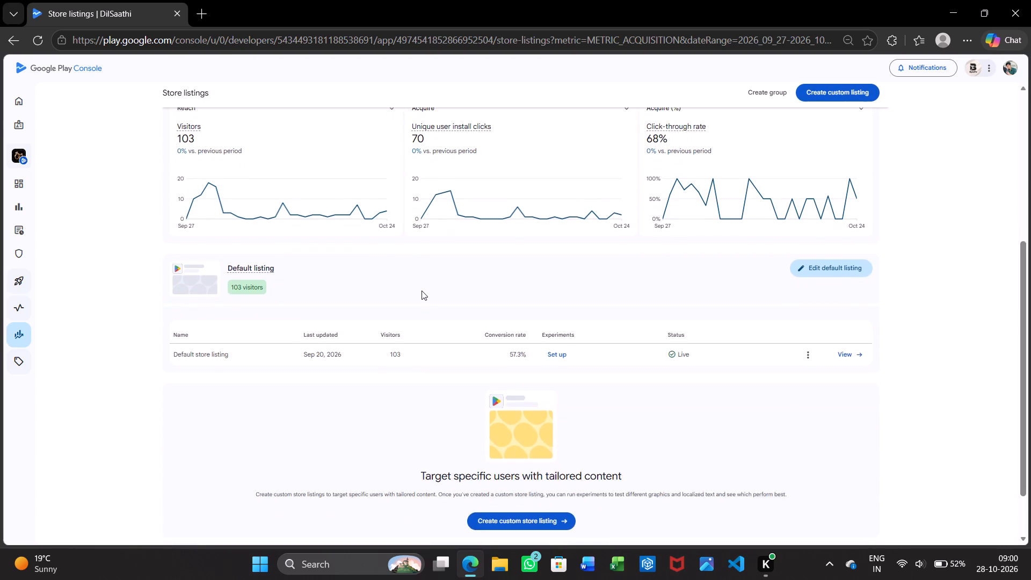
pyautogui.scroll(-1, 422, 291)
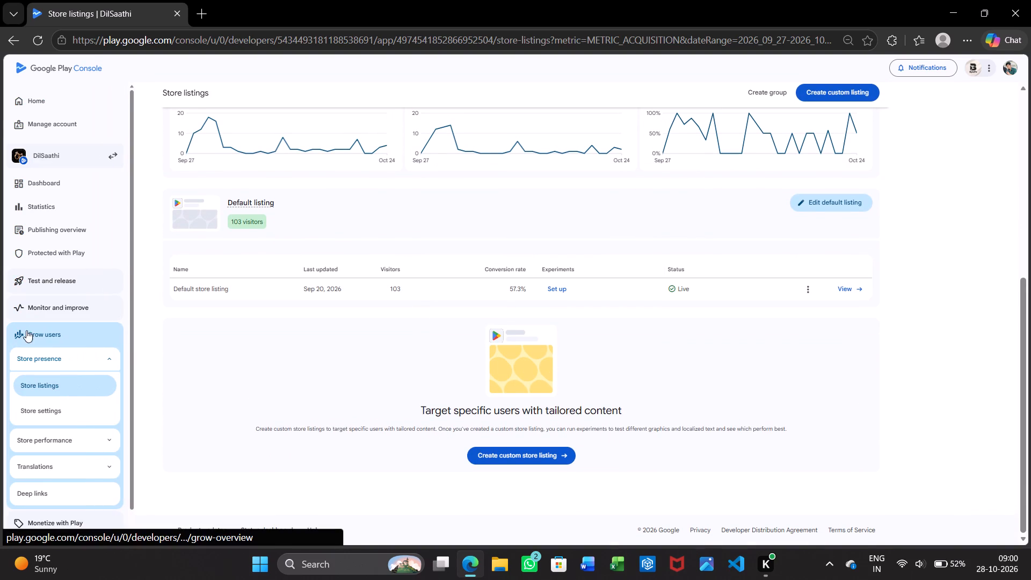
# Review DilSaathi's store settings, covering the app category, tags, store listing contact details and external marketing.
pyautogui.click(66, 409)
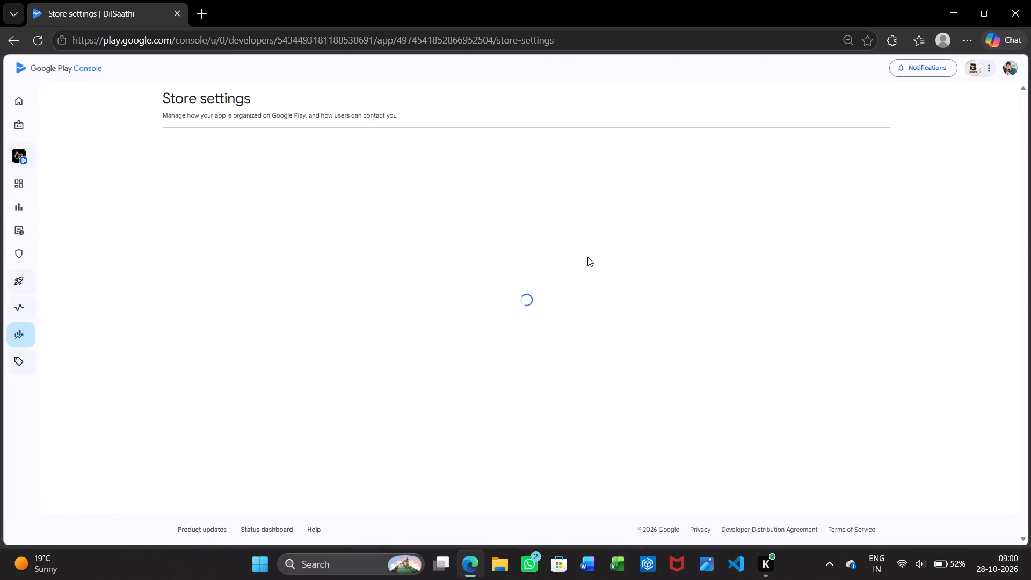
pyautogui.scroll(-1, 608, 249)
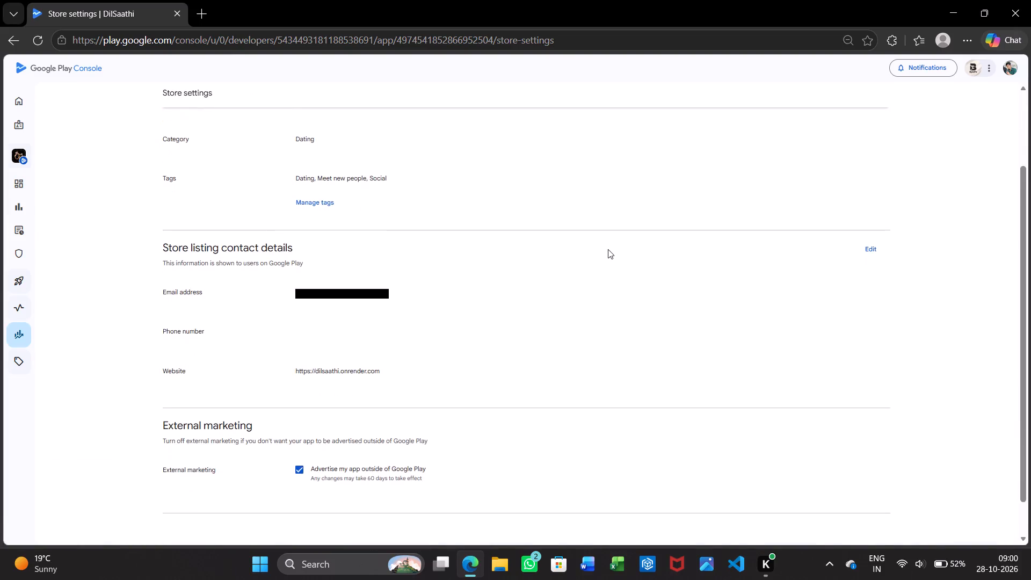
pyautogui.scroll(-2, 608, 249)
pyautogui.scroll(2, 608, 249)
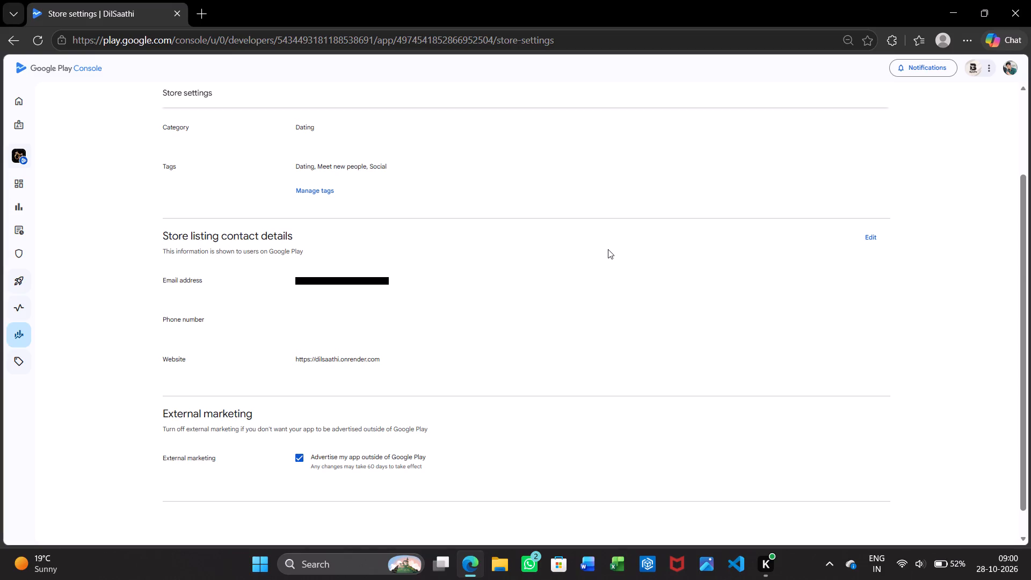
pyautogui.scroll(1, 608, 249)
pyautogui.click(618, 302)
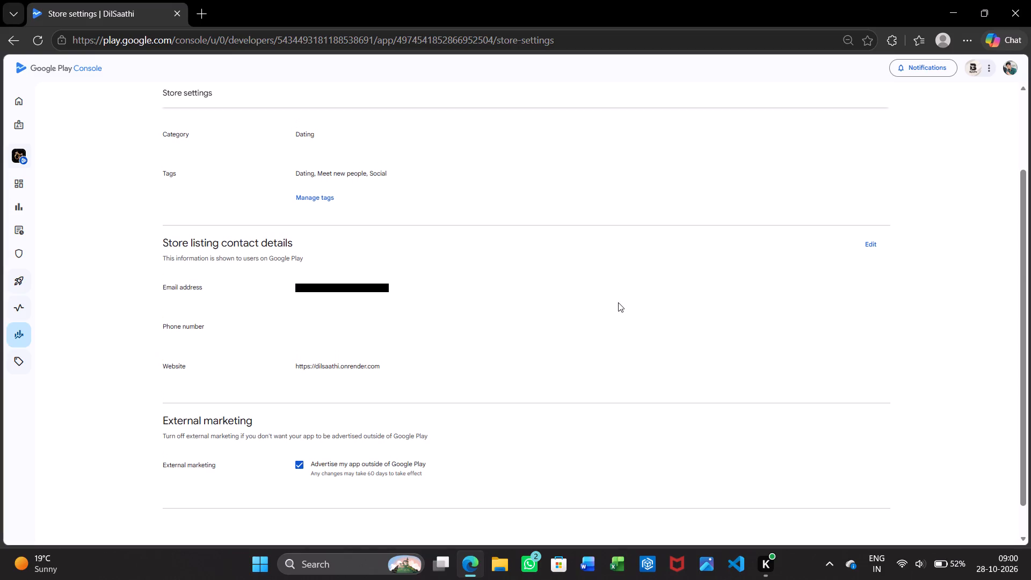
pyautogui.click(618, 302)
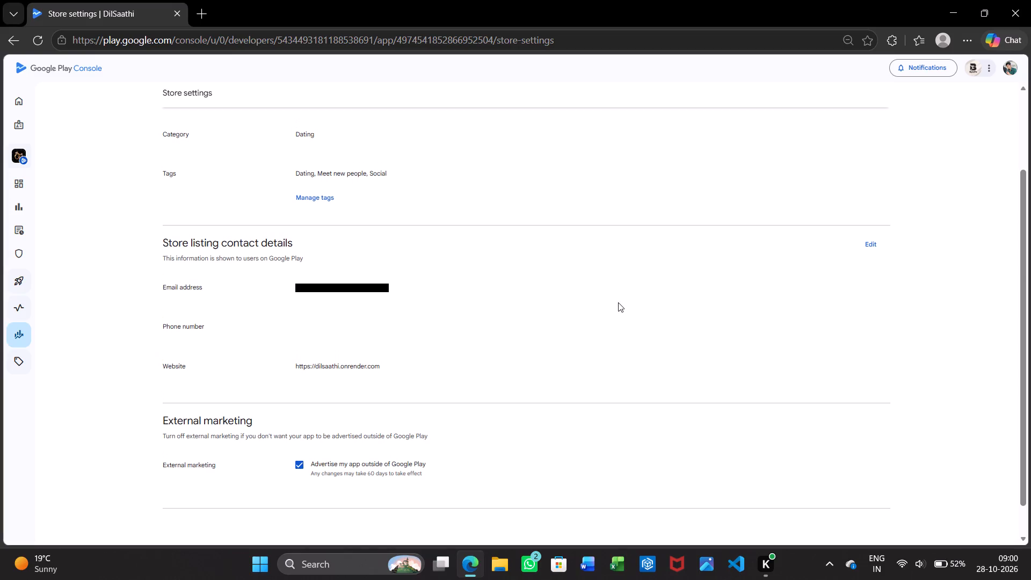
pyautogui.scroll(1, 618, 302)
pyautogui.click(618, 302)
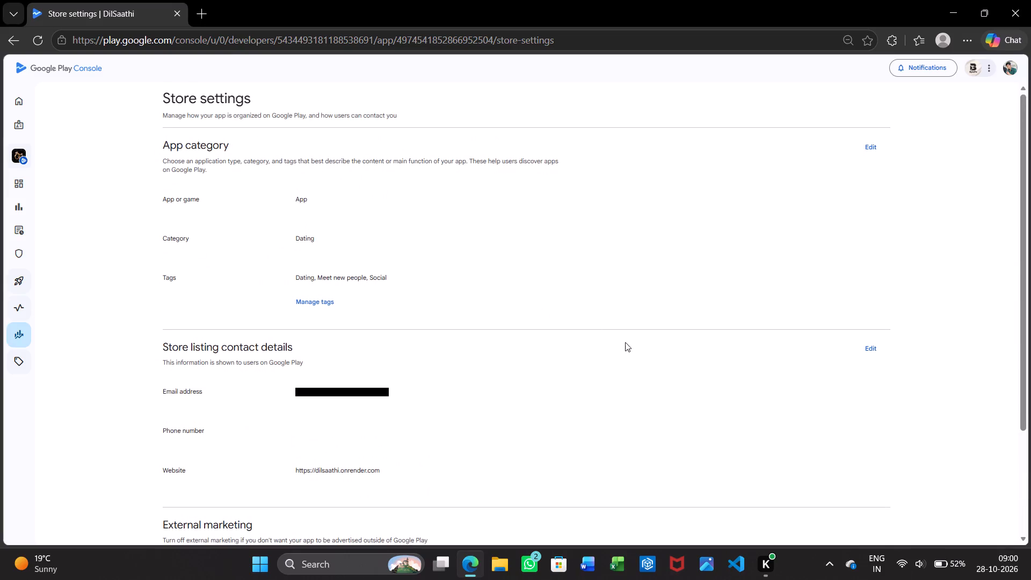
pyautogui.scroll(-1, 524, 434)
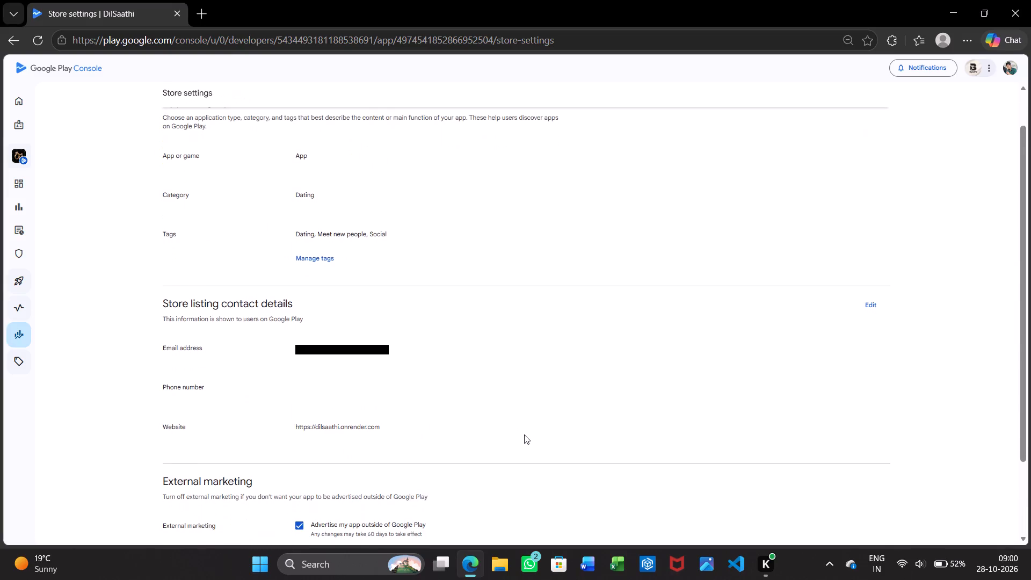
pyautogui.scroll(1, 524, 434)
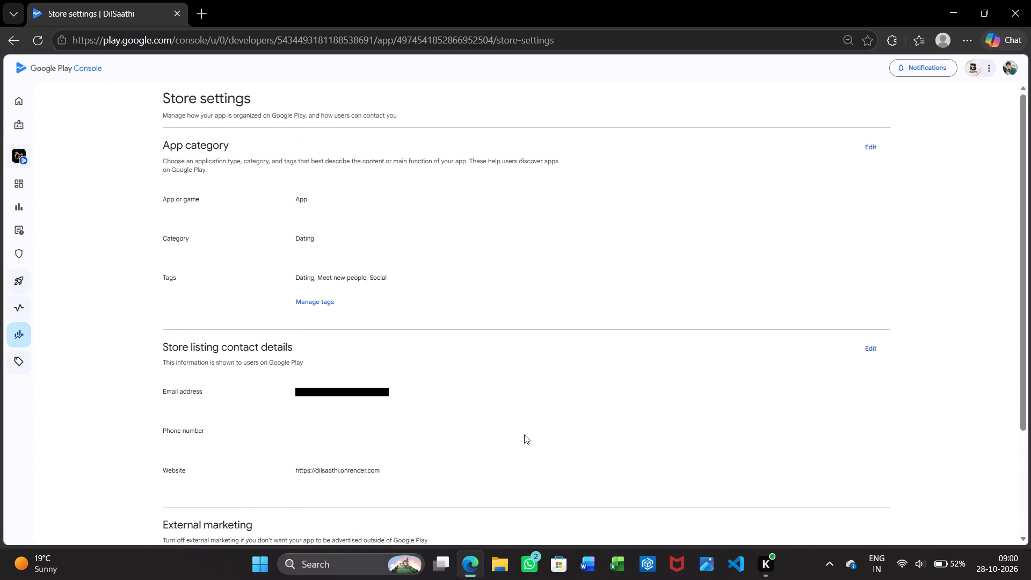
pyautogui.scroll(1, 524, 434)
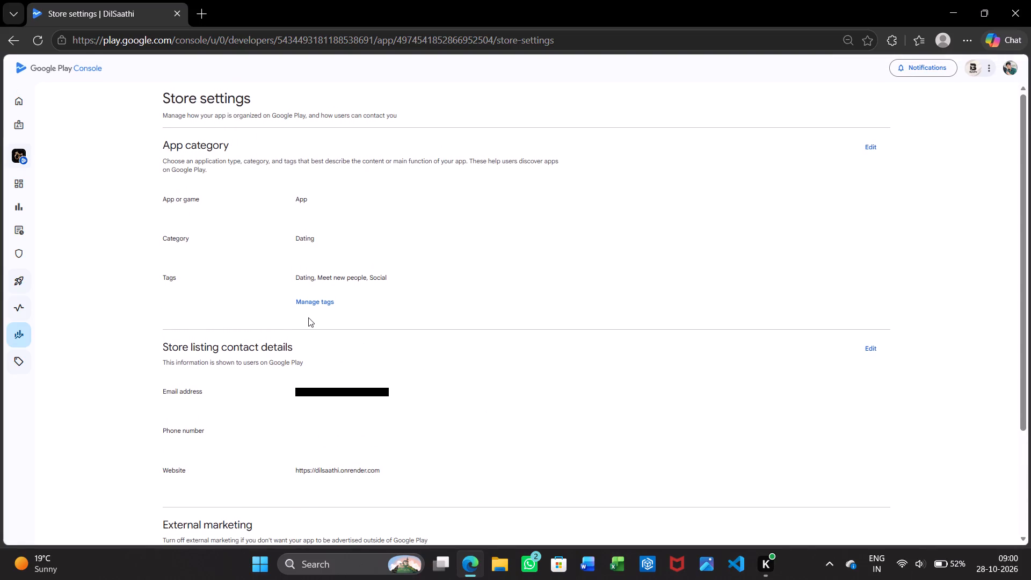
# Open DilSaathi's app category settings for editing and leave them without making changes.
pyautogui.click(874, 143)
pyautogui.click(961, 212)
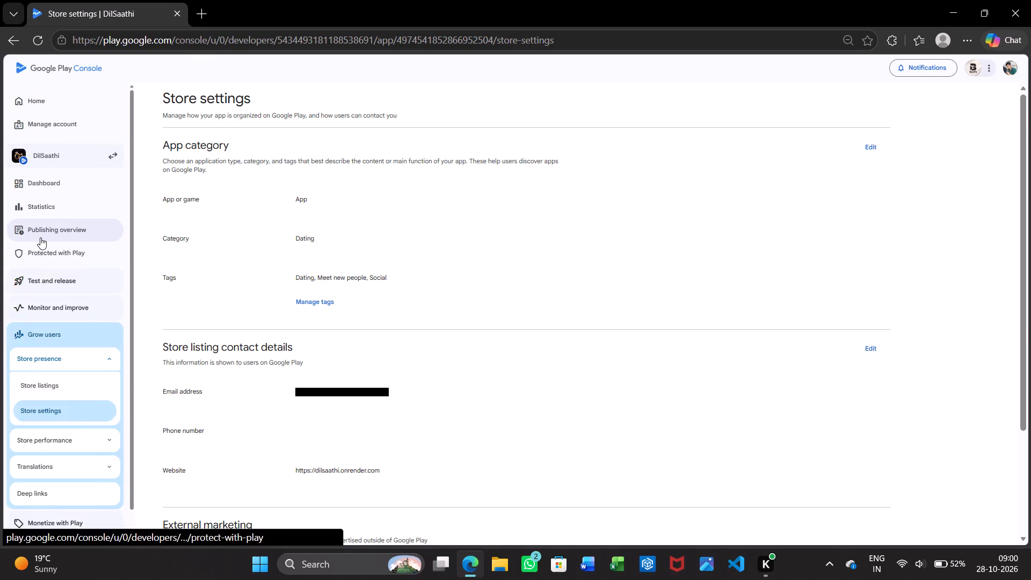
# Look over DilSaathi's Test and release overview and open all of its closed testing tracks.
pyautogui.click(48, 271)
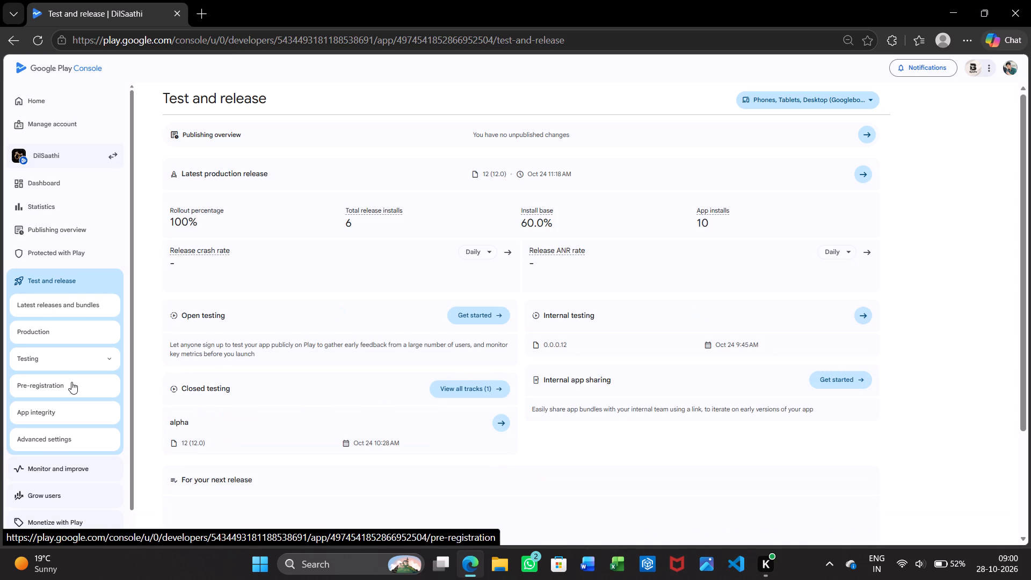
pyautogui.scroll(-2, 213, 354)
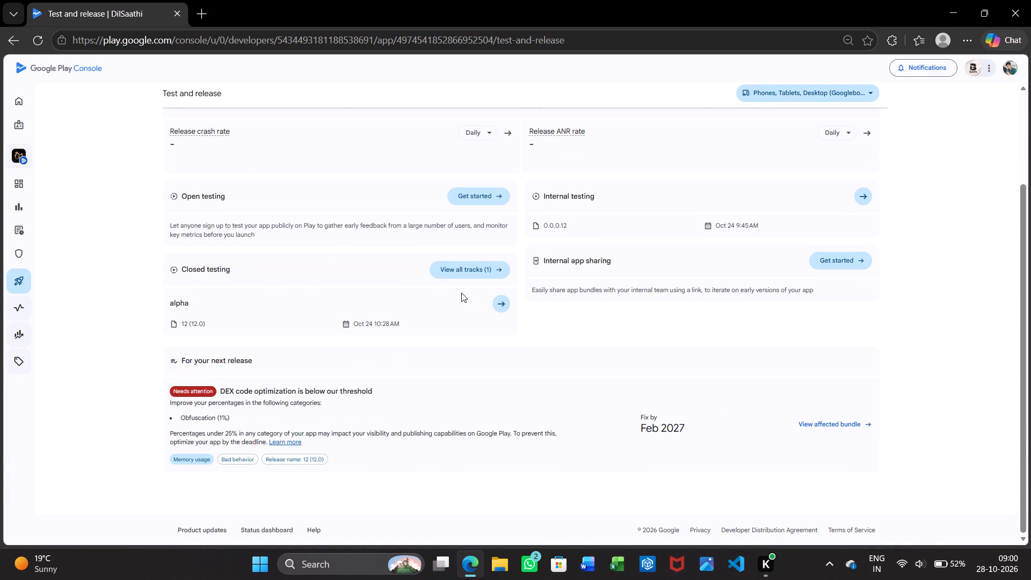
pyautogui.click(483, 274)
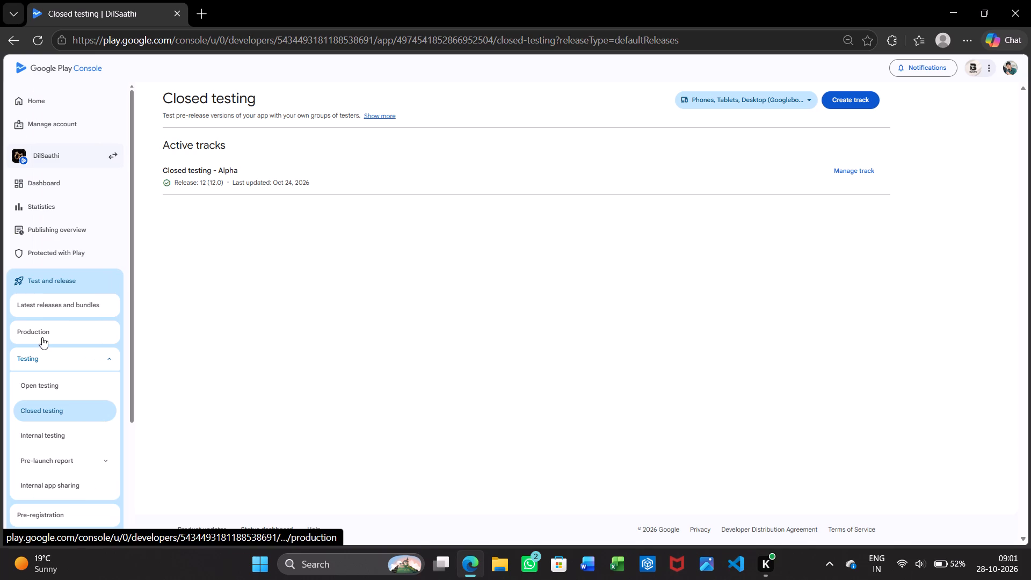
# Review DilSaathi's pre-launch report overview, details and settings, covering test credentials, deep links, test languages and the Robo script upload.
pyautogui.scroll(-1, 67, 412)
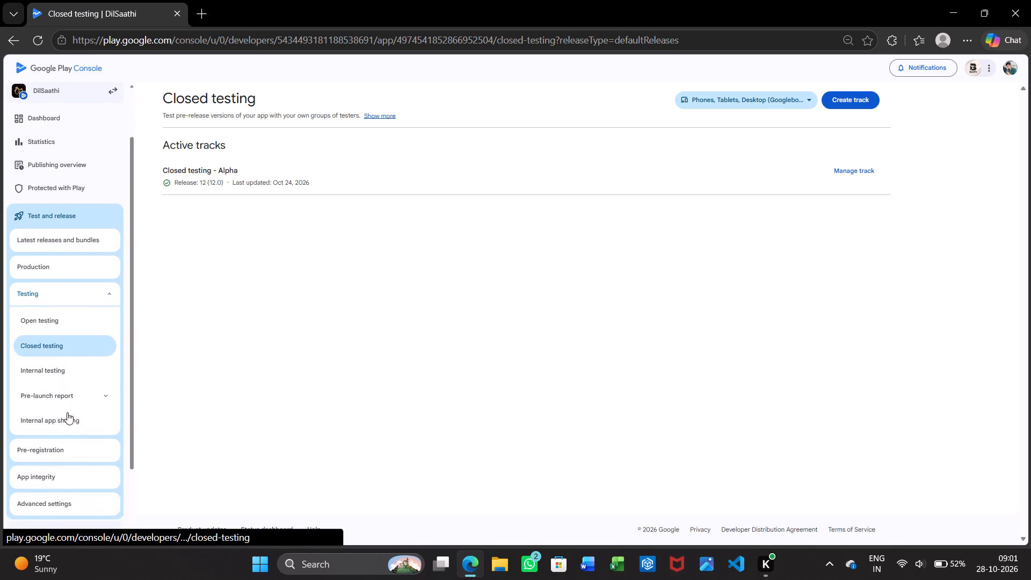
pyautogui.click(103, 389)
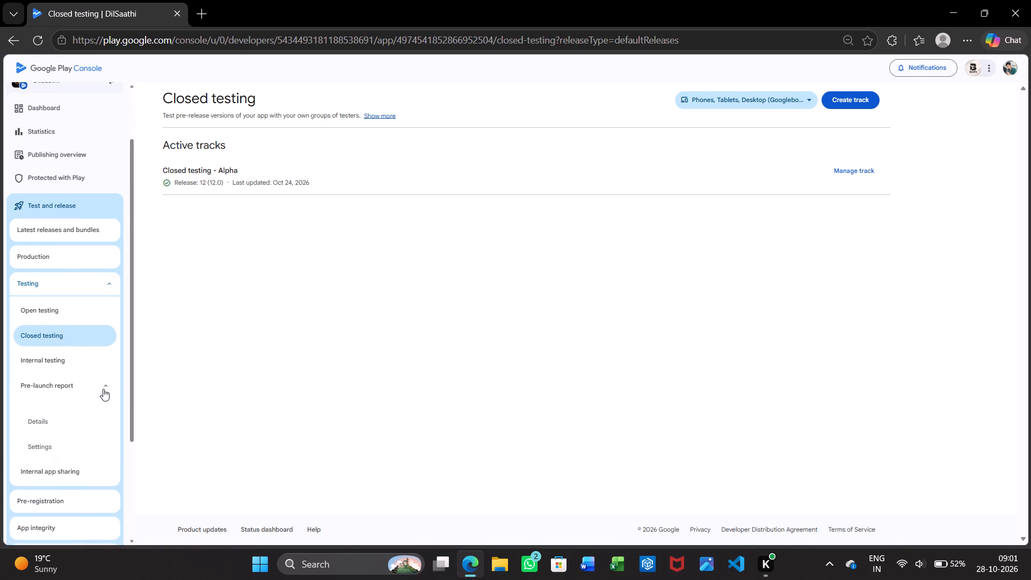
pyautogui.click(49, 408)
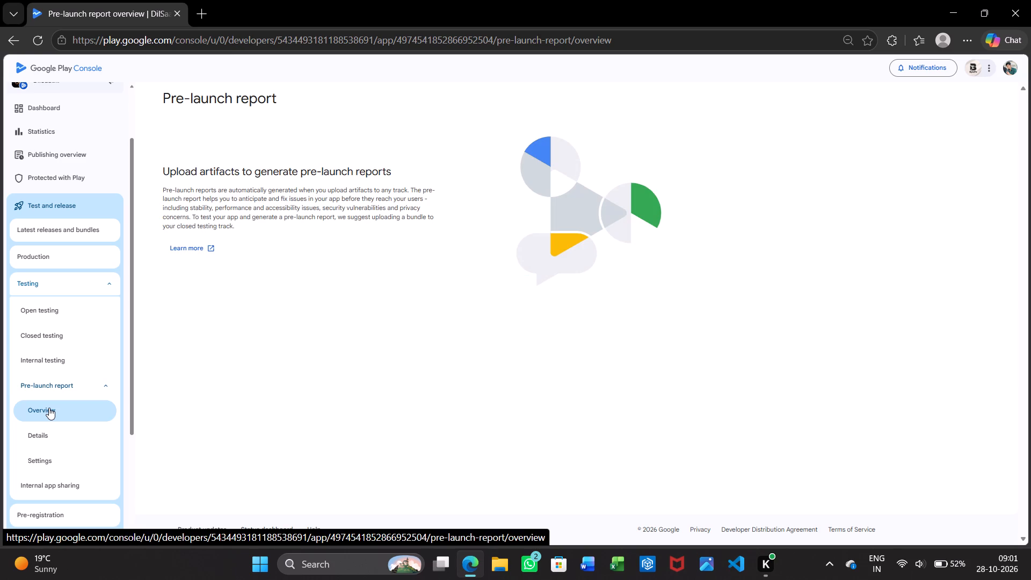
pyautogui.click(40, 432)
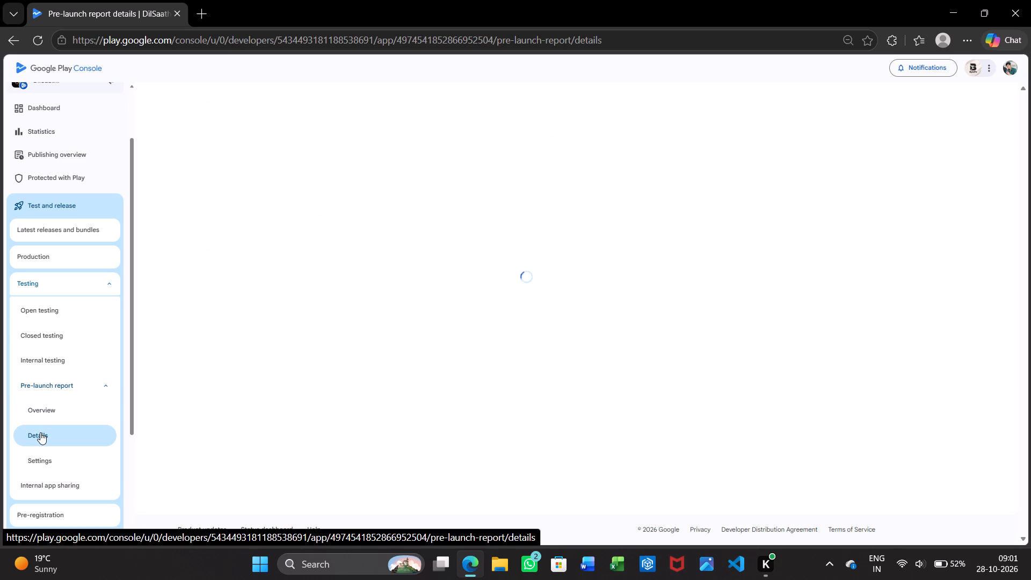
pyautogui.click(40, 460)
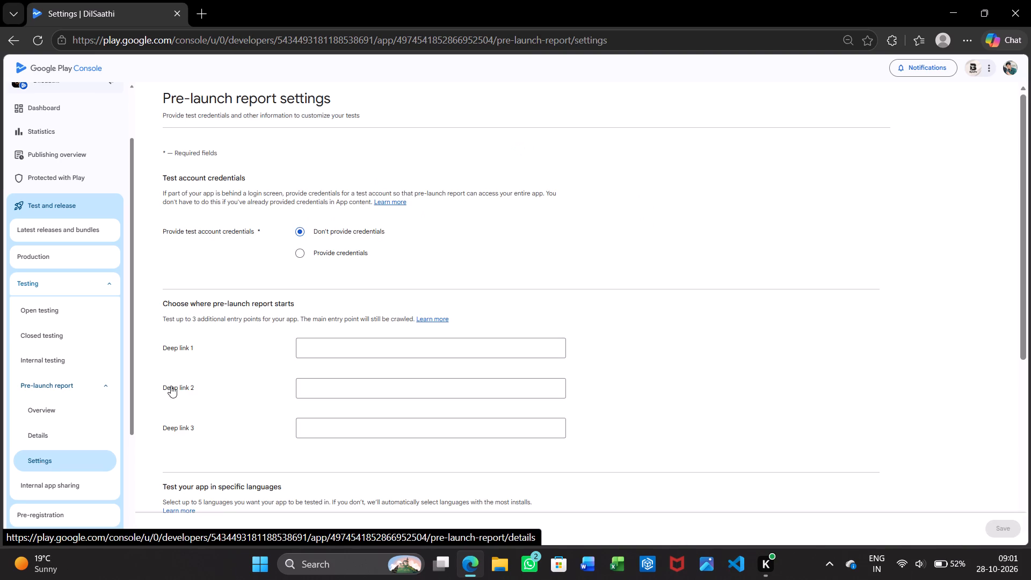
pyautogui.scroll(-1, 228, 397)
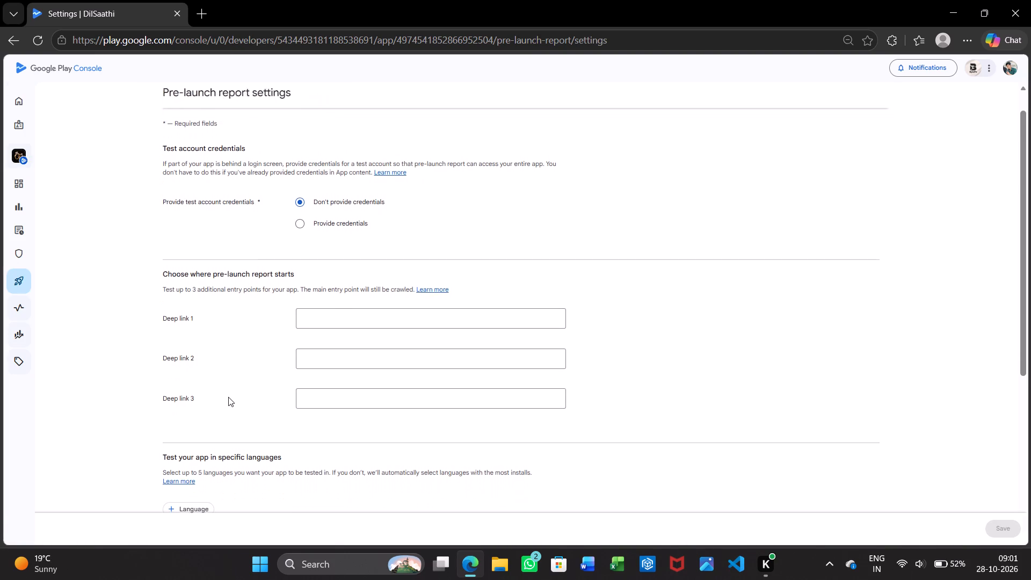
pyautogui.scroll(-2, 228, 397)
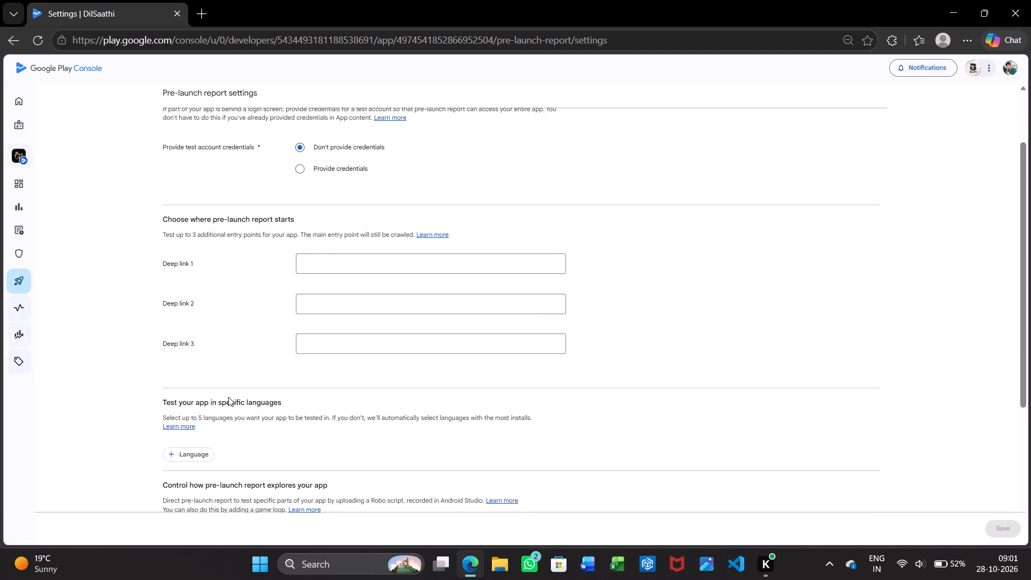
pyautogui.scroll(-1, 228, 397)
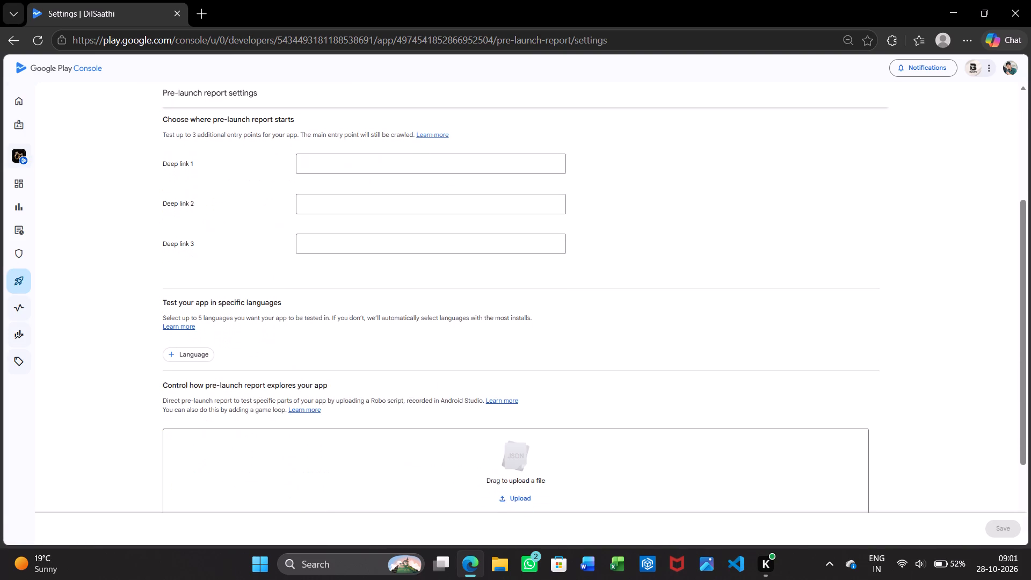
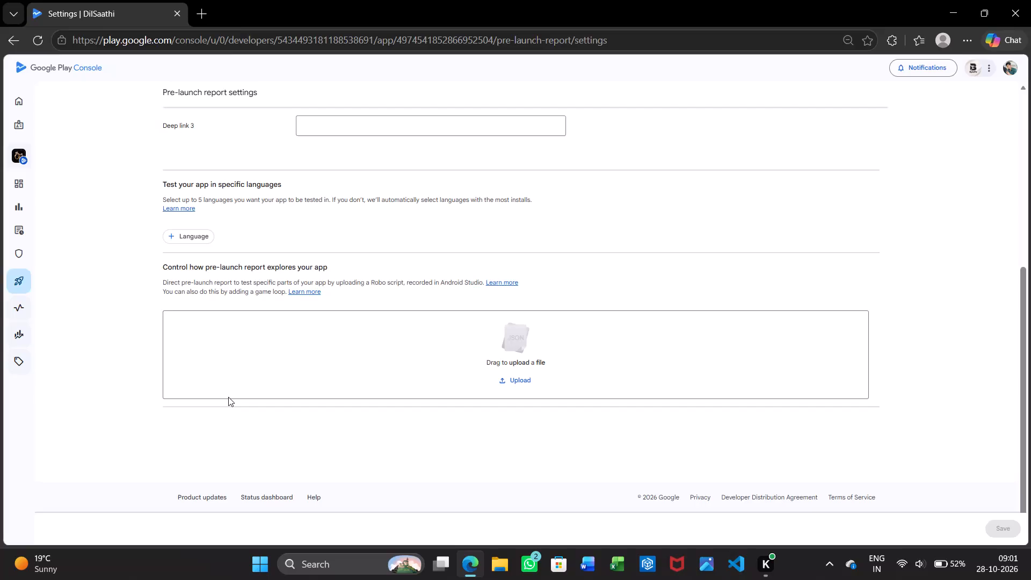
# Look over DilSaathi's Monitor and improve overview and check its policy status.
pyautogui.scroll(-1, 228, 397)
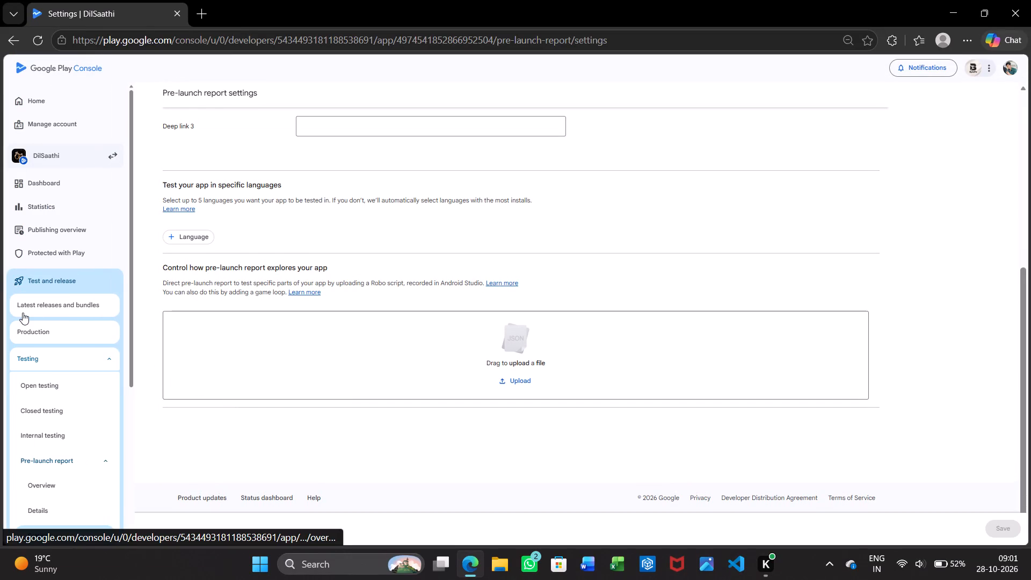
pyautogui.scroll(-2, 67, 360)
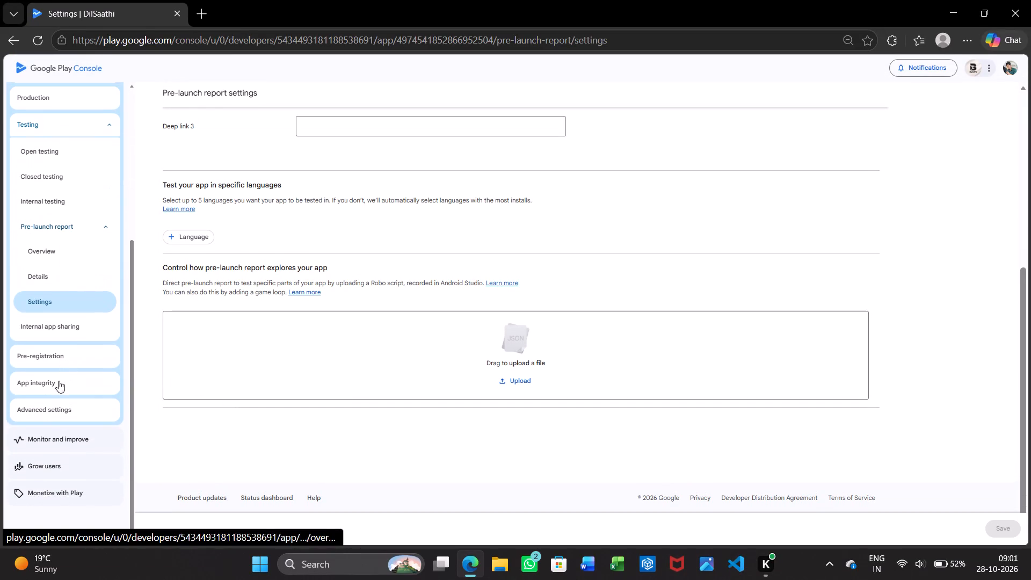
pyautogui.click(73, 437)
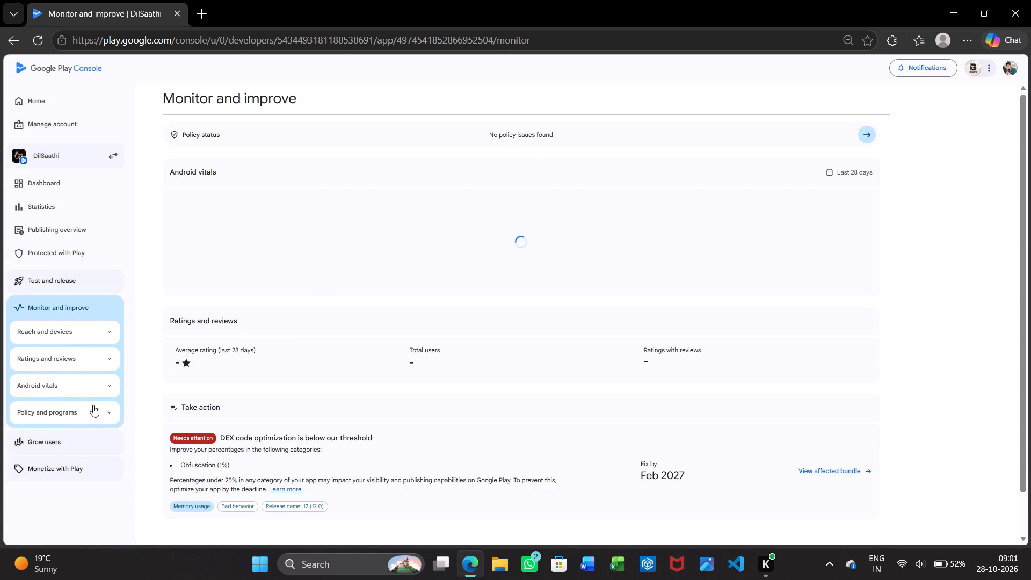
pyautogui.click(110, 411)
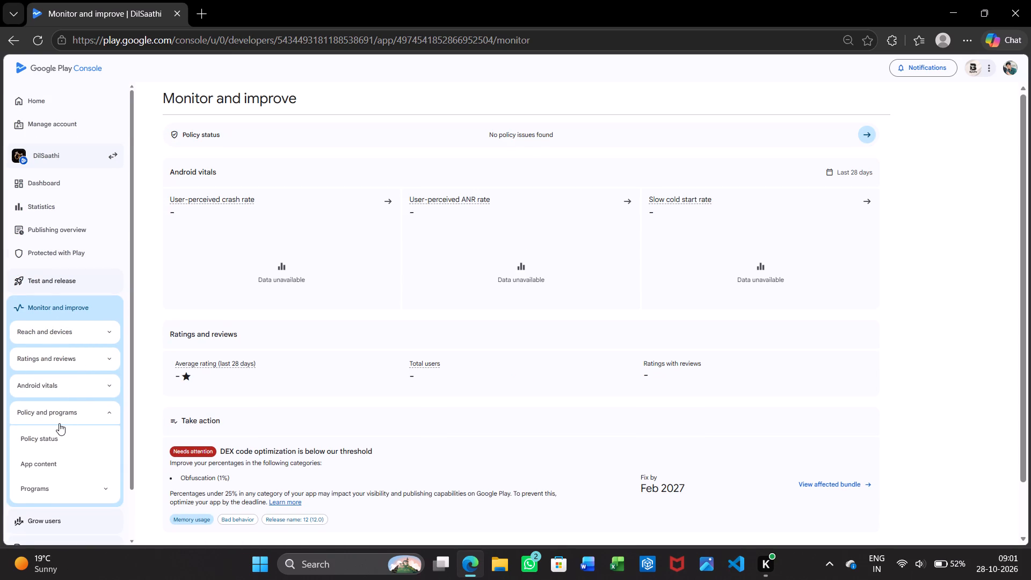
pyautogui.scroll(-1, 59, 423)
pyautogui.click(46, 389)
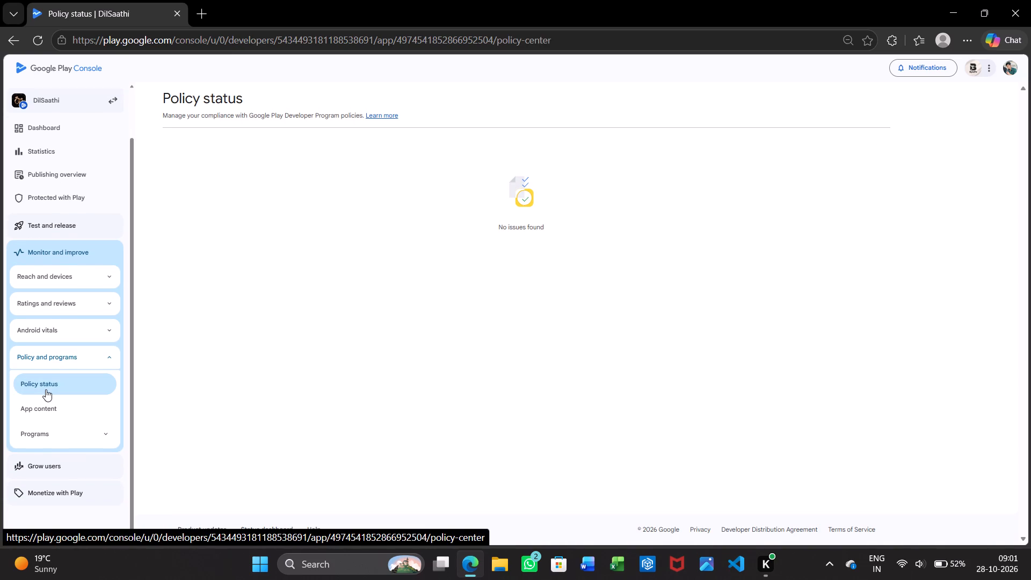
# Open DilSaathi's app content and show its actioned policy declarations.
pyautogui.click(46, 409)
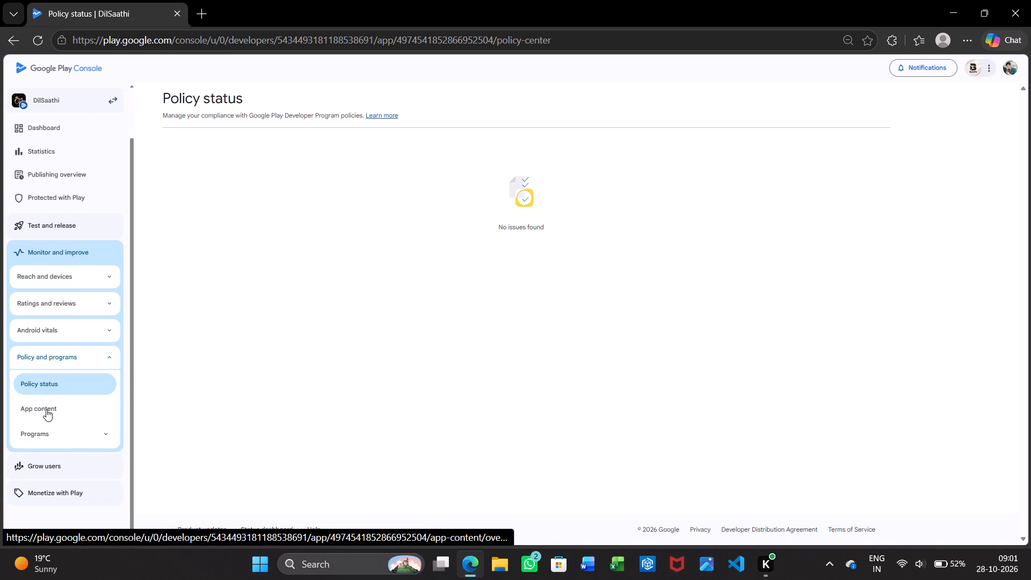
pyautogui.click(46, 409)
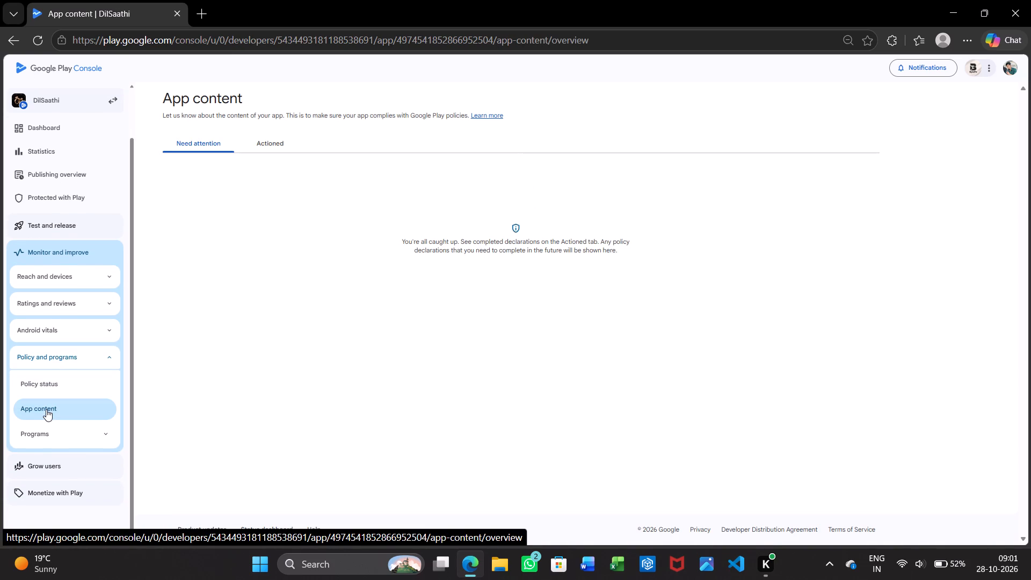
pyautogui.click(273, 148)
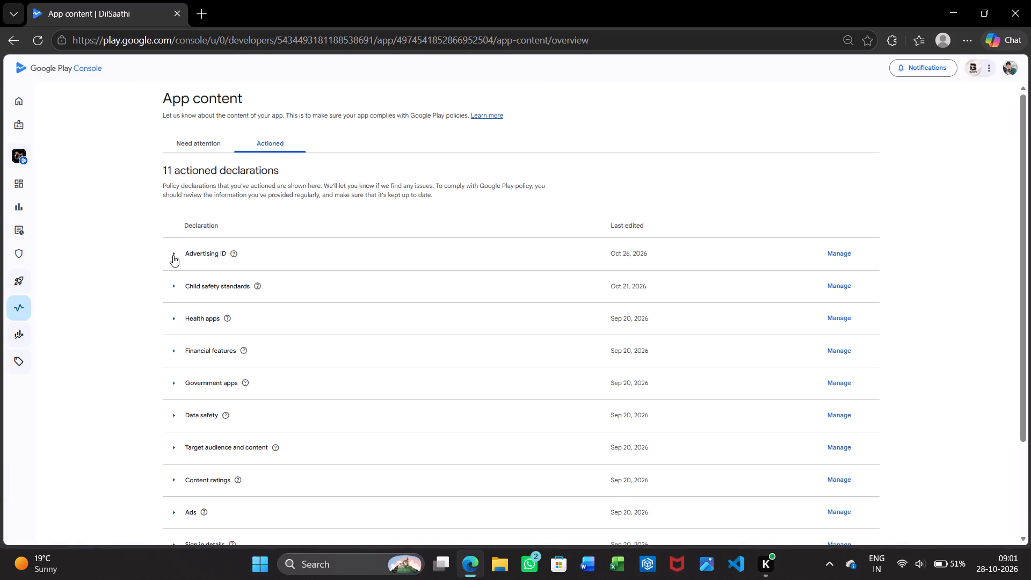
# Expand the Advertising ID, Child safety standards, Health apps, Financial features, Government apps and Data safety declarations to read their details.
pyautogui.click(173, 255)
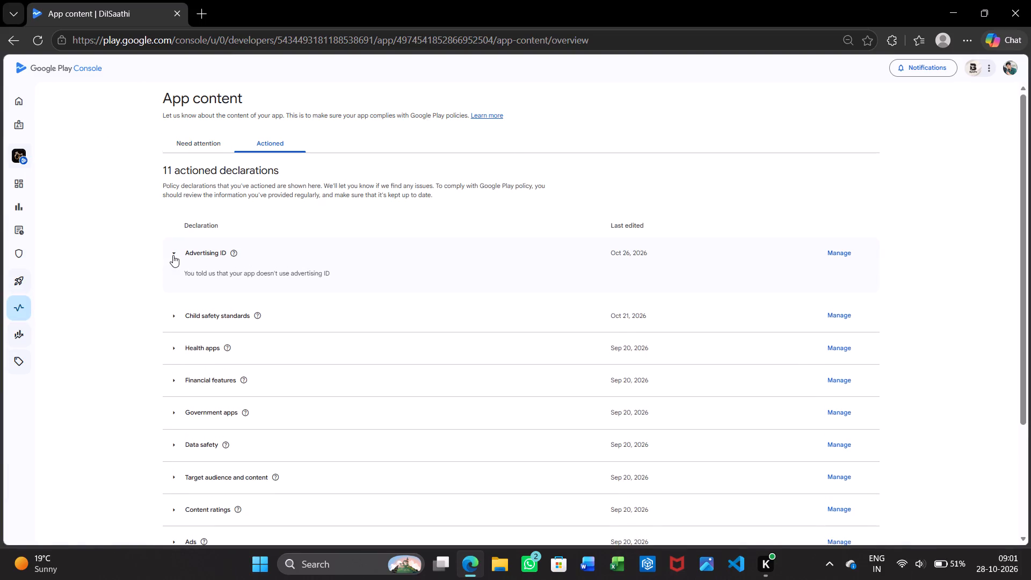
pyautogui.click(175, 315)
pyautogui.scroll(-1, 175, 315)
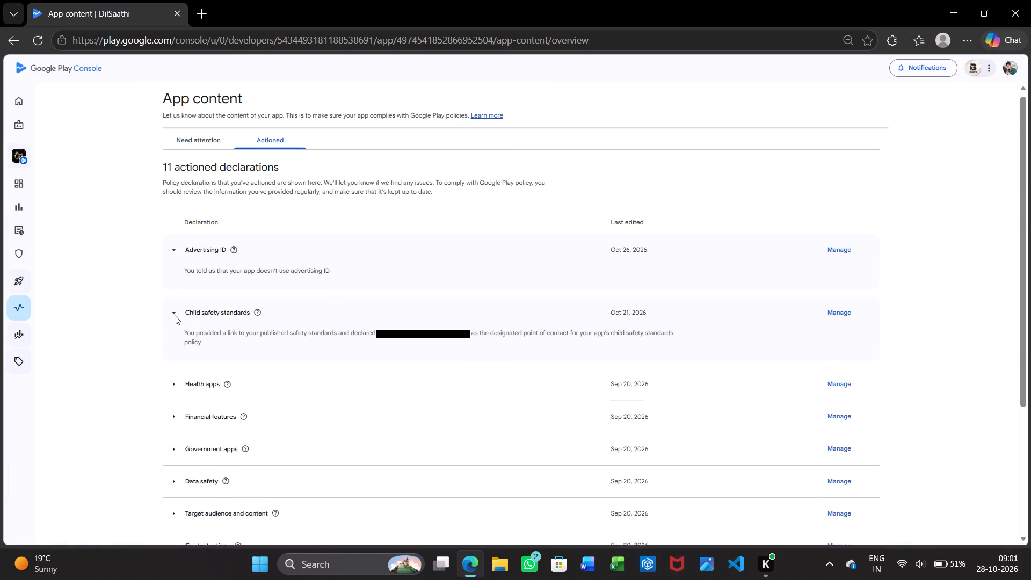
pyautogui.scroll(-1, 175, 315)
pyautogui.click(173, 232)
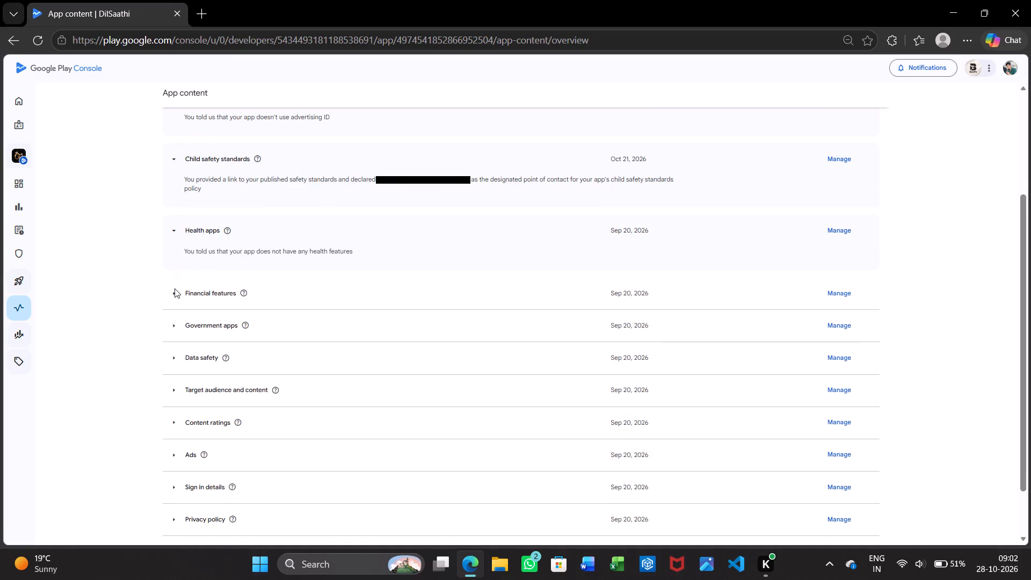
pyautogui.click(173, 292)
pyautogui.scroll(-1, 173, 292)
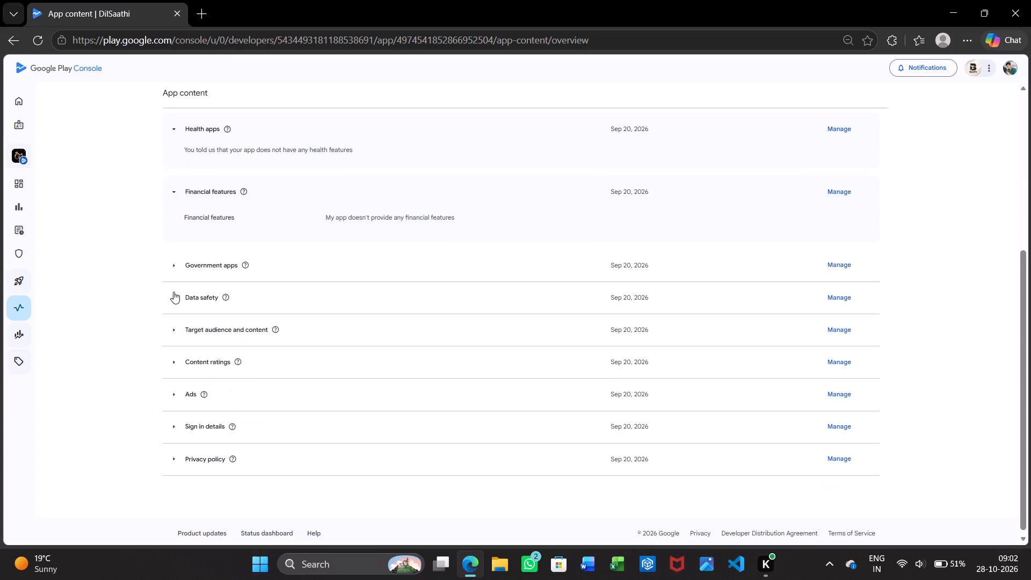
pyautogui.click(173, 258)
pyautogui.click(176, 329)
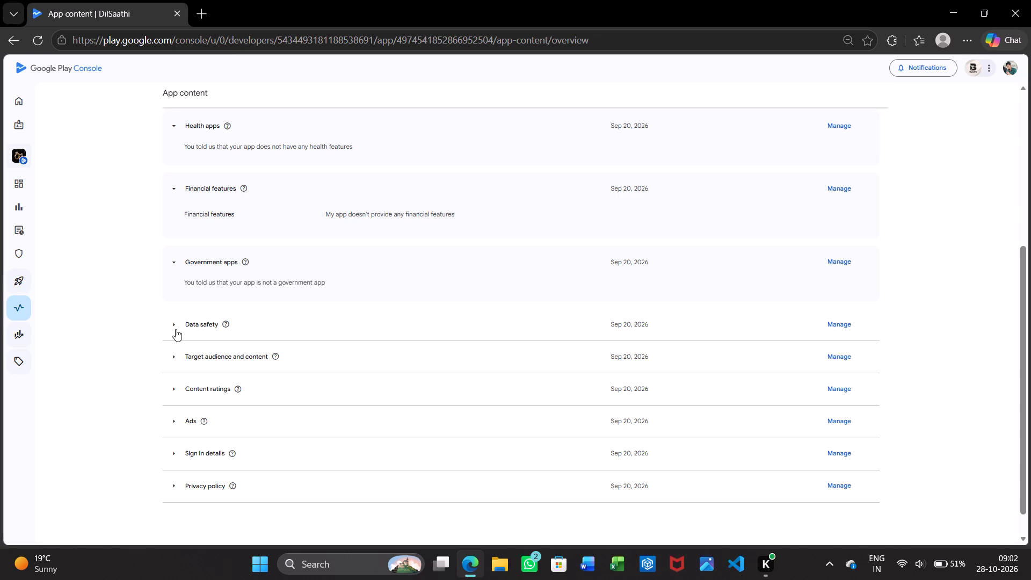
# Expand the Target audience and content, Content ratings, Ads, Sign in details and Privacy policy declarations to read their details.
pyautogui.scroll(-2, 182, 387)
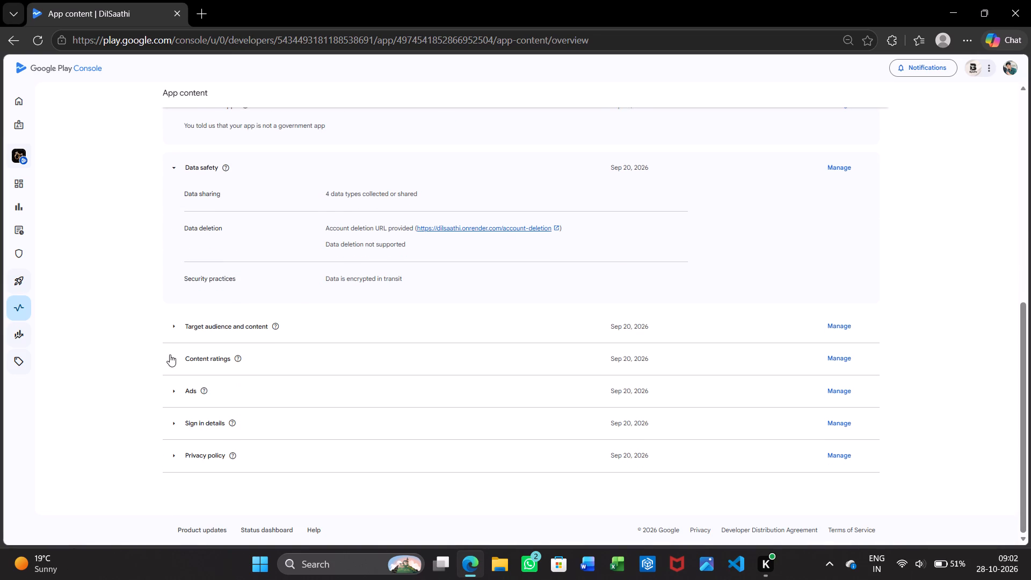
pyautogui.click(173, 335)
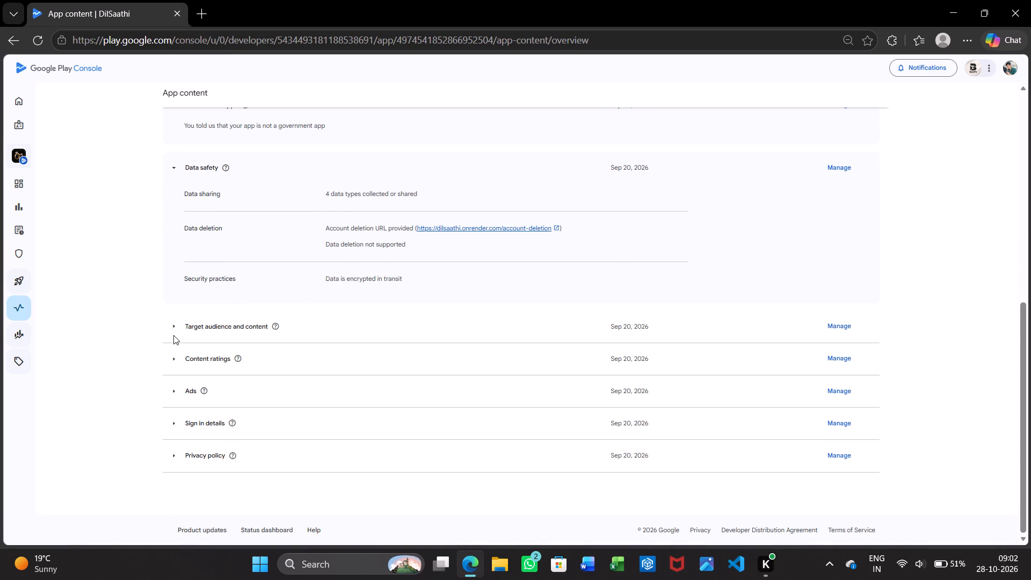
pyautogui.click(173, 328)
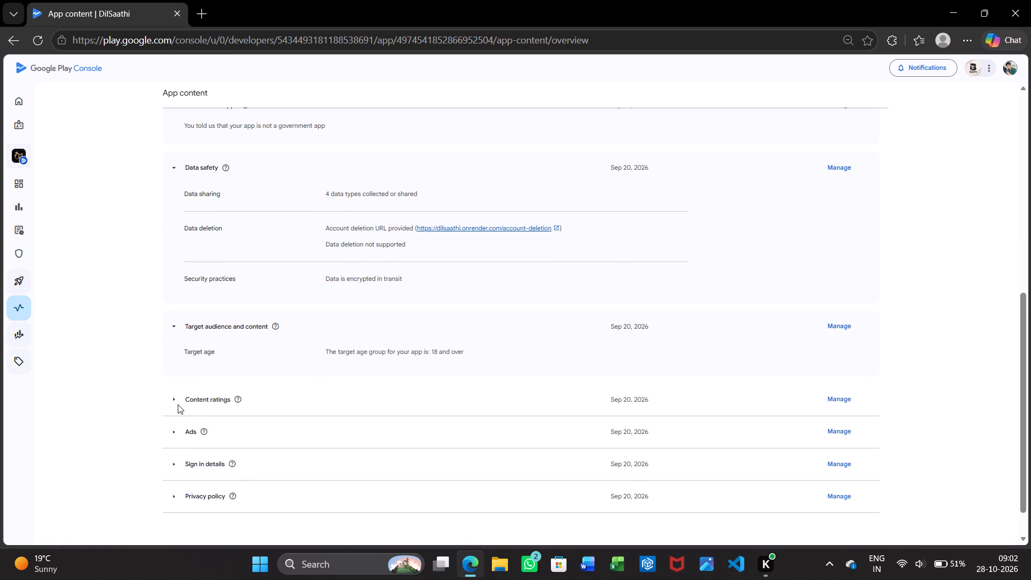
pyautogui.click(175, 401)
pyautogui.scroll(-2, 175, 401)
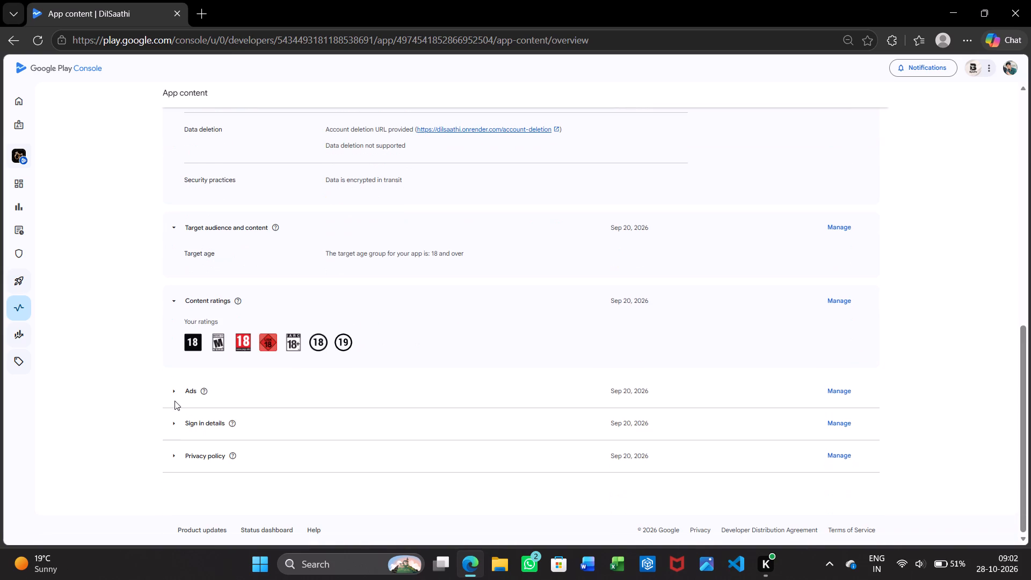
pyautogui.click(173, 393)
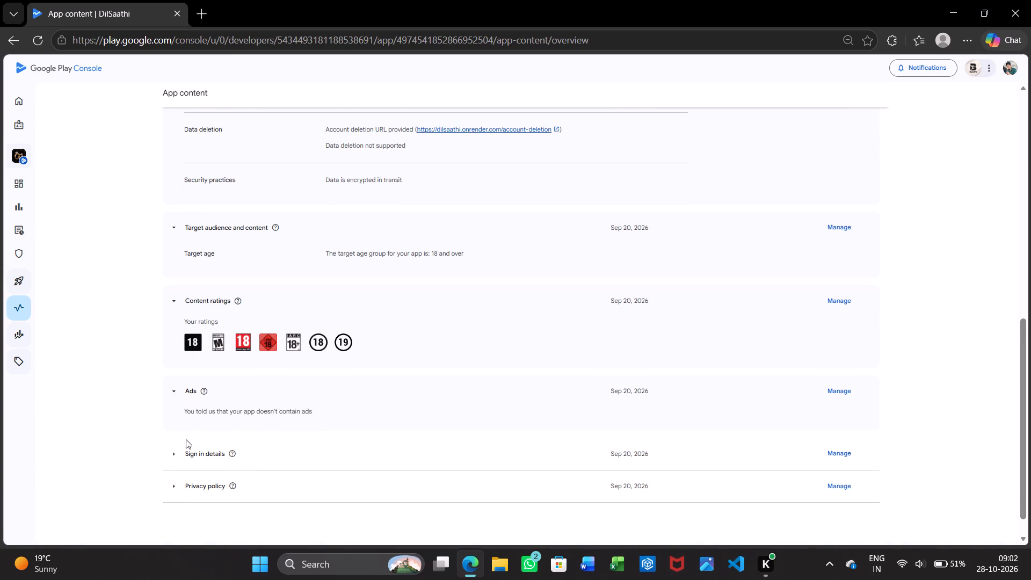
pyautogui.click(175, 453)
pyautogui.scroll(-2, 175, 453)
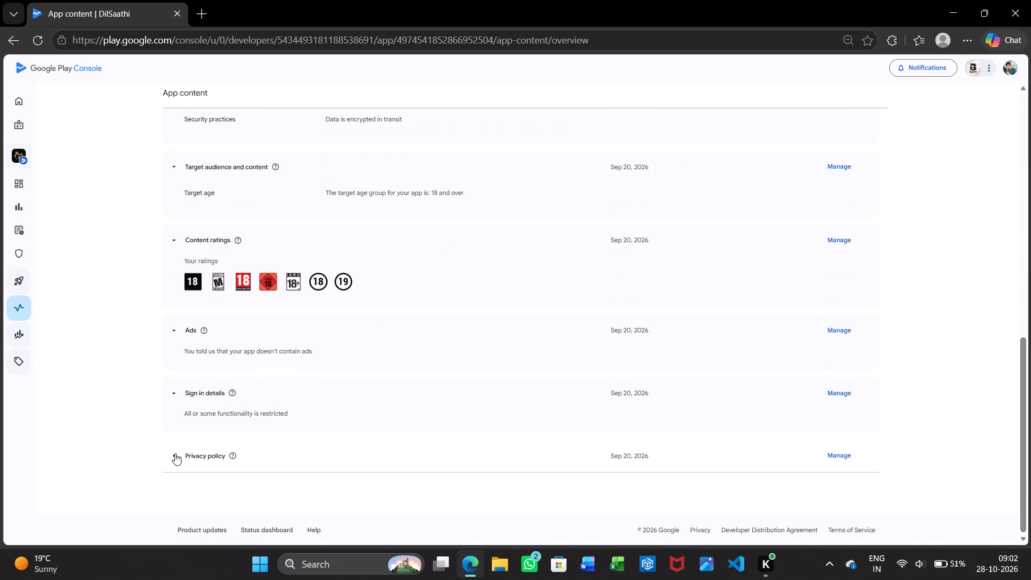
pyautogui.click(170, 455)
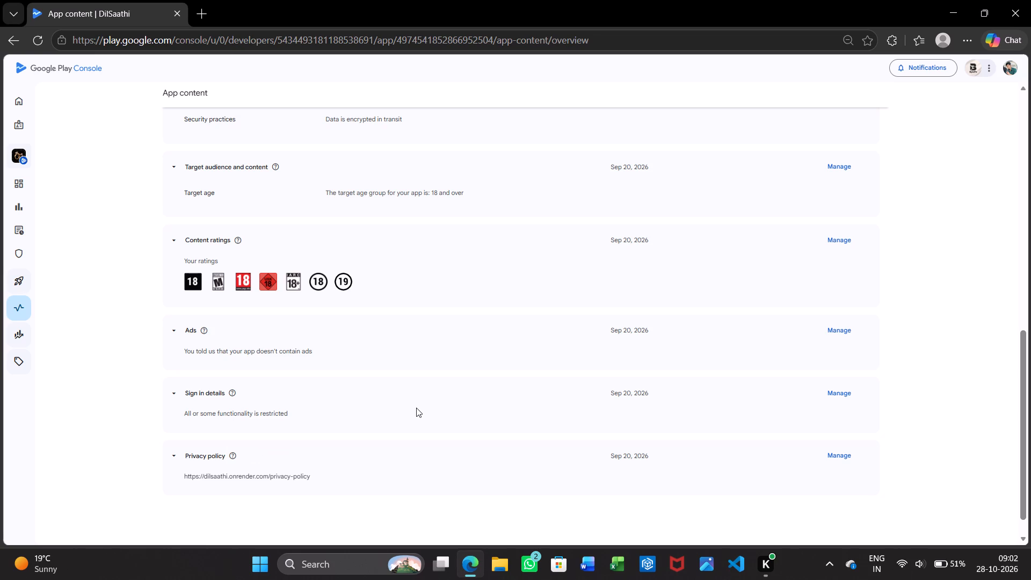
# Read back through all the expanded app content declarations, from Privacy policy up to Advertising ID.
pyautogui.scroll(1, 416, 408)
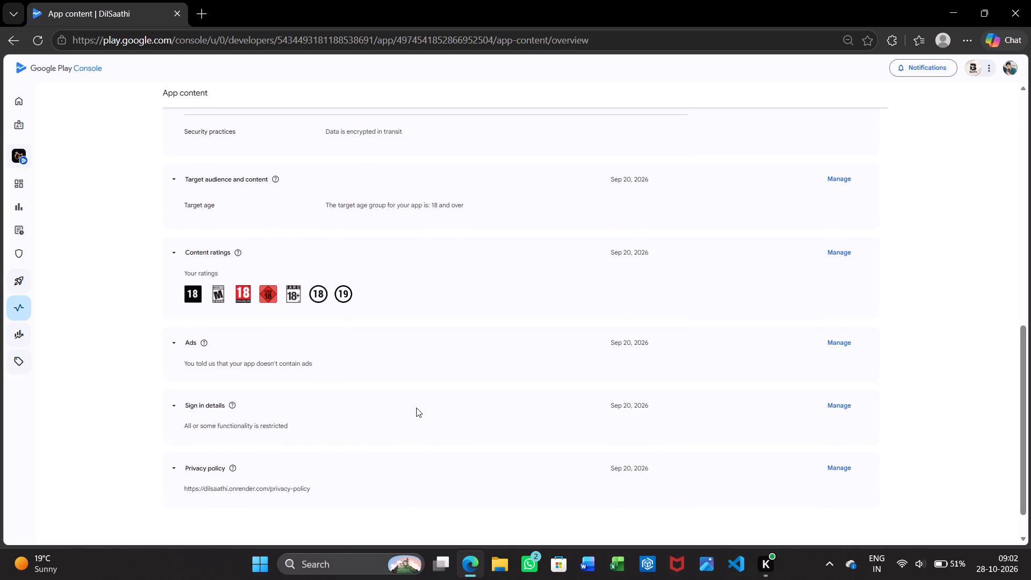
pyautogui.scroll(2, 416, 408)
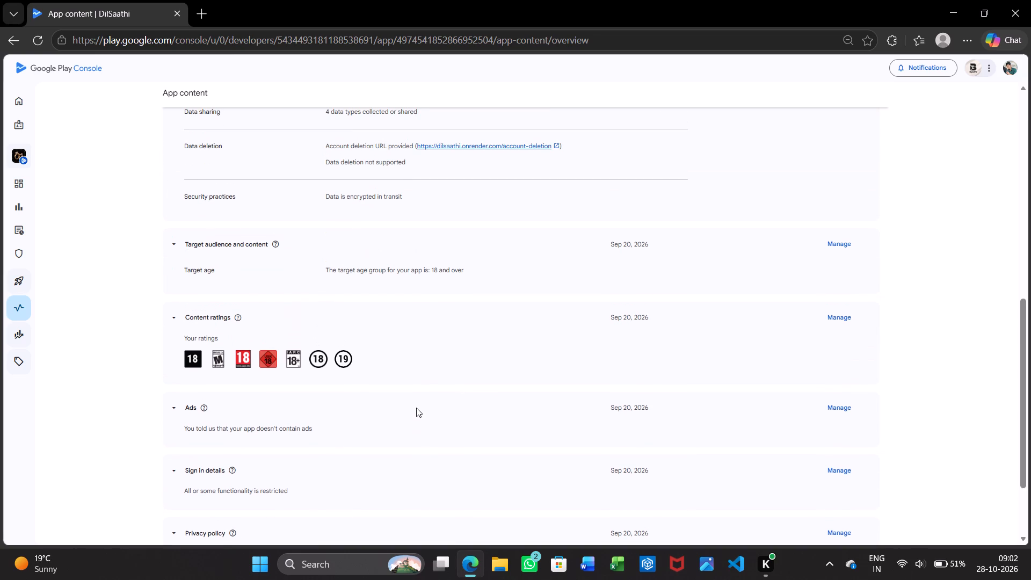
pyautogui.scroll(2, 416, 408)
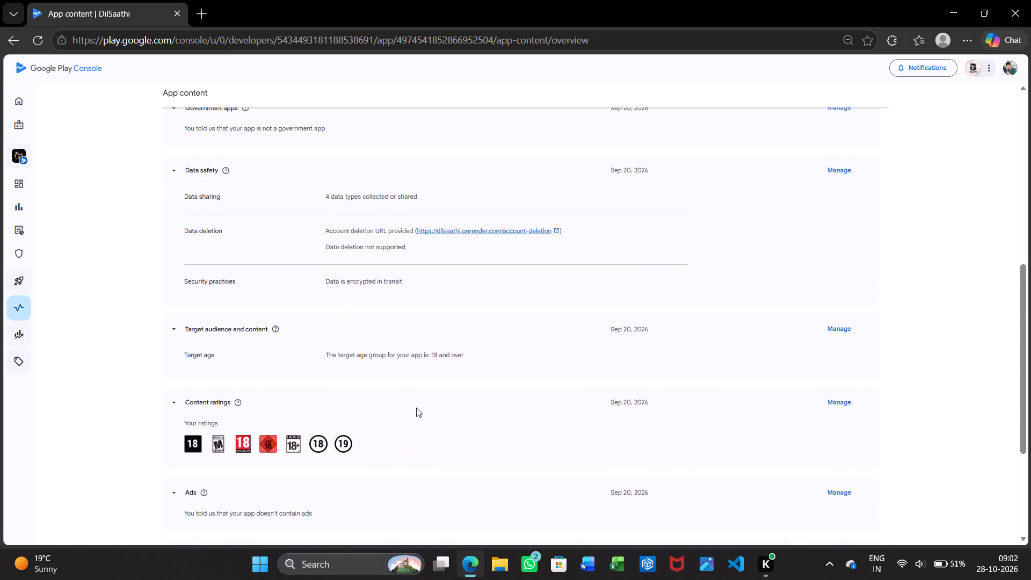
pyautogui.scroll(2, 416, 408)
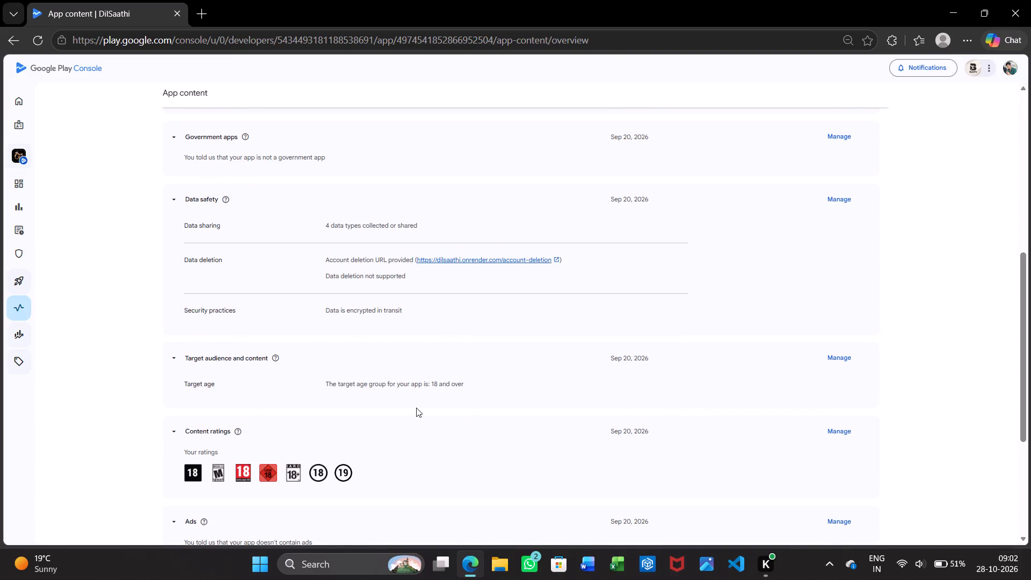
pyautogui.scroll(1, 416, 408)
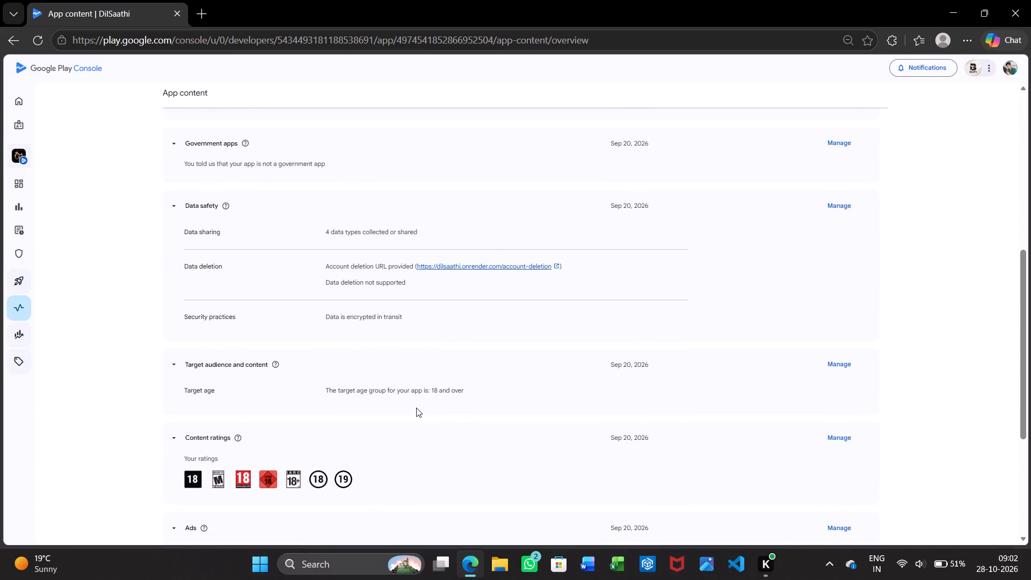
pyautogui.scroll(2, 416, 408)
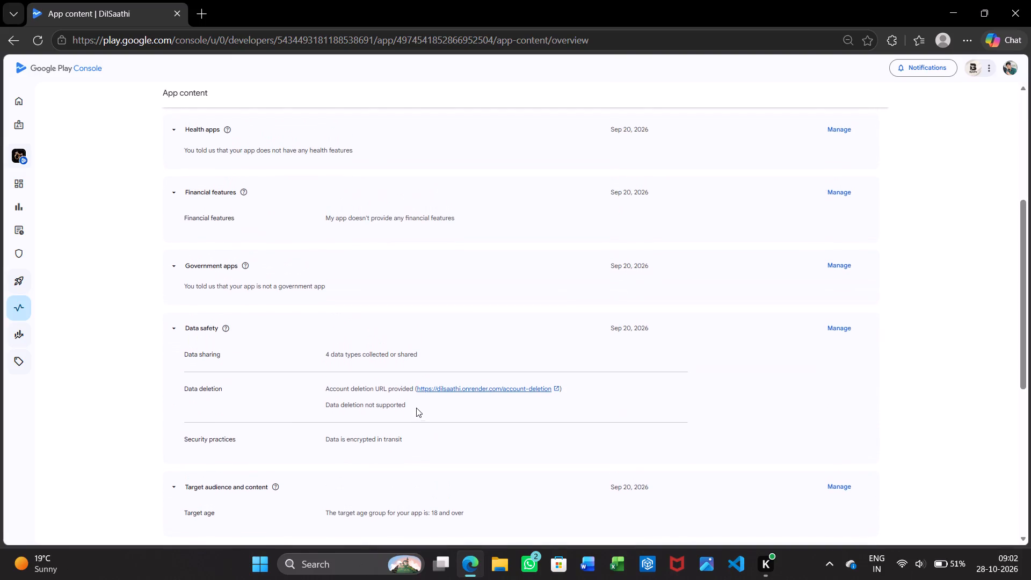
pyautogui.scroll(1, 416, 408)
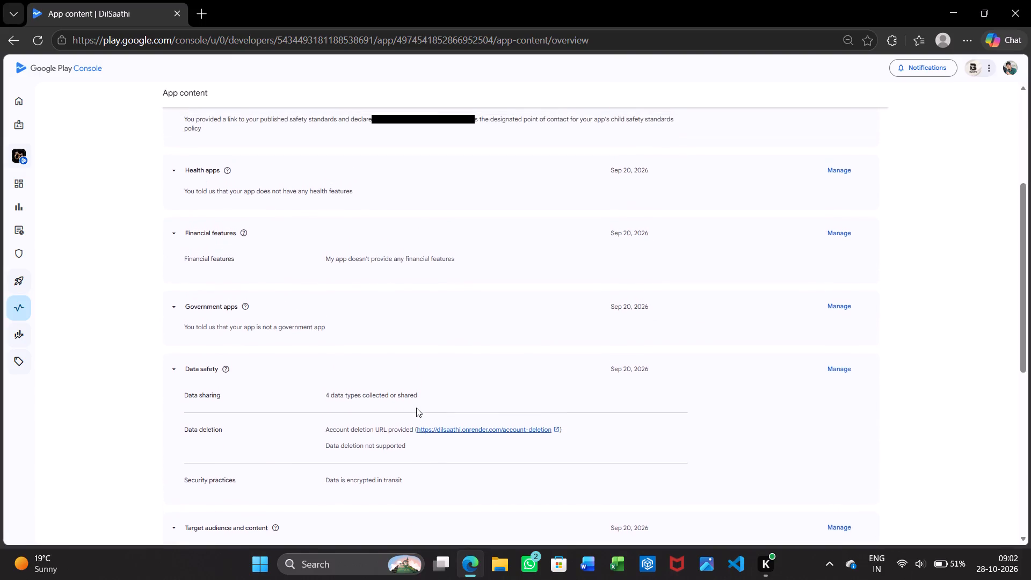
pyautogui.scroll(3, 416, 408)
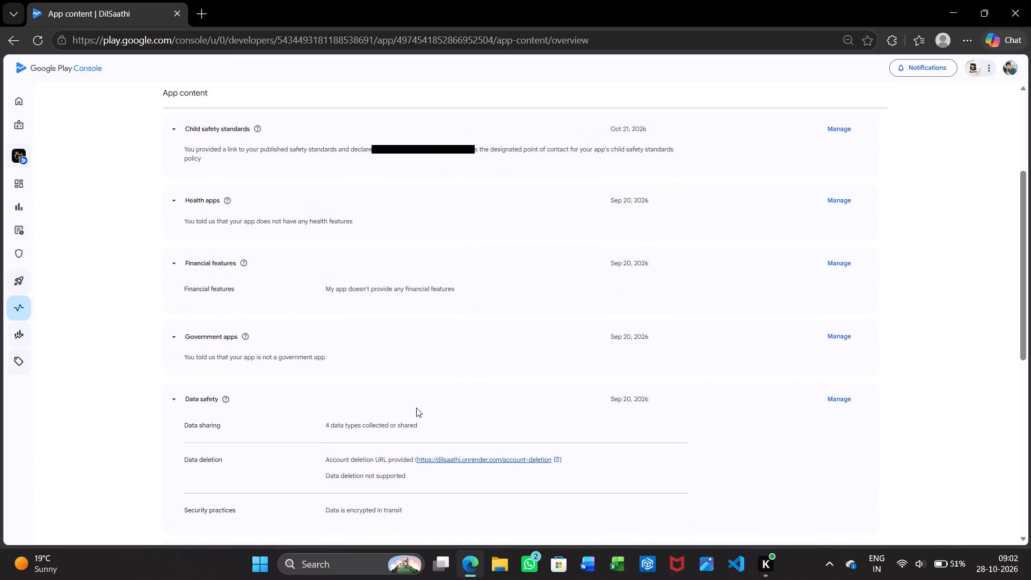
pyautogui.scroll(1, 416, 408)
pyautogui.click(416, 408)
pyautogui.hscroll(1, 449, 412)
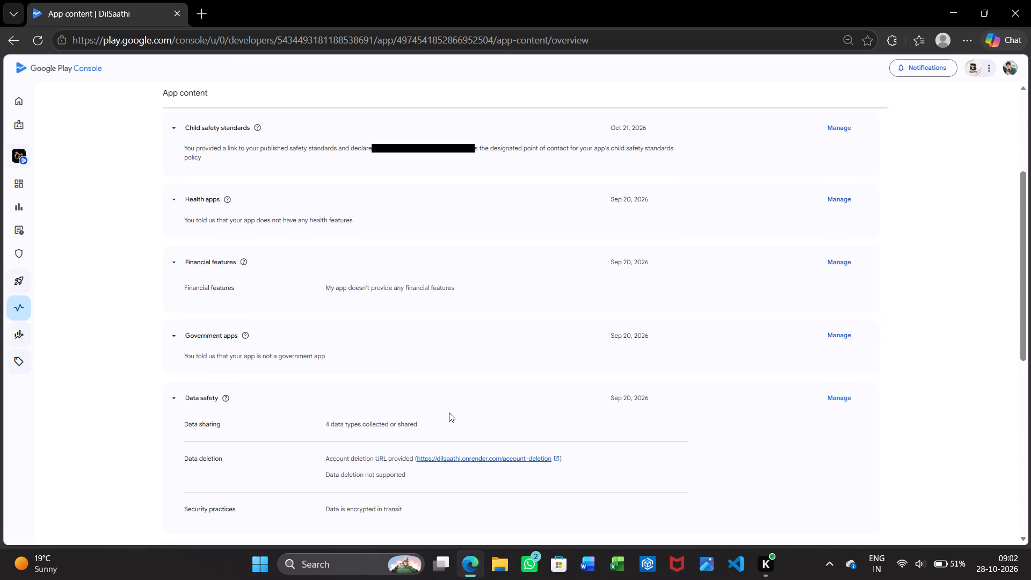
pyautogui.click(449, 412)
pyautogui.hscroll(1, 449, 412)
pyautogui.scroll(1, 449, 412)
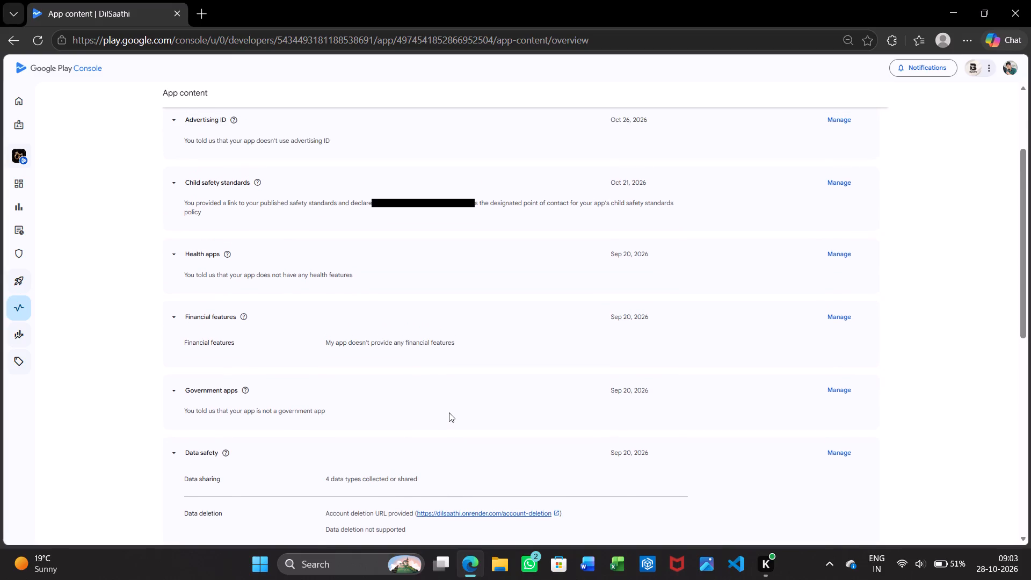
pyautogui.scroll(1, 449, 412)
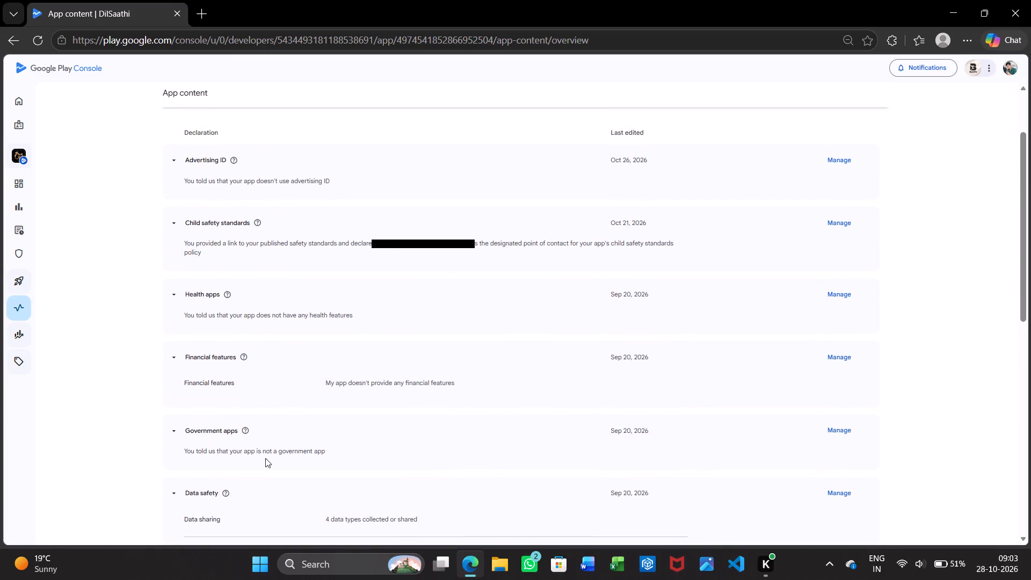
# Re-read DilSaathi's Government apps declaration and the Financial features and Health apps declarations above it.
pyautogui.moveTo(183, 448); pyautogui.dragTo(279, 452)
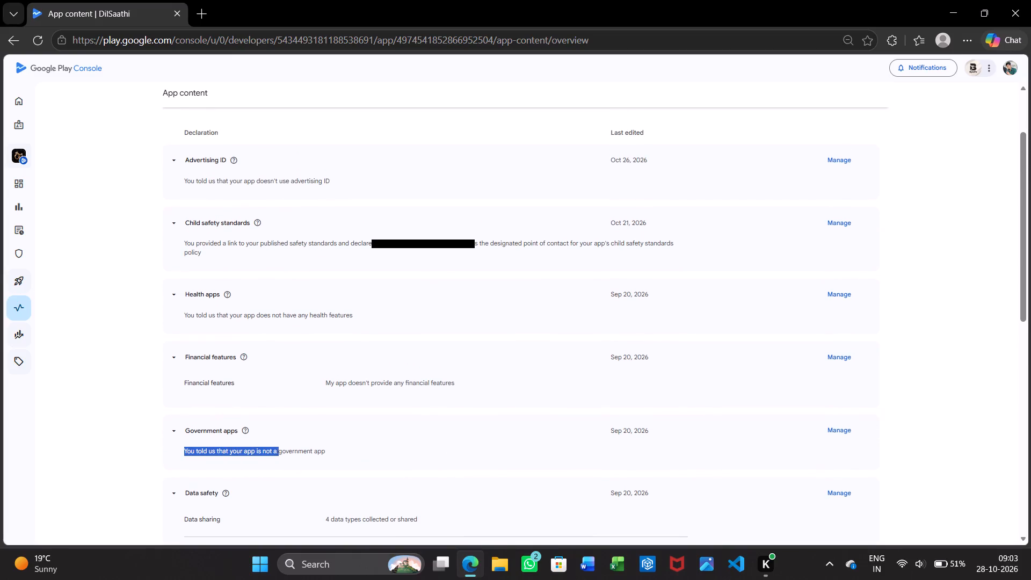
pyautogui.moveTo(279, 452); pyautogui.dragTo(332, 454)
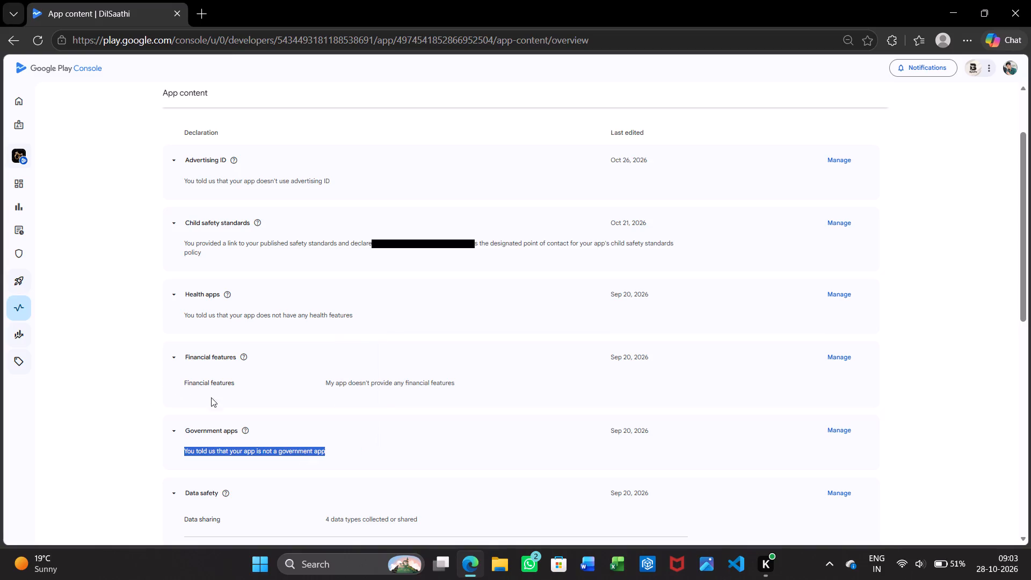
pyautogui.click(252, 390)
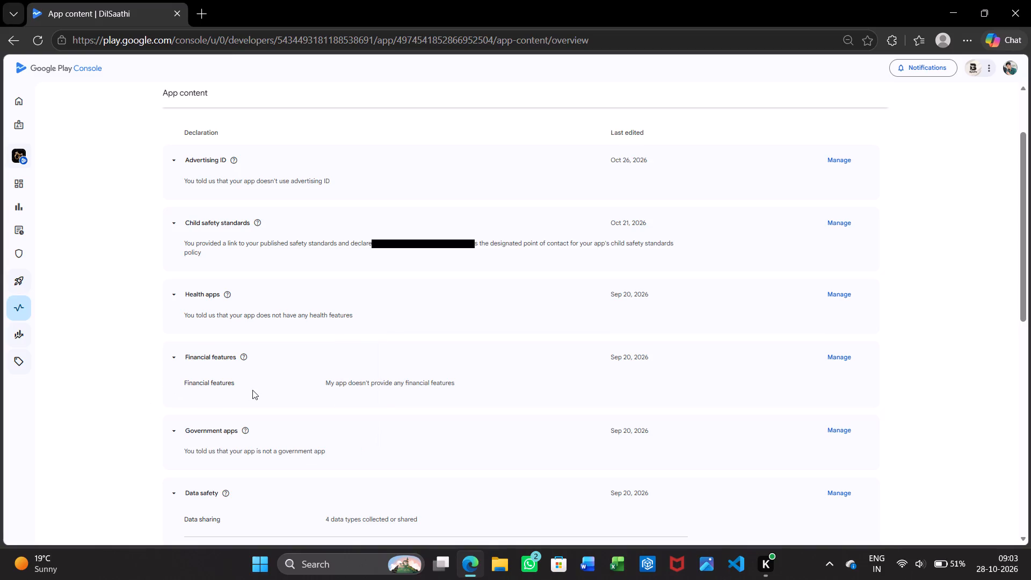
pyautogui.scroll(2, 252, 390)
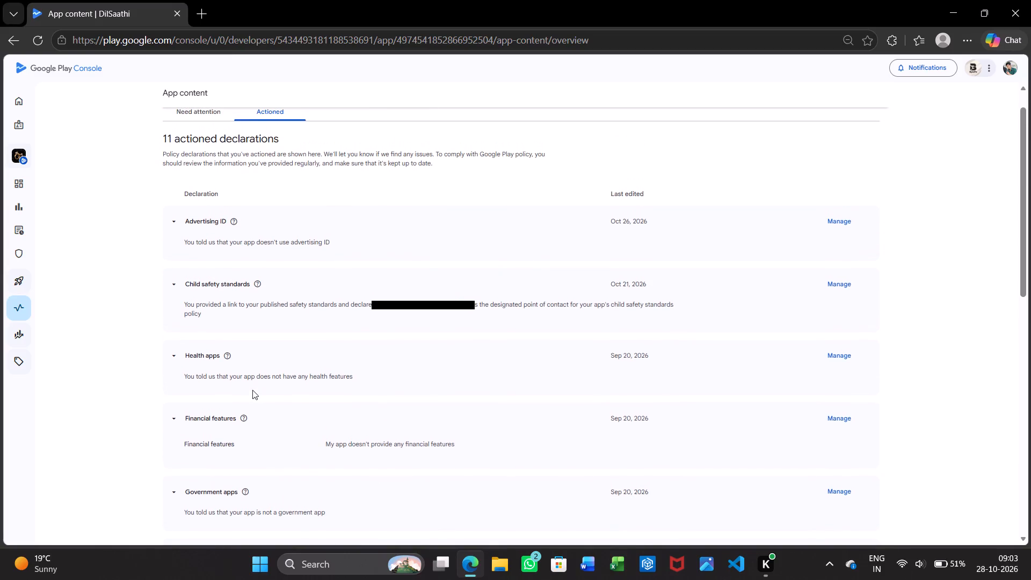
pyautogui.scroll(2, 252, 390)
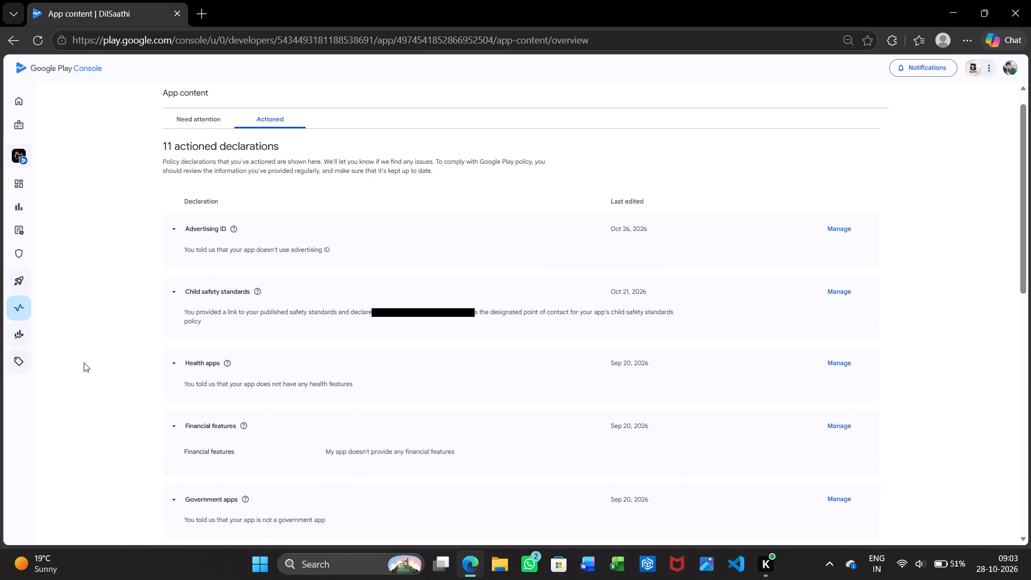
# Re-read the Advertising ID and Child safety standards declarations at the start of DilSaathi's actioned list.
pyautogui.scroll(1, 119, 392)
pyautogui.click(119, 392)
pyautogui.scroll(1, 119, 392)
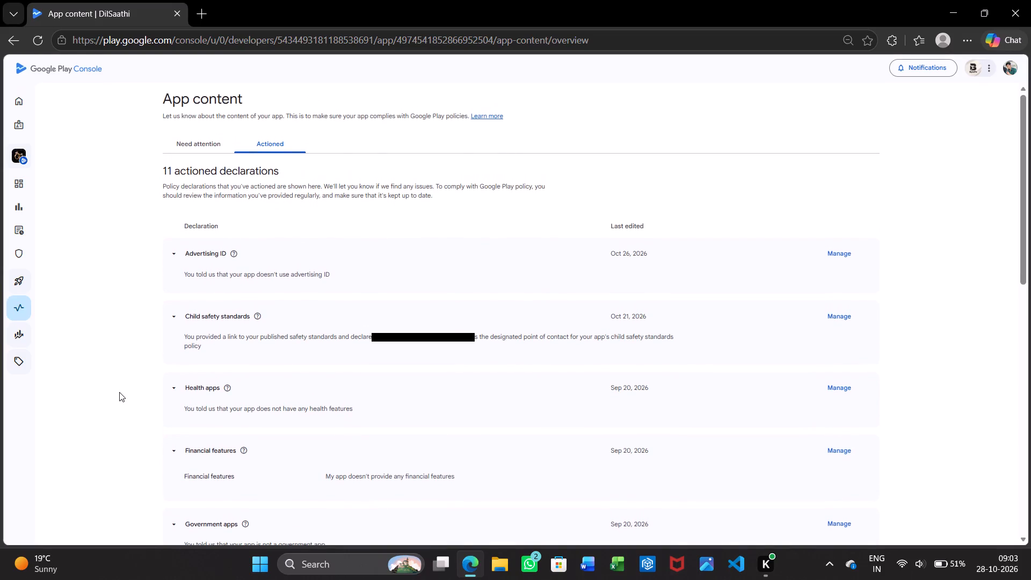
pyautogui.click(119, 392)
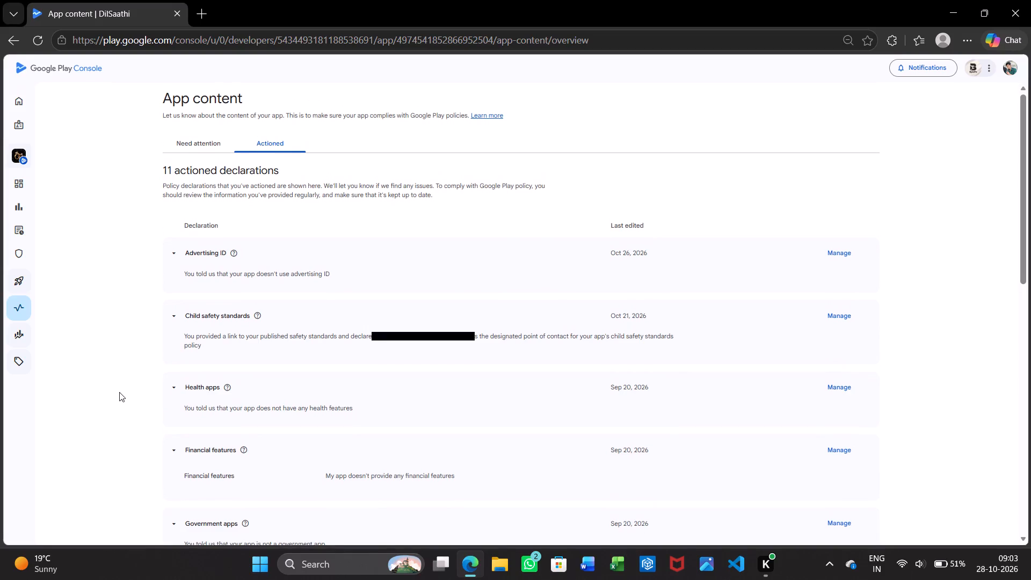
pyautogui.scroll(2, 119, 392)
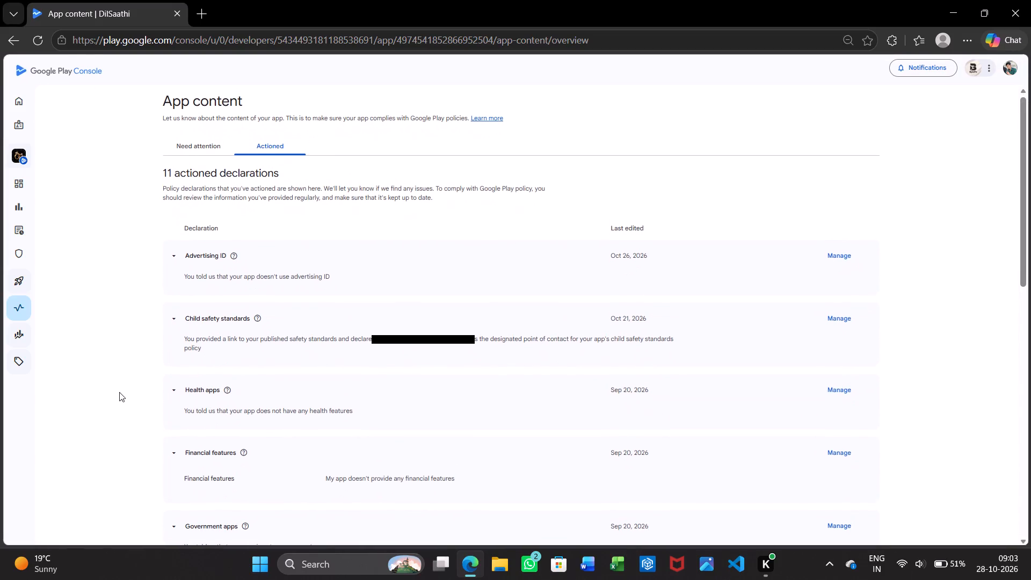
pyautogui.scroll(-1, 119, 392)
pyautogui.scroll(1, 119, 392)
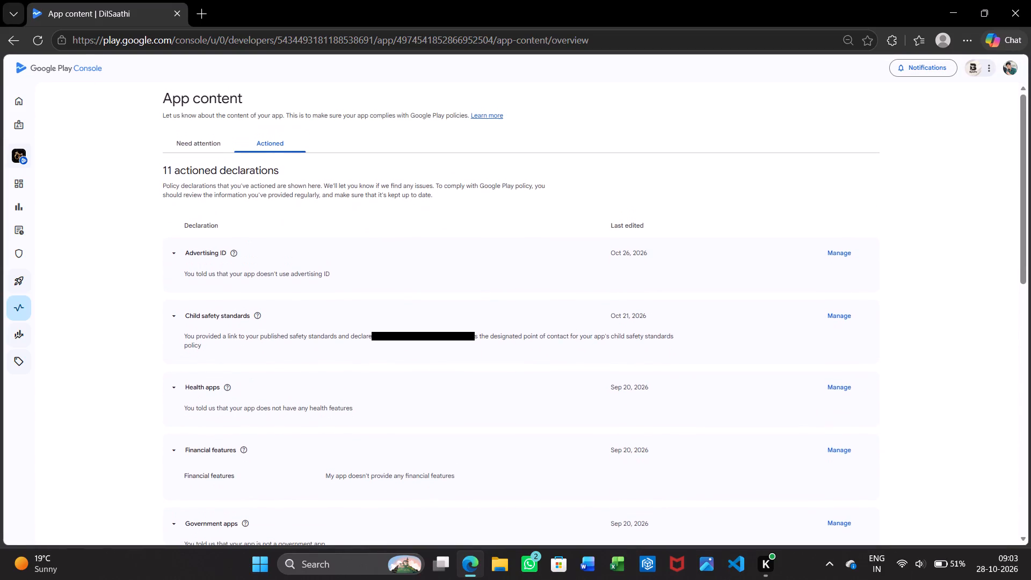
pyautogui.moveTo(283, 339); pyautogui.dragTo(377, 344)
pyautogui.click(440, 359)
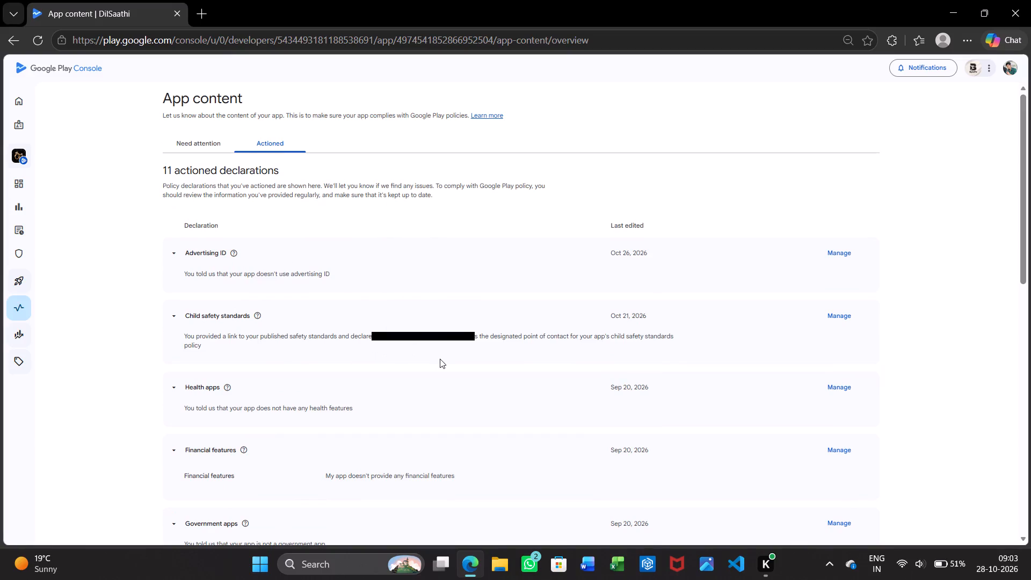
pyautogui.click(399, 269)
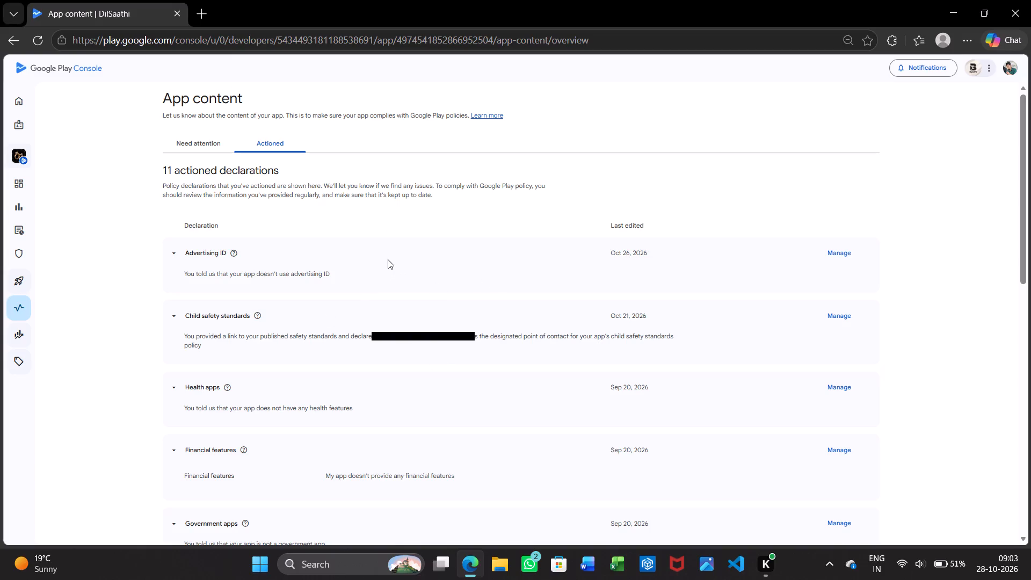
# Read through DilSaathi's remaining declarations, from Data safety and Target audience down to Privacy policy.
pyautogui.scroll(-1, 366, 378)
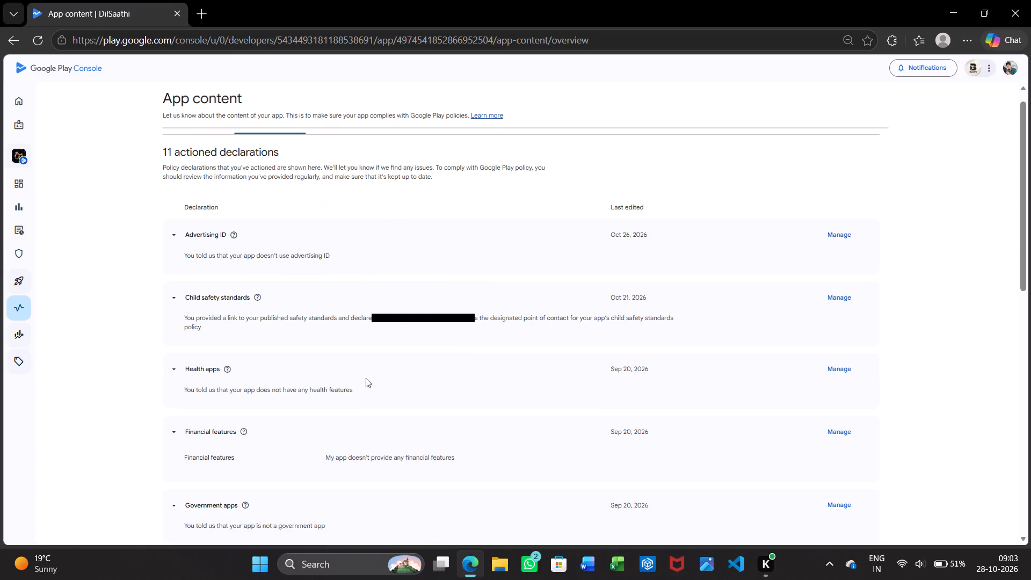
pyautogui.scroll(-3, 366, 378)
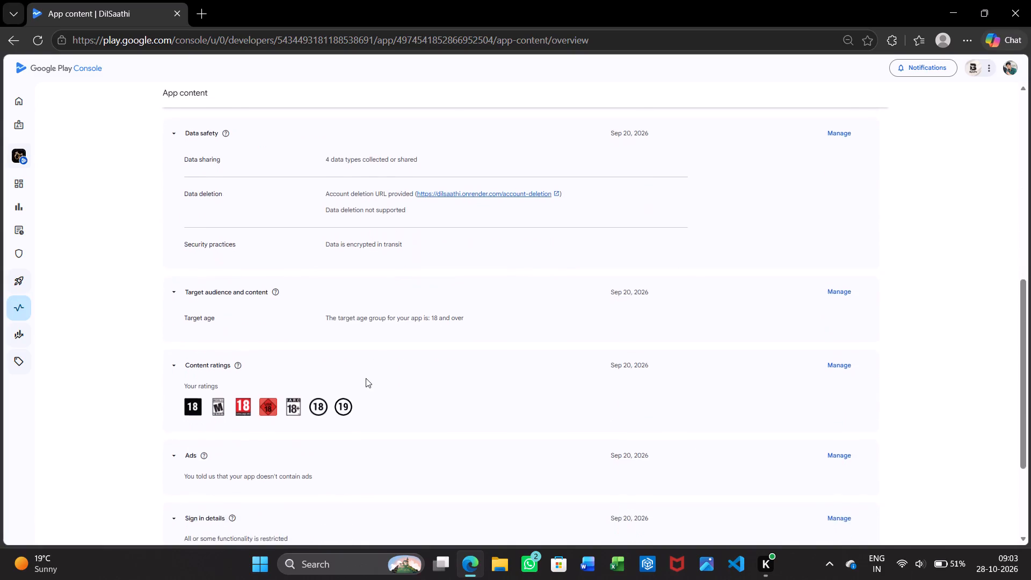
pyautogui.scroll(-1, 366, 378)
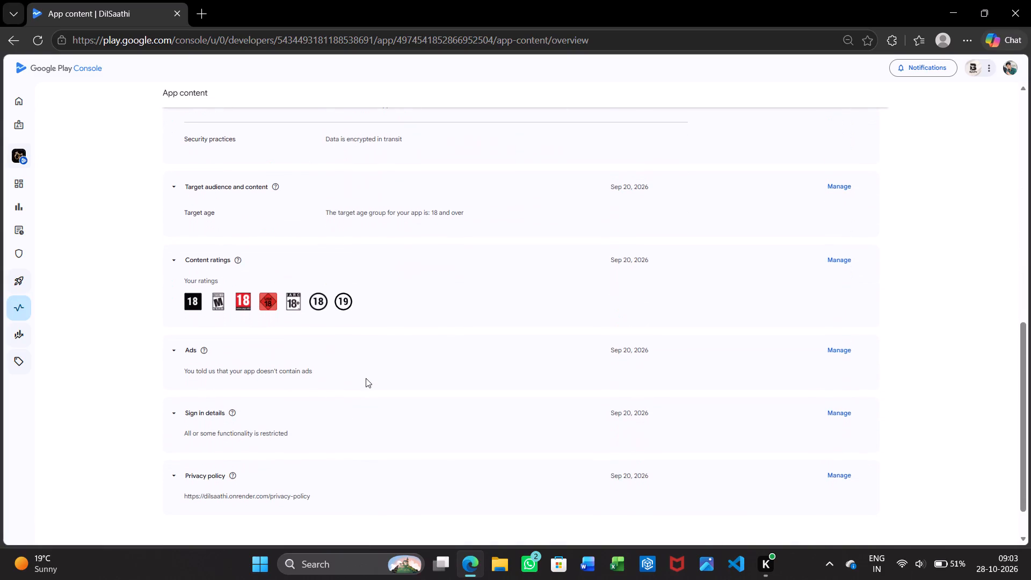
# Open DilSaathi's Advertising ID declaration to check its answer, and return to the app content overview.
pyautogui.scroll(3, 366, 378)
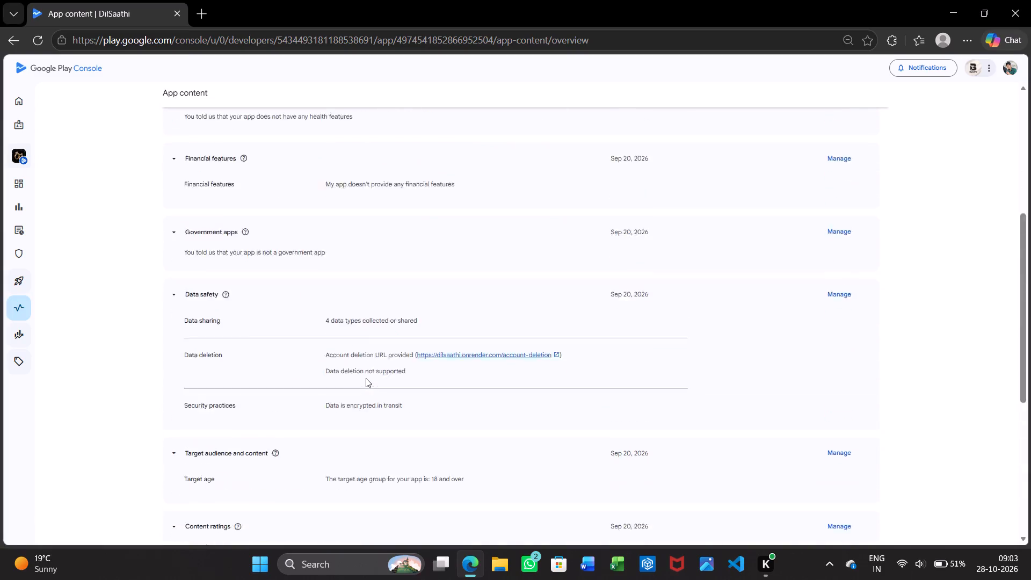
pyautogui.scroll(1, 366, 378)
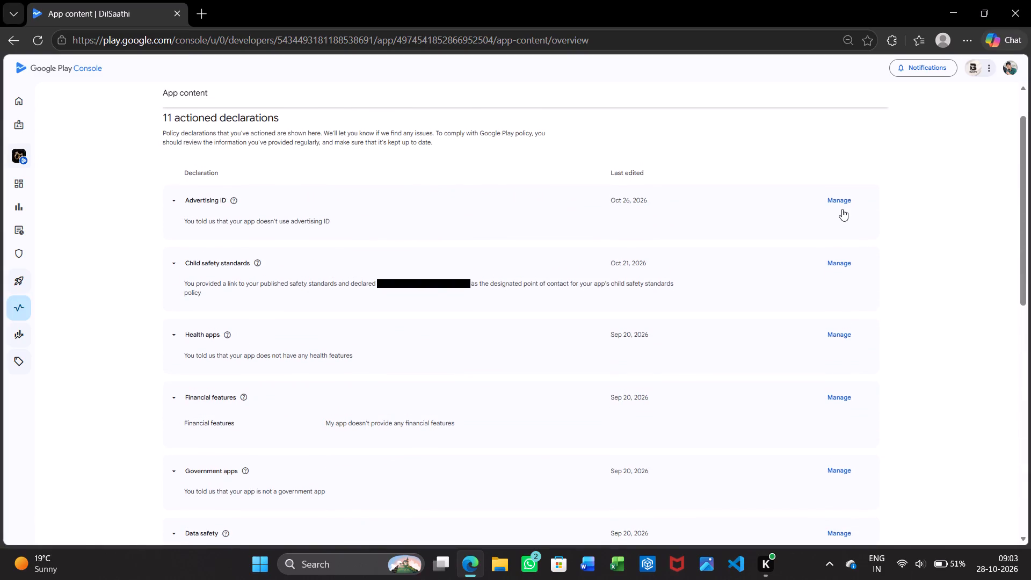
pyautogui.click(840, 209)
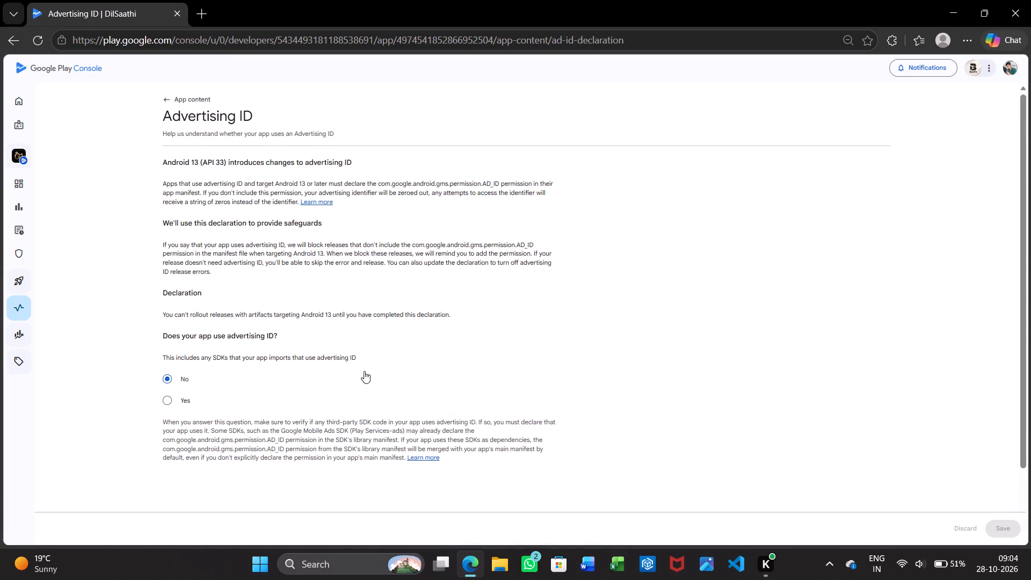
pyautogui.click(406, 376)
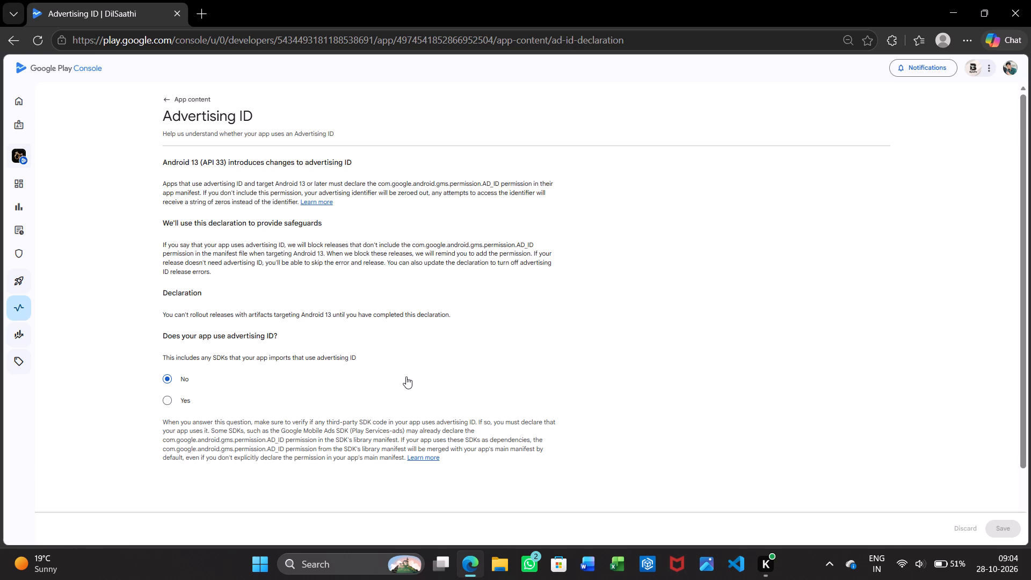
pyautogui.hscroll(5, 406, 376)
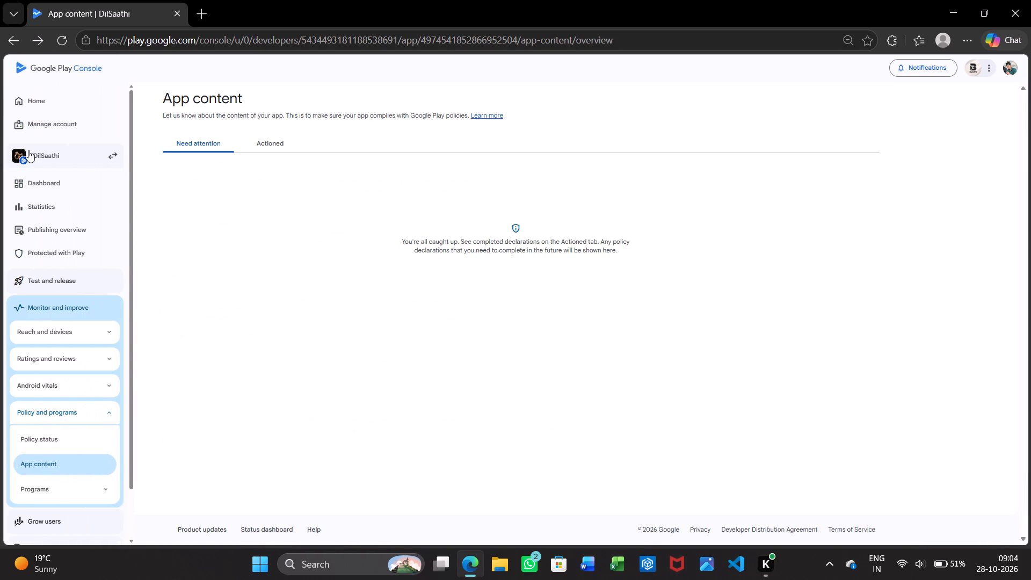
# Switch to Arrow Flow's app content and show its actioned declarations.
pyautogui.click(37, 148)
pyautogui.click(161, 153)
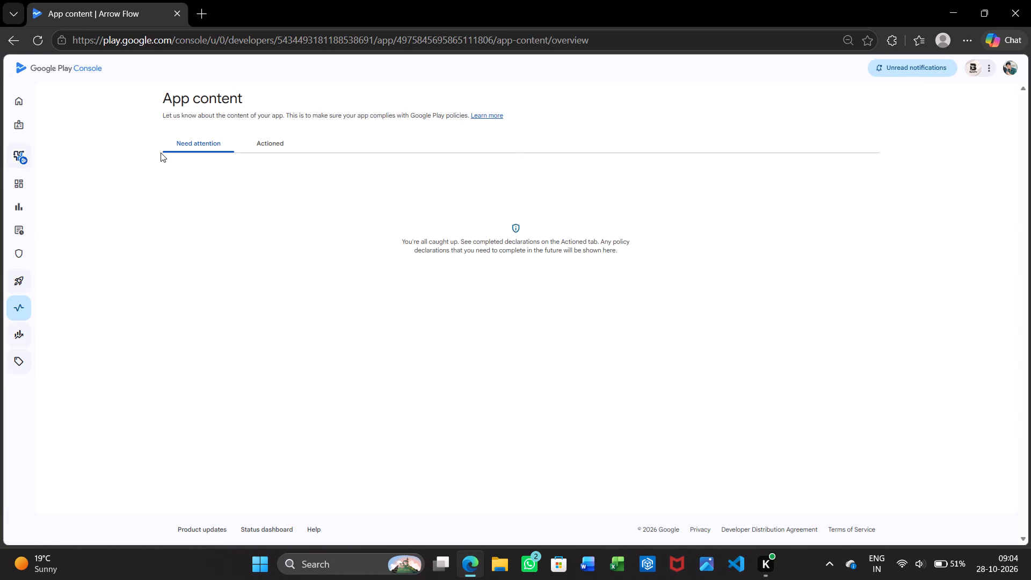
pyautogui.click(280, 143)
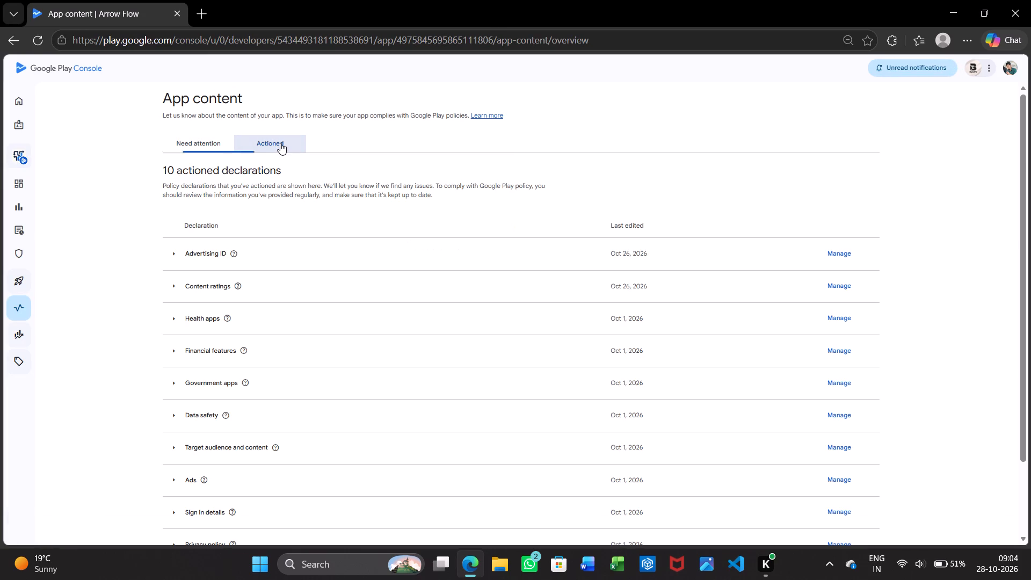
# Set Arrow Flow's Ads declaration to "Yes, my app contains ads" and save it without going to the Publishing overview.
pyautogui.scroll(-2, 254, 374)
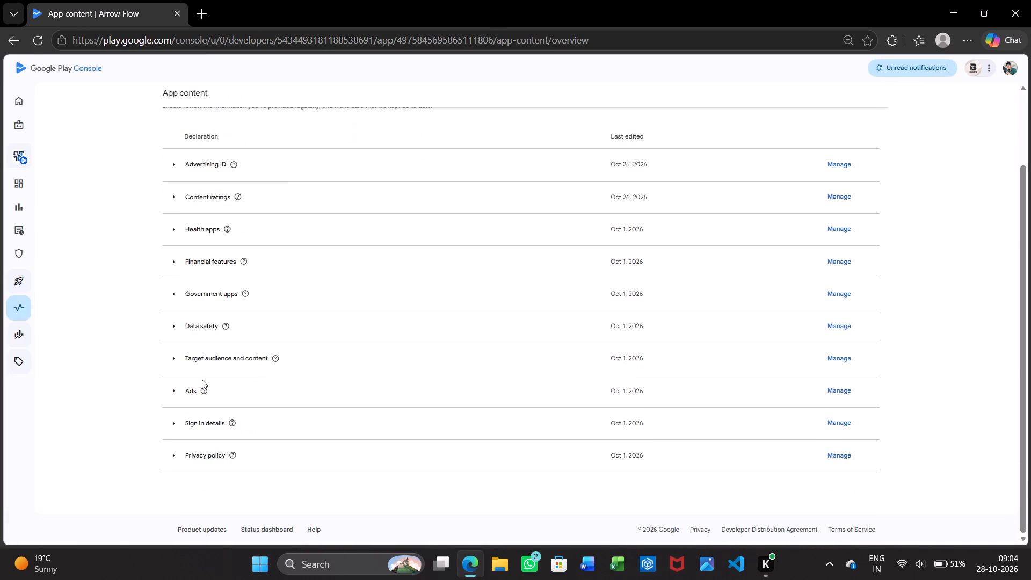
pyautogui.click(844, 393)
pyautogui.click(299, 209)
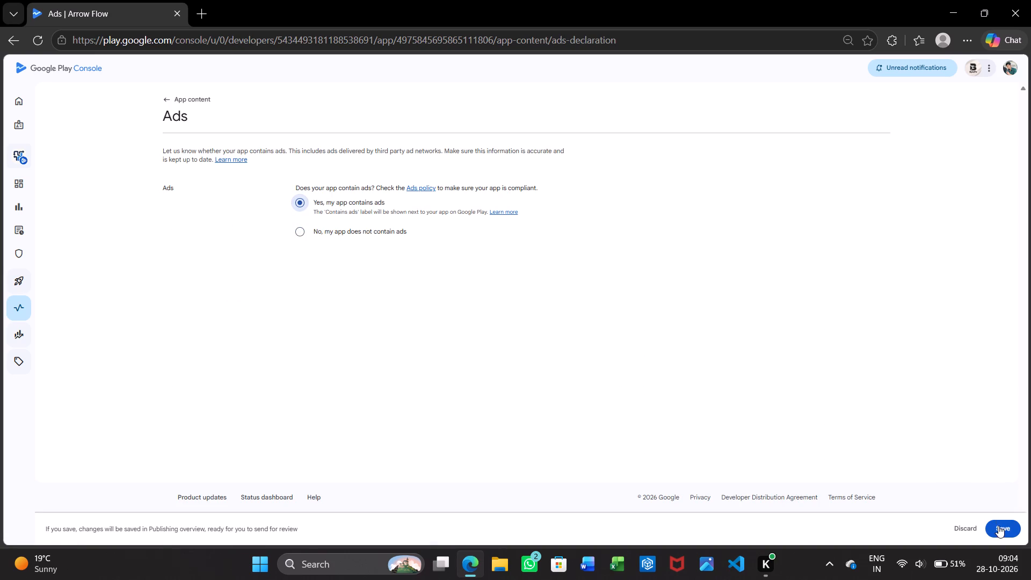
pyautogui.click(998, 526)
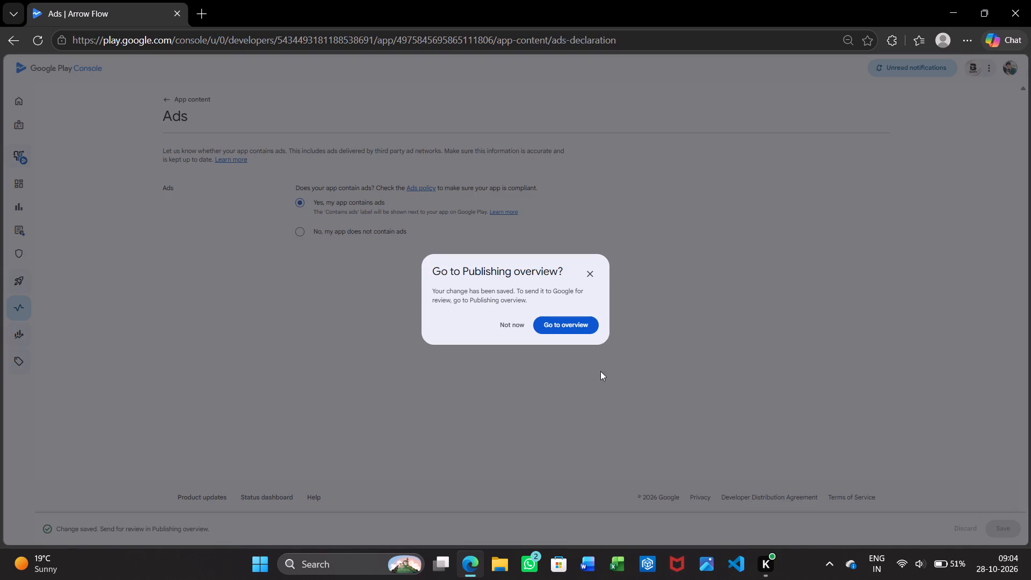
pyautogui.click(512, 321)
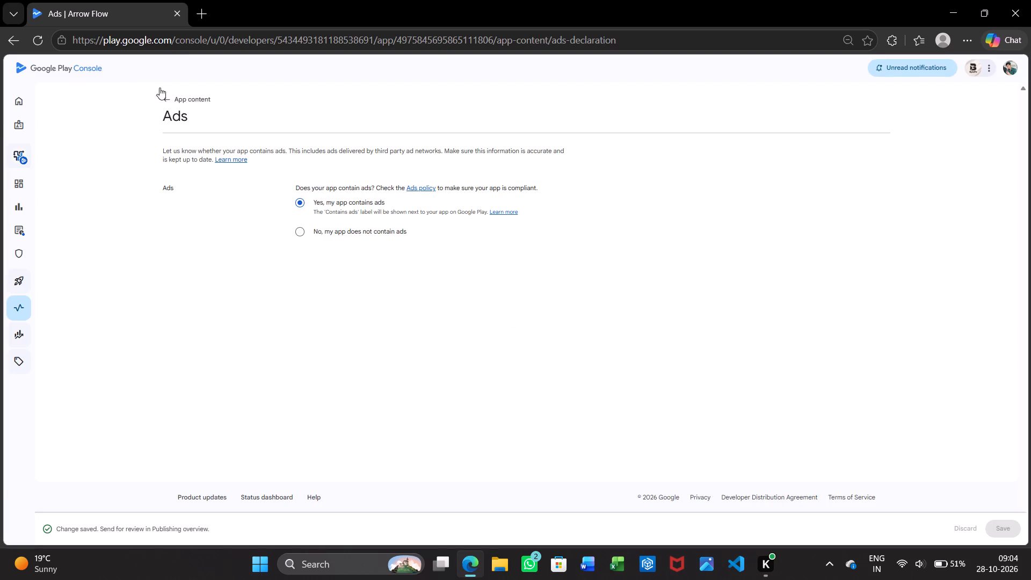
# Return to Arrow Flow's actioned declarations and set the Advertising ID answer to No, saving the change.
pyautogui.click(164, 95)
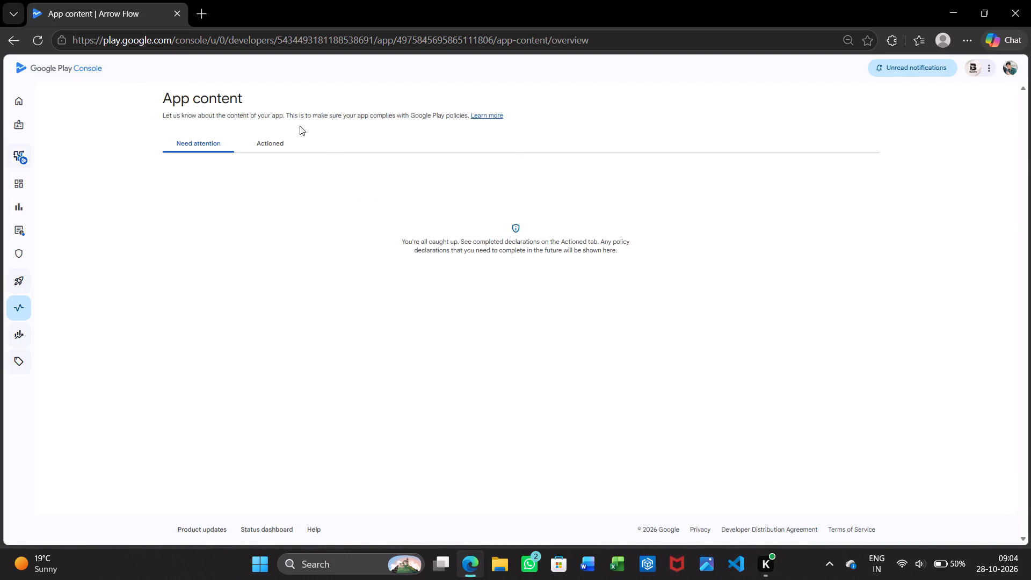
pyautogui.click(278, 141)
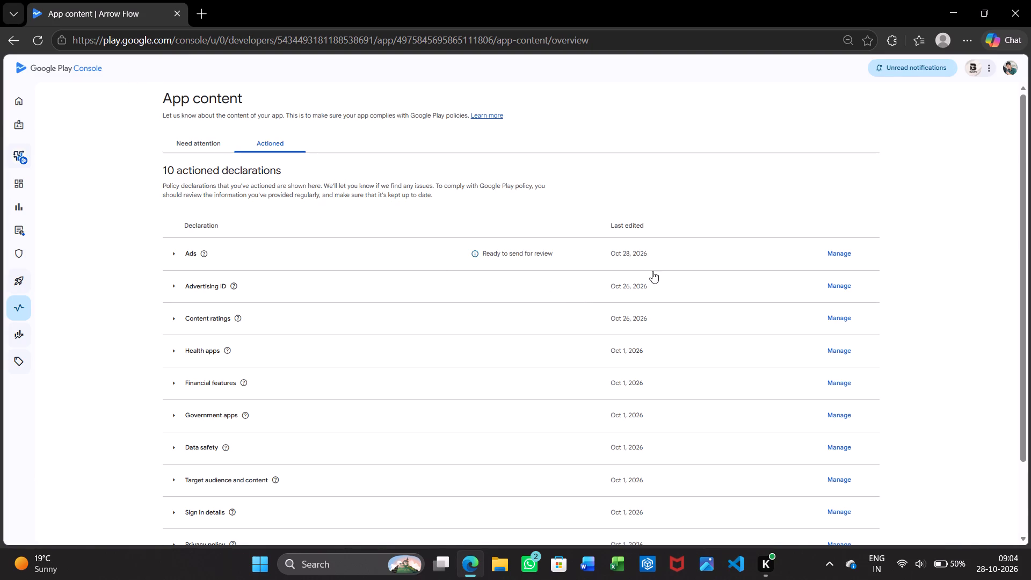
pyautogui.click(836, 286)
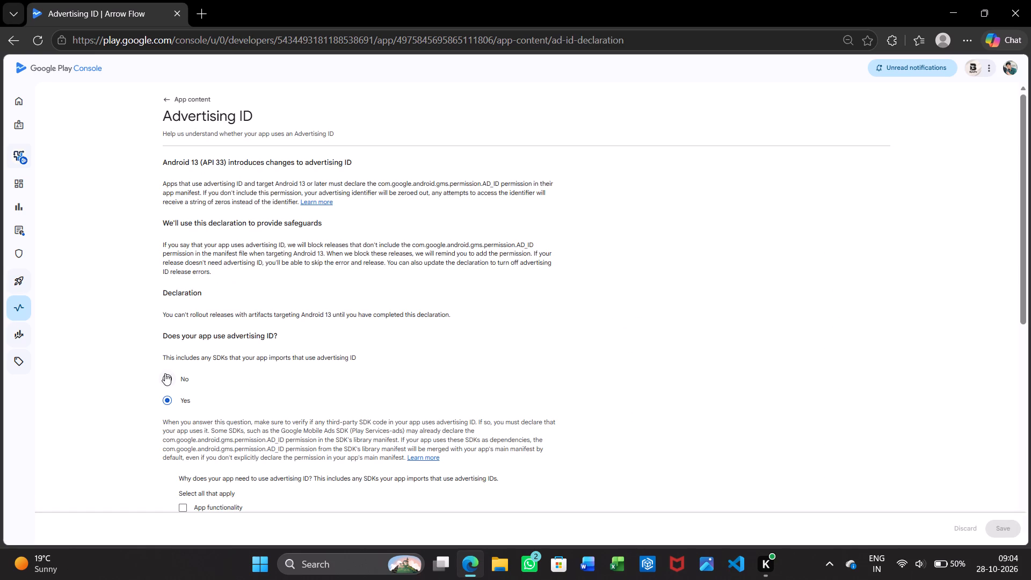
pyautogui.click(165, 375)
pyautogui.scroll(-1, 335, 407)
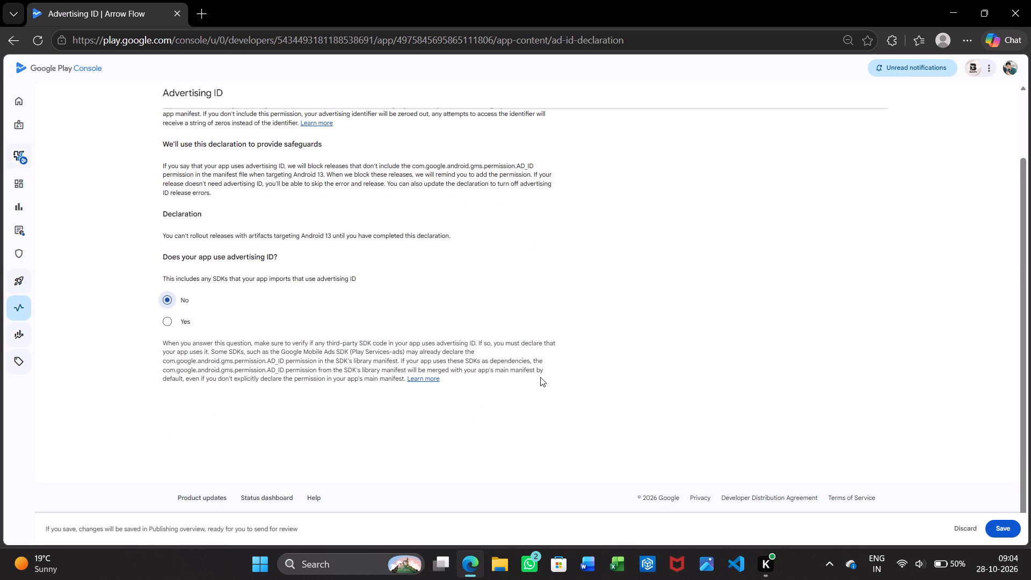
pyautogui.click(1006, 527)
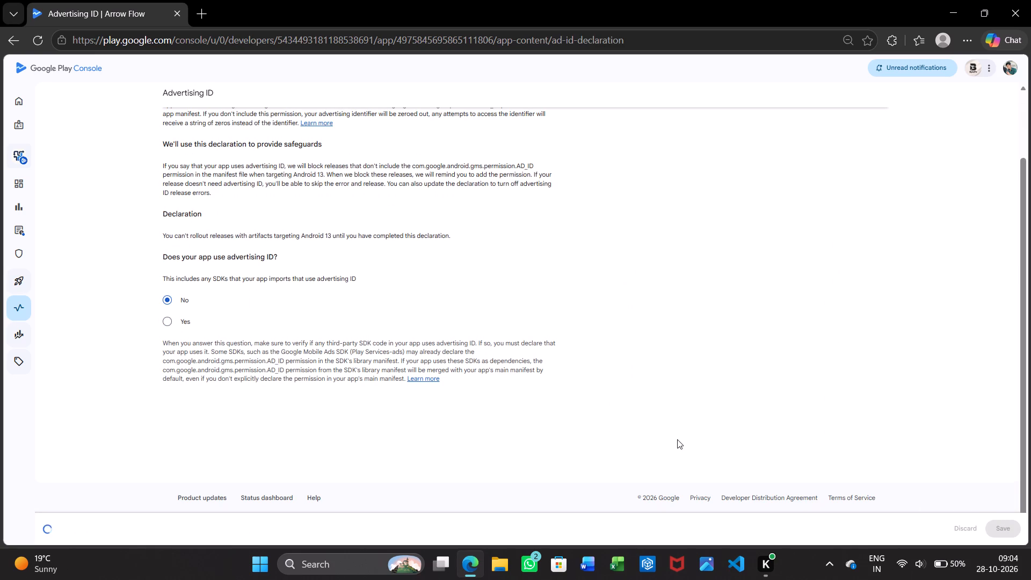
# Go to Arrow Flow's Publishing overview from the saved Advertising ID declaration.
pyautogui.click(560, 321)
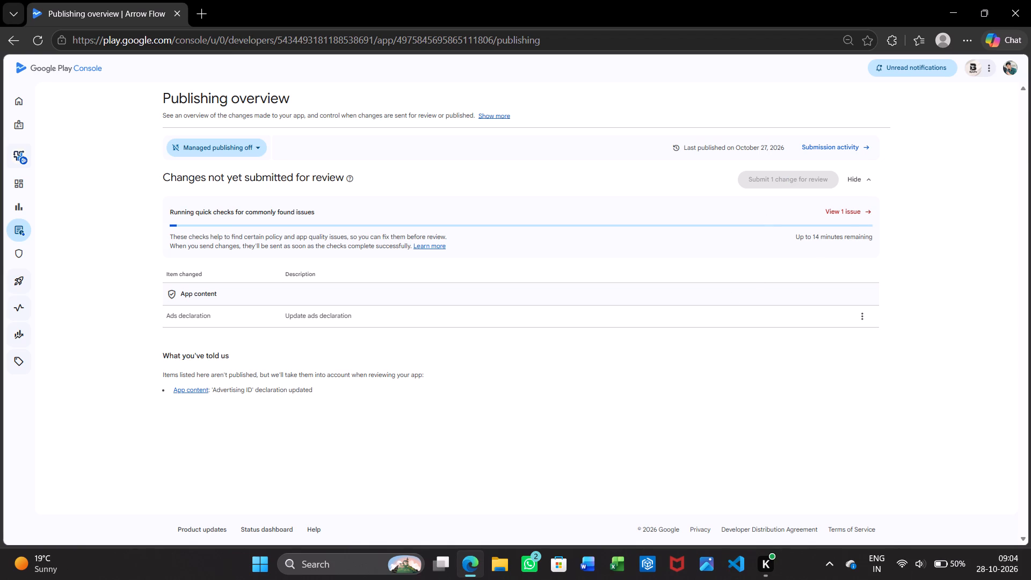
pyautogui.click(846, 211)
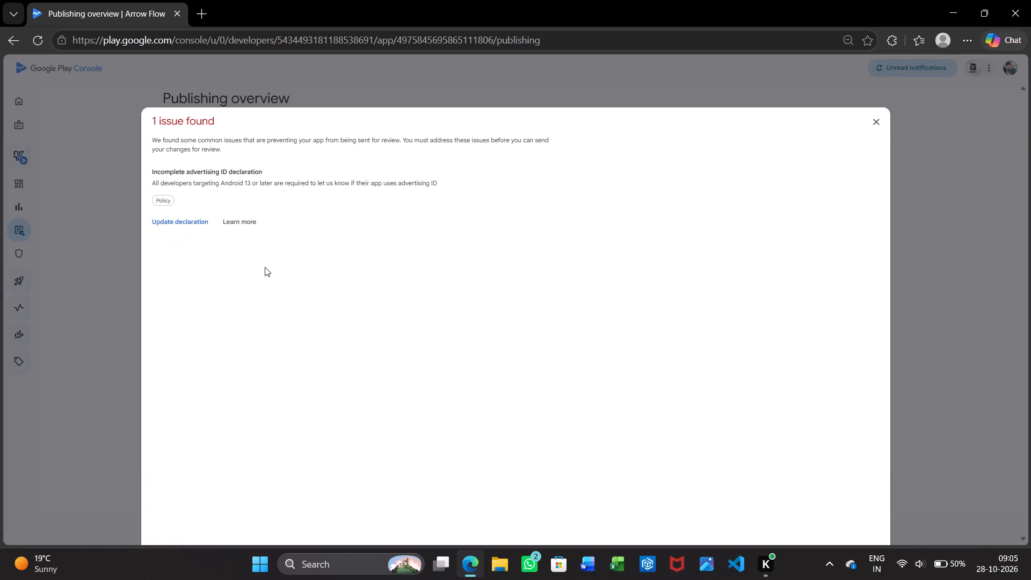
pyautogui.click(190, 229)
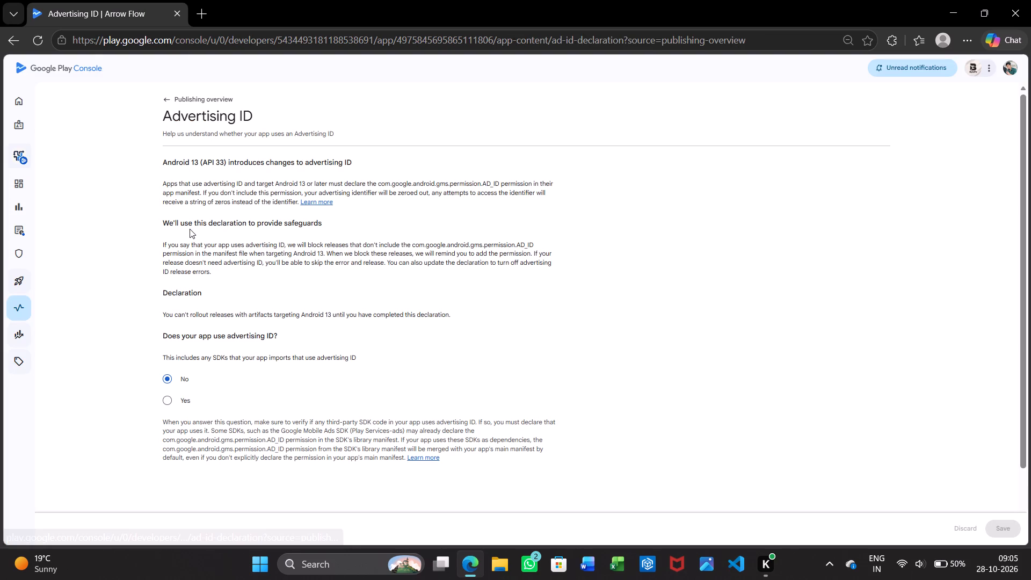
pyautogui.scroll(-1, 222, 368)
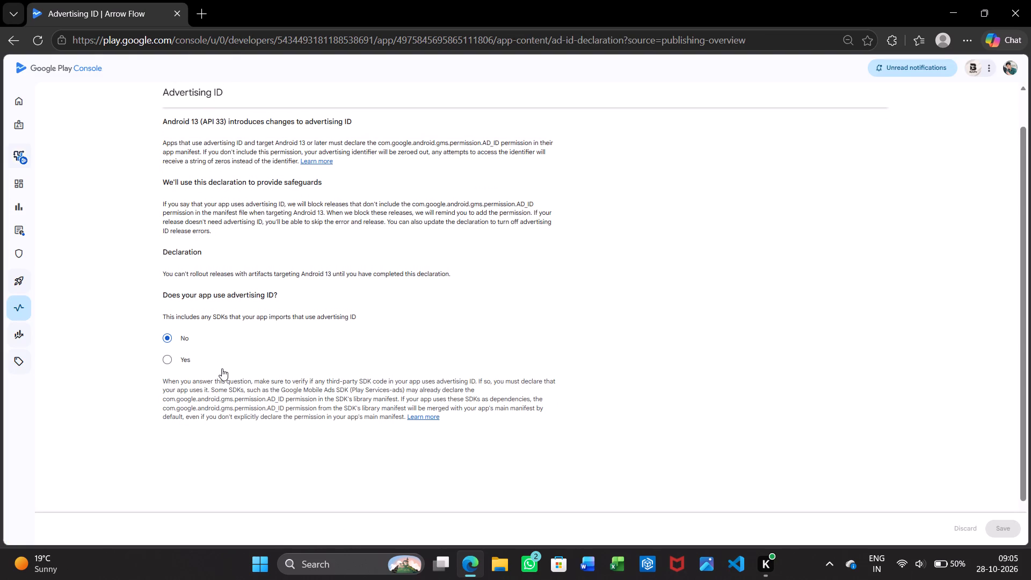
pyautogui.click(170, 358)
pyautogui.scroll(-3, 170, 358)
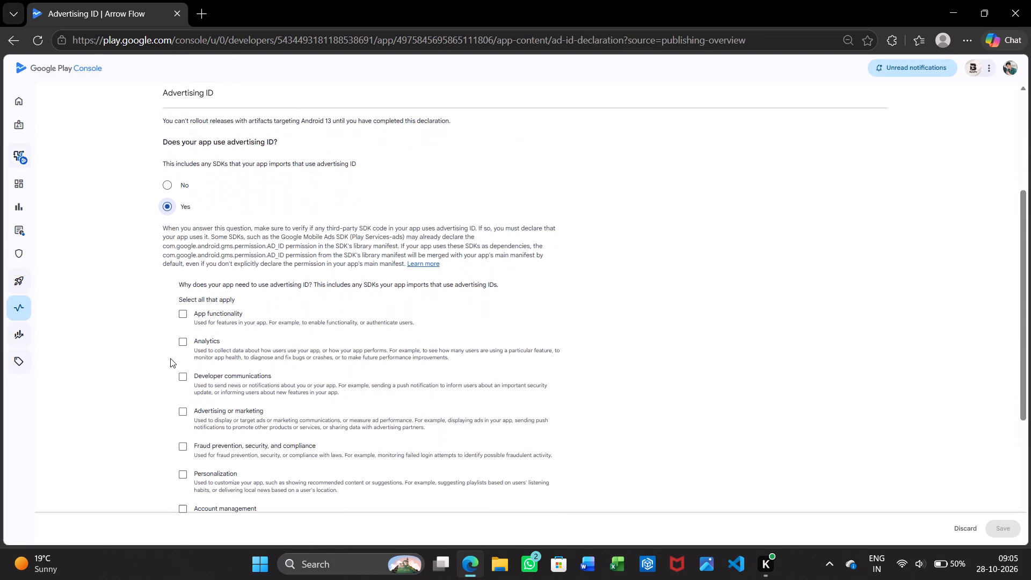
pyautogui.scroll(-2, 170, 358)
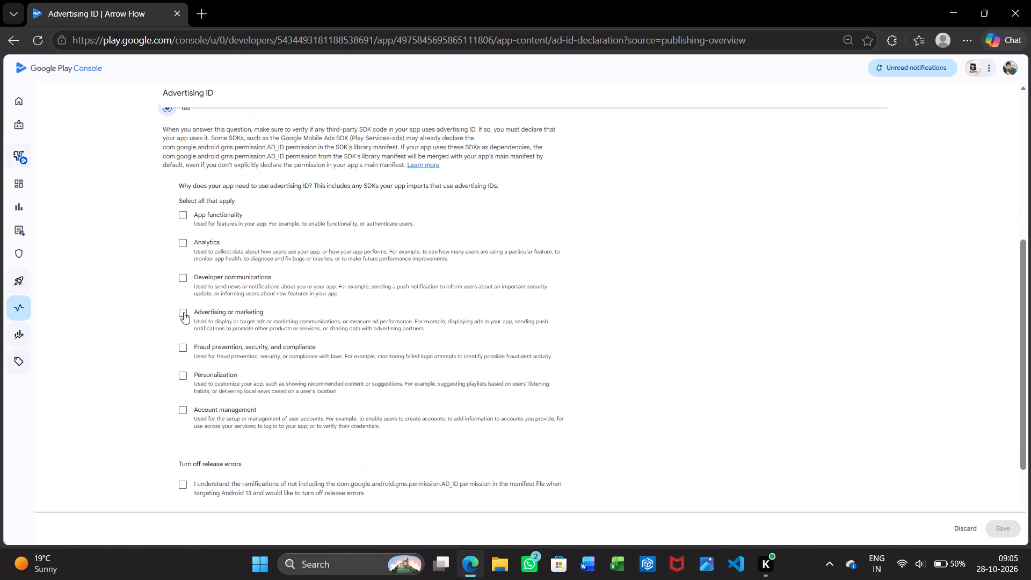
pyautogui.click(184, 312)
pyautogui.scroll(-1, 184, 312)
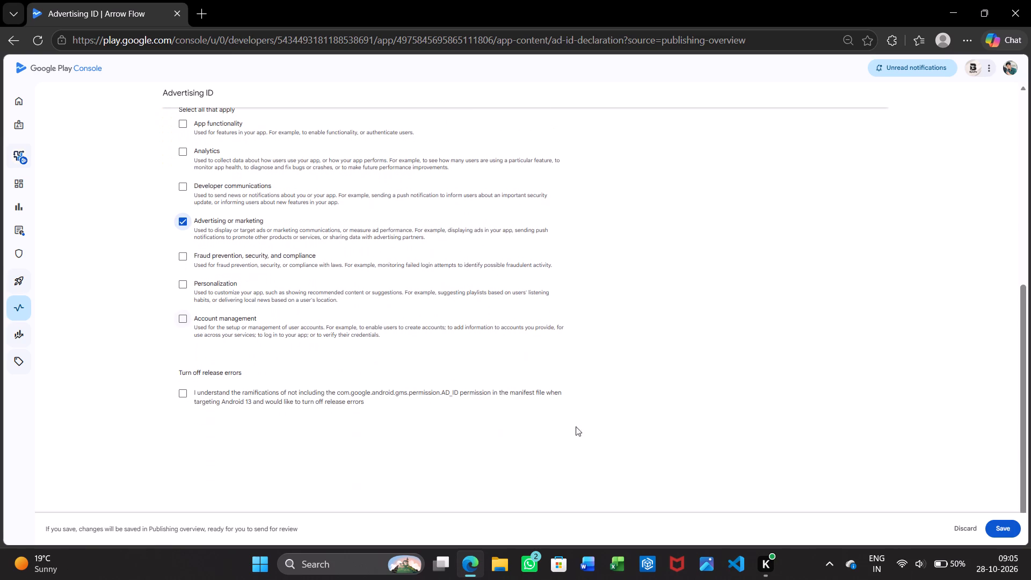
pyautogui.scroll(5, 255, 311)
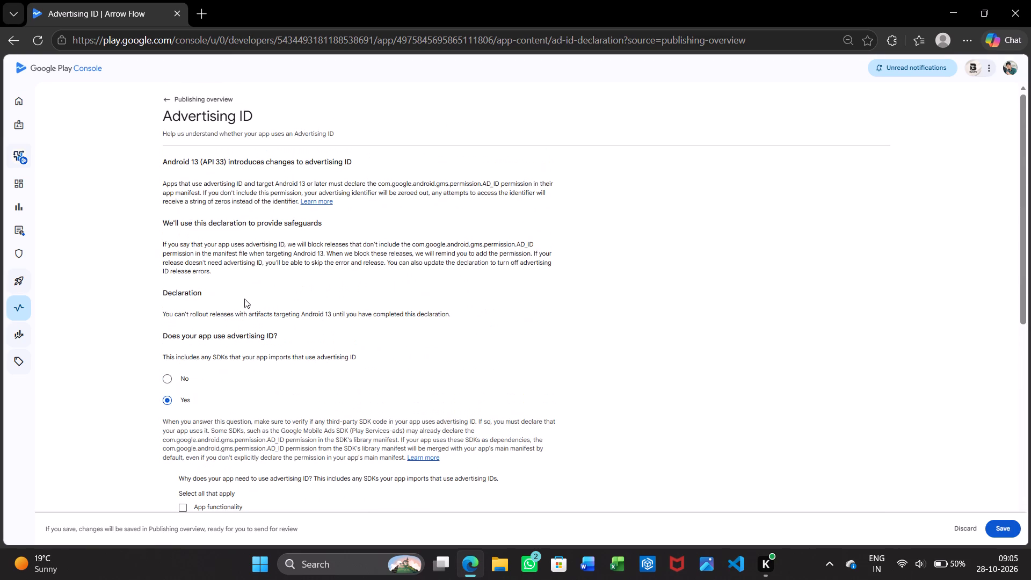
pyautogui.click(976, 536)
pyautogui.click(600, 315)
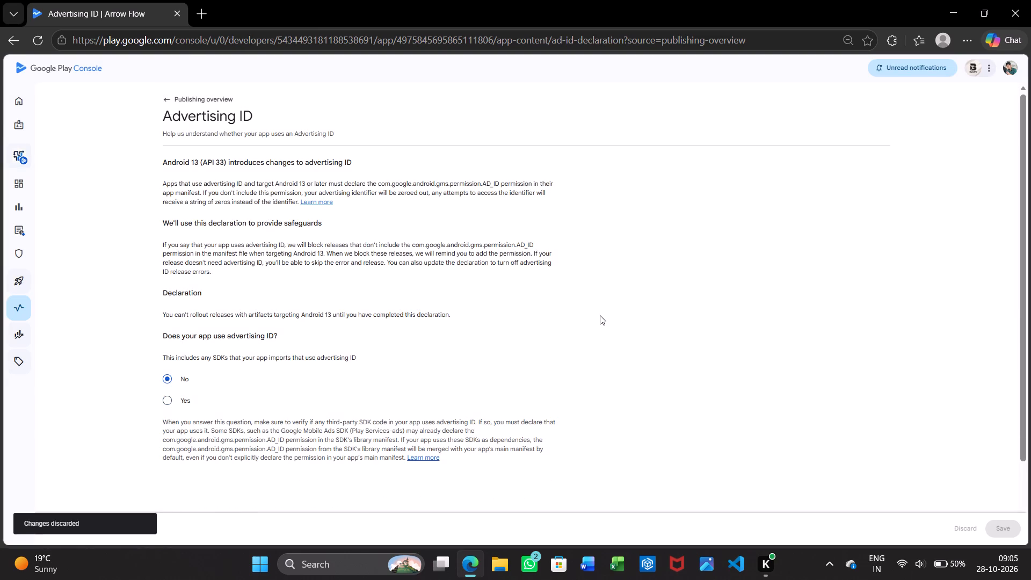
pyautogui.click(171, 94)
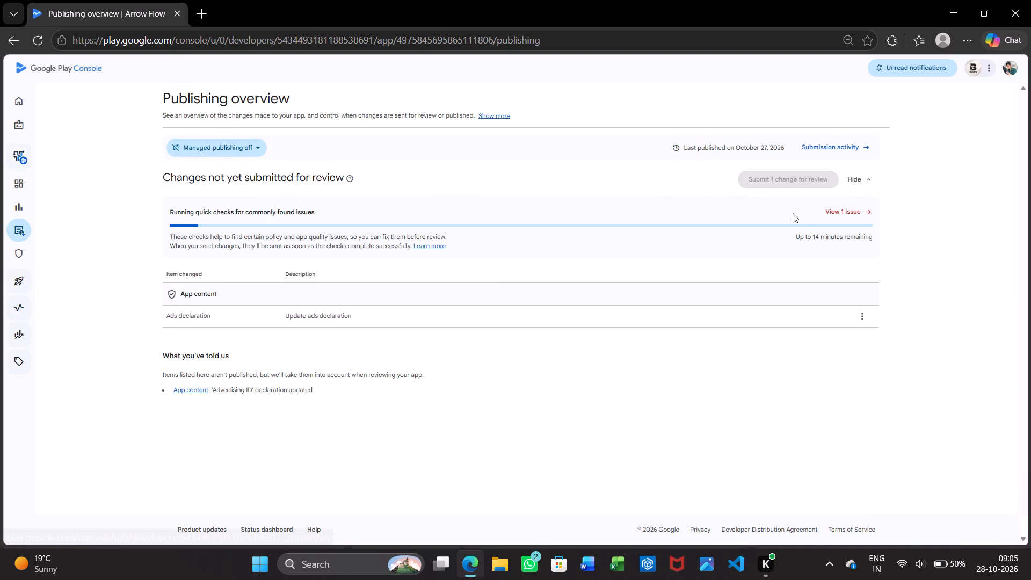
# From the reported issue, set the Advertising ID declaration to Yes with the reason "Advertising or marketing", save it, and go to the Publishing overview.
pyautogui.click(837, 213)
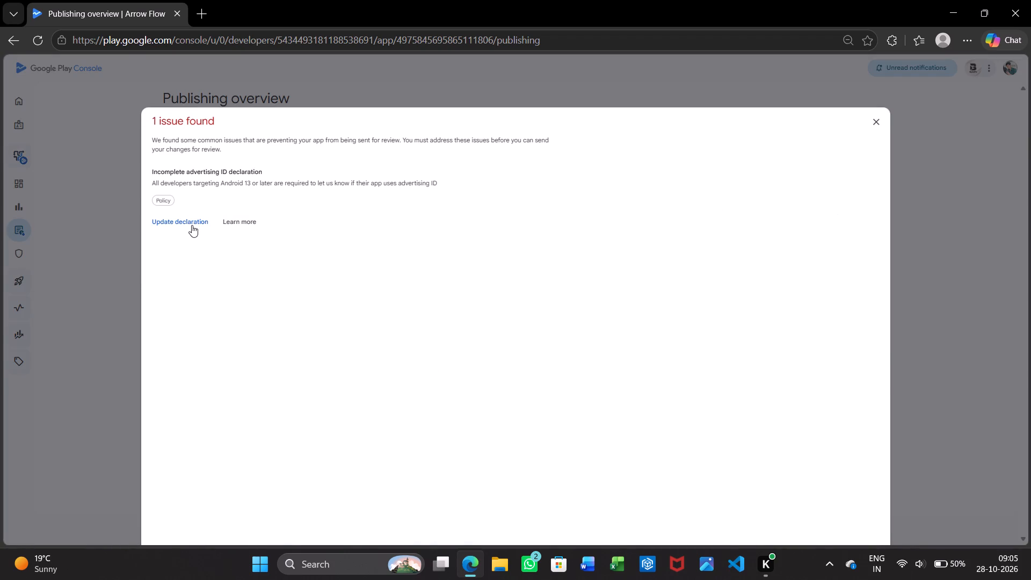
pyautogui.click(192, 225)
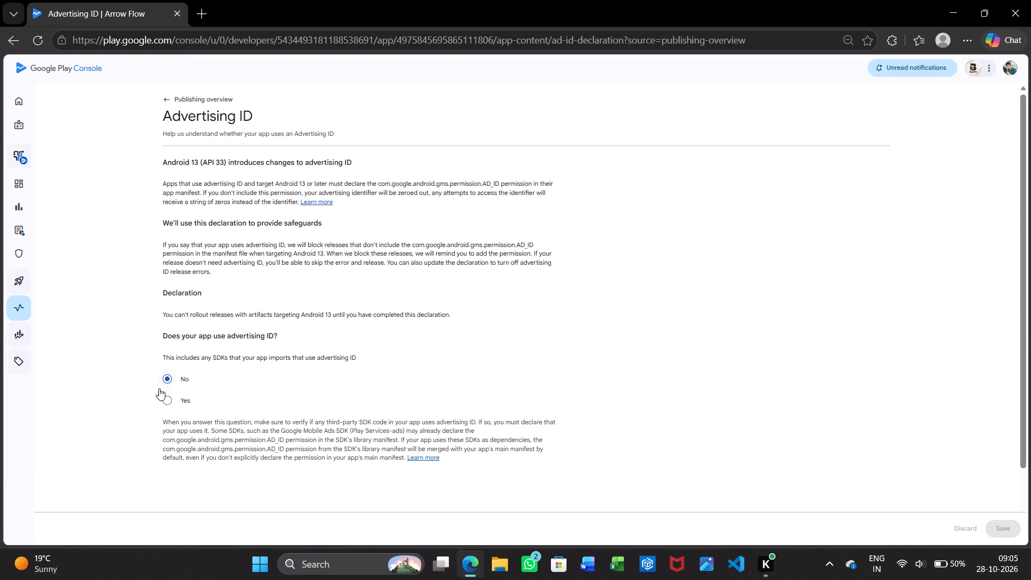
pyautogui.click(163, 401)
pyautogui.scroll(-2, 163, 401)
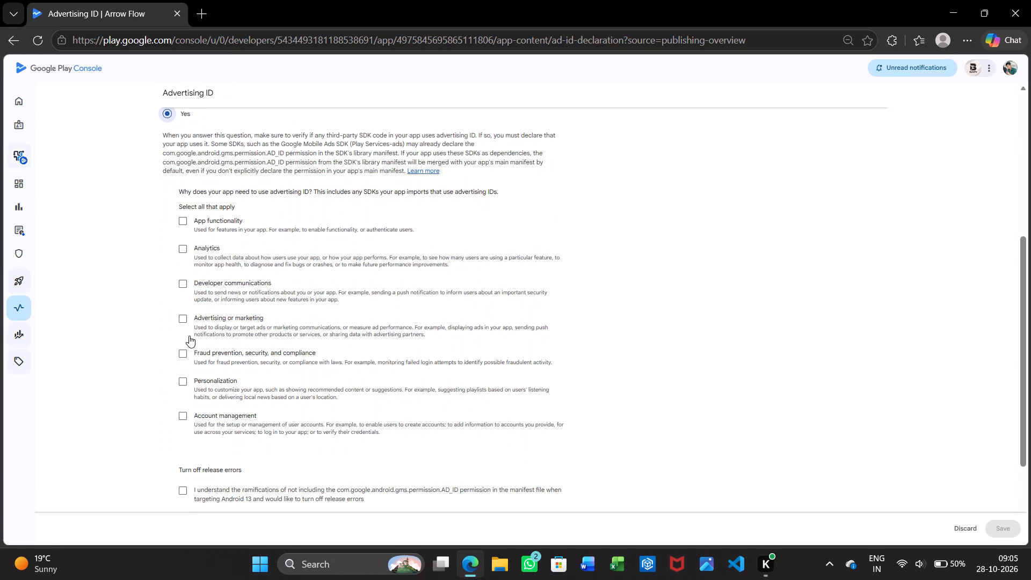
pyautogui.click(179, 318)
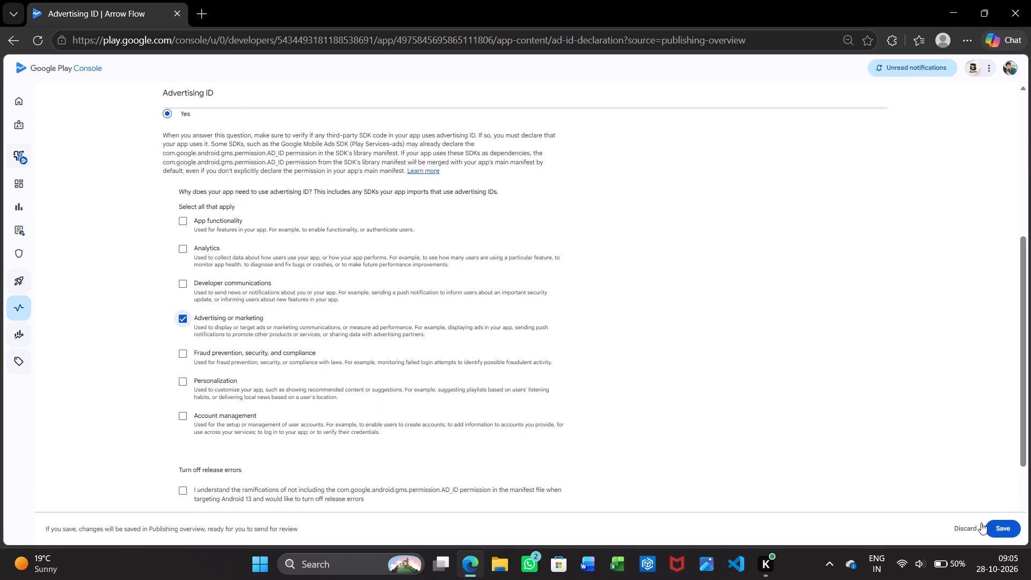
pyautogui.click(993, 519)
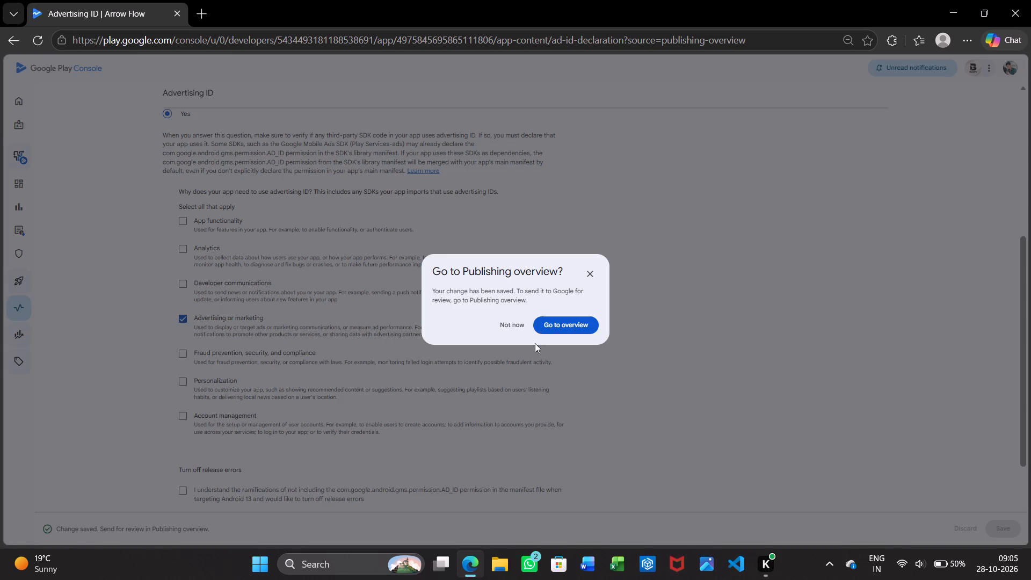
pyautogui.click(564, 319)
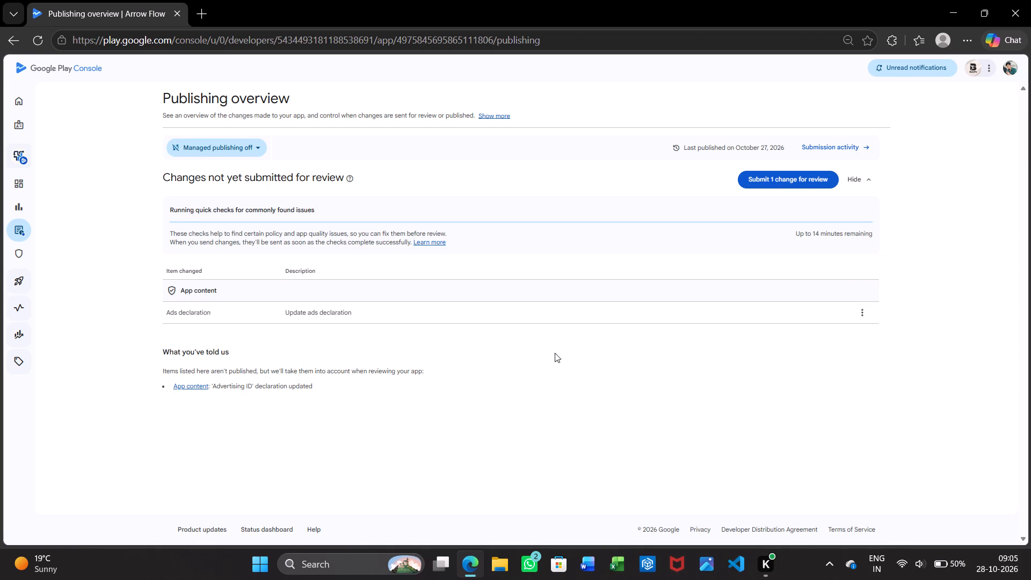
# View the pending Ads declaration change to check its answer, and return to the Publishing overview.
pyautogui.click(863, 310)
pyautogui.click(873, 332)
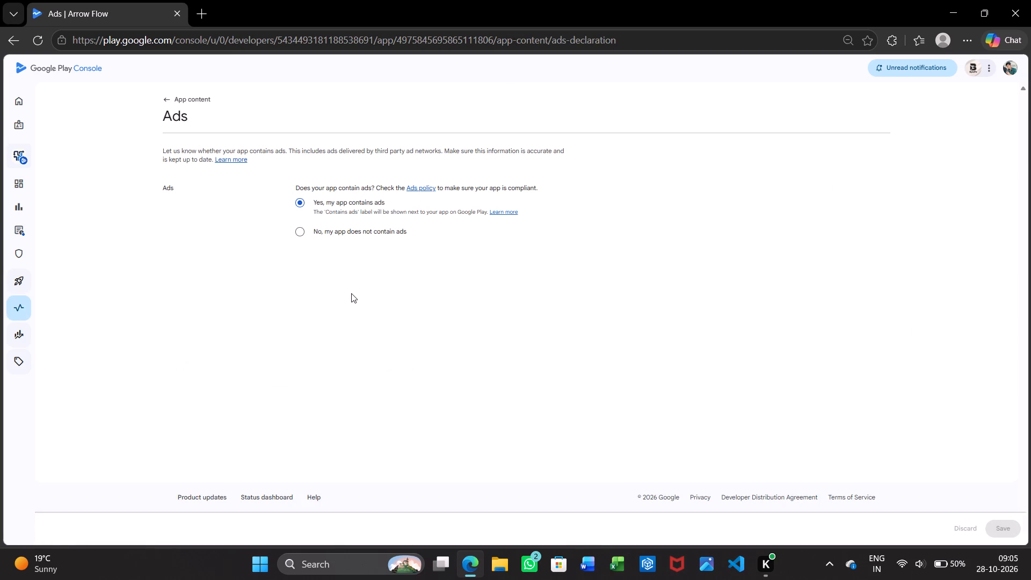
pyautogui.hscroll(6, 351, 293)
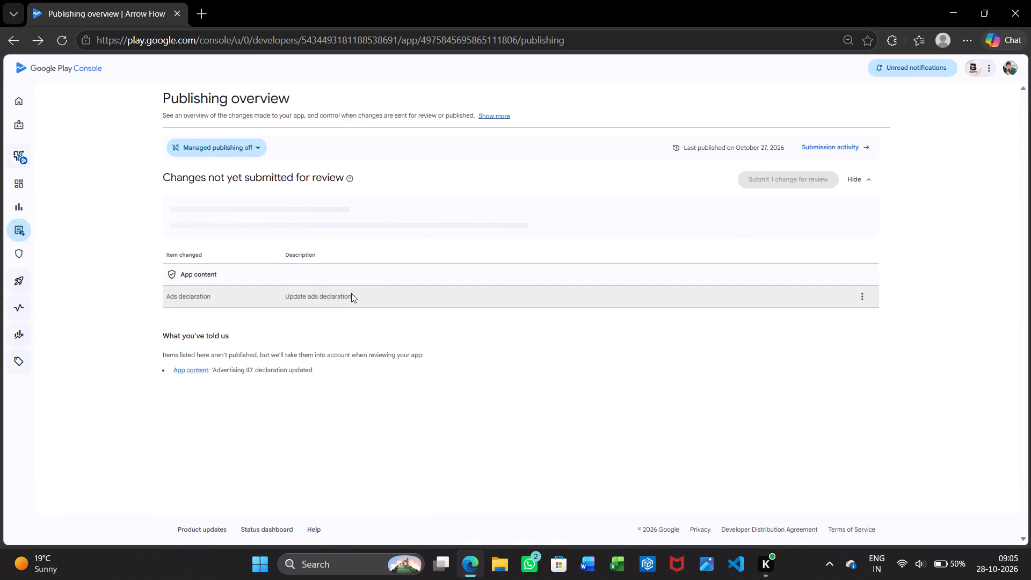
# Submit the pending Ads declaration change for review and confirm the submission.
pyautogui.click(780, 173)
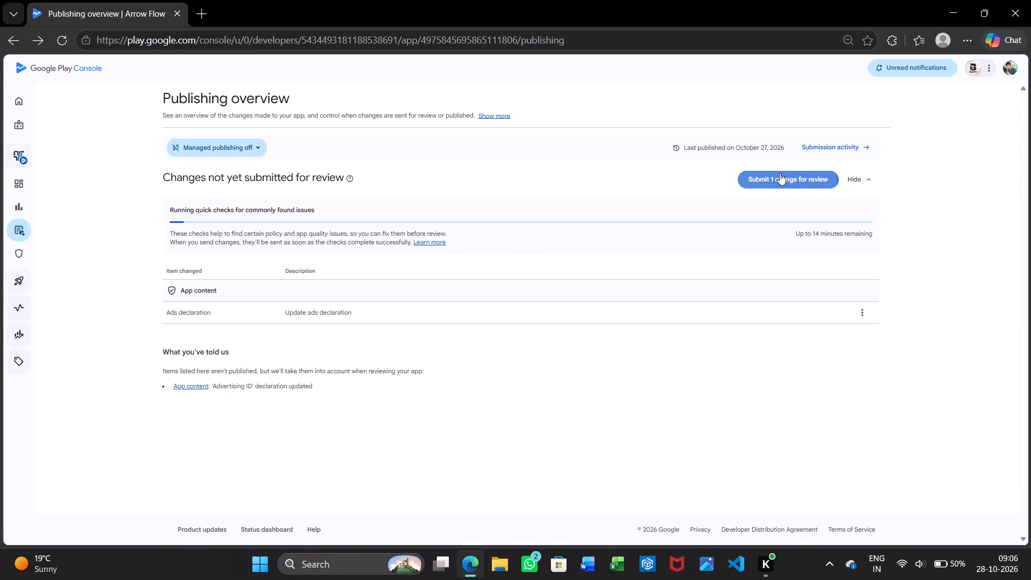
pyautogui.click(538, 334)
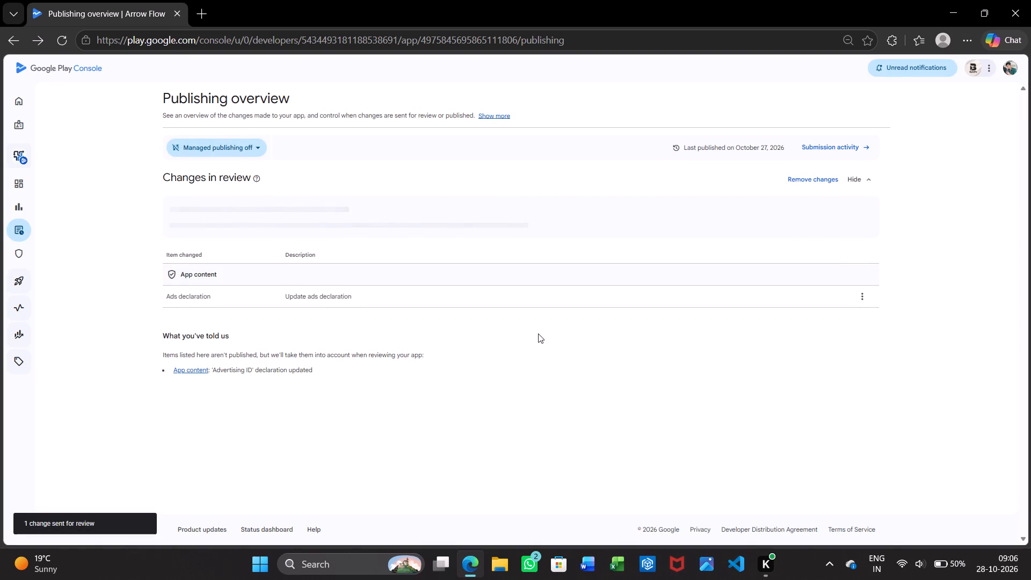
pyautogui.click(438, 419)
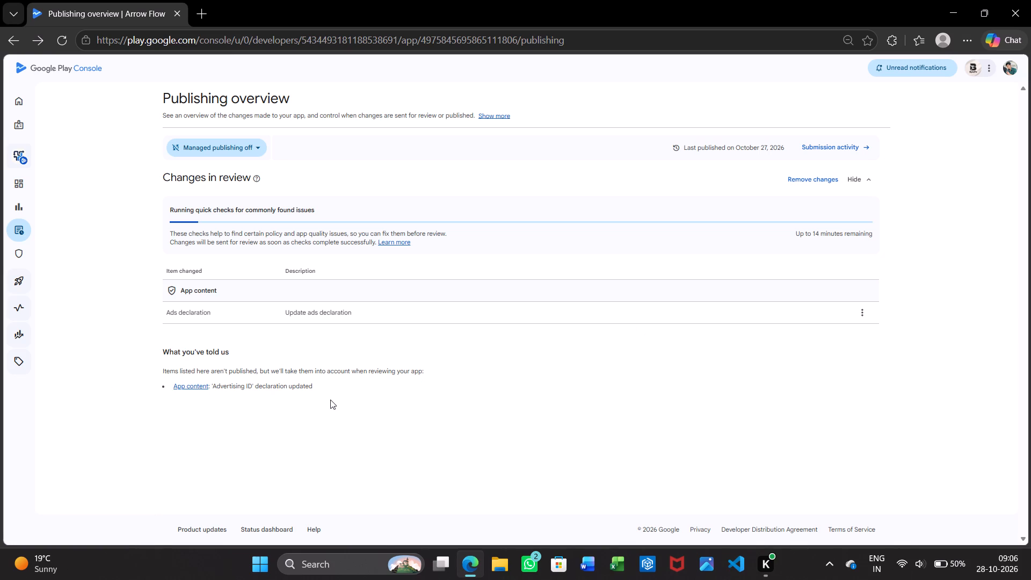
# Open the Advertising ID declaration from the actioned app content, check its answer and selected reasons, and return to App content.
pyautogui.click(199, 387)
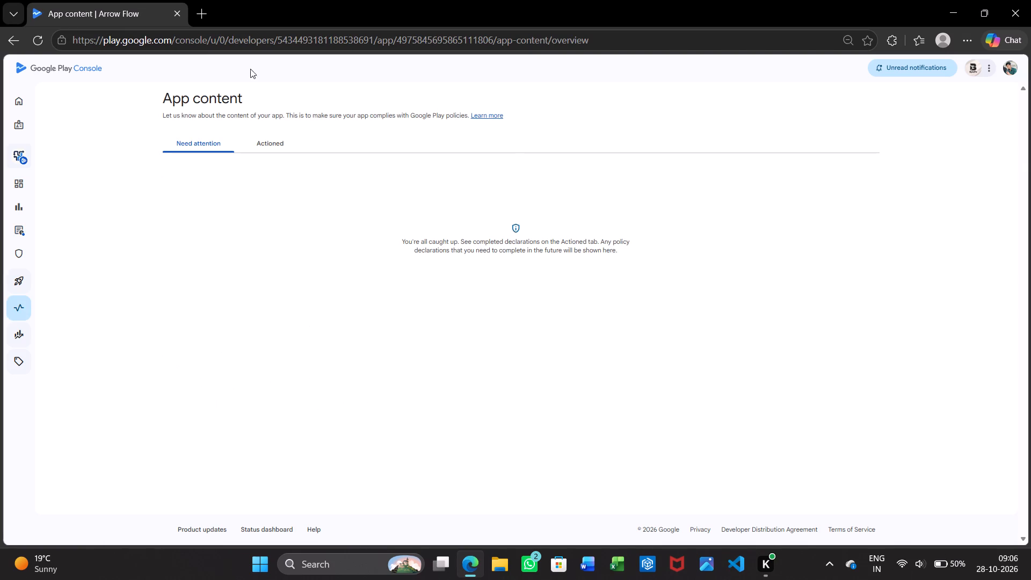
pyautogui.click(271, 135)
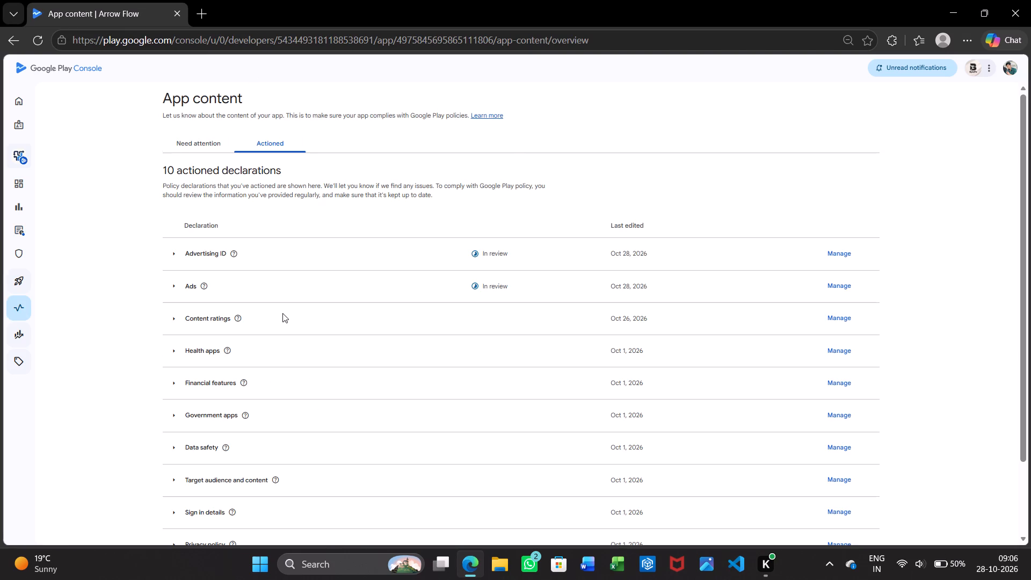
pyautogui.scroll(-1, 282, 313)
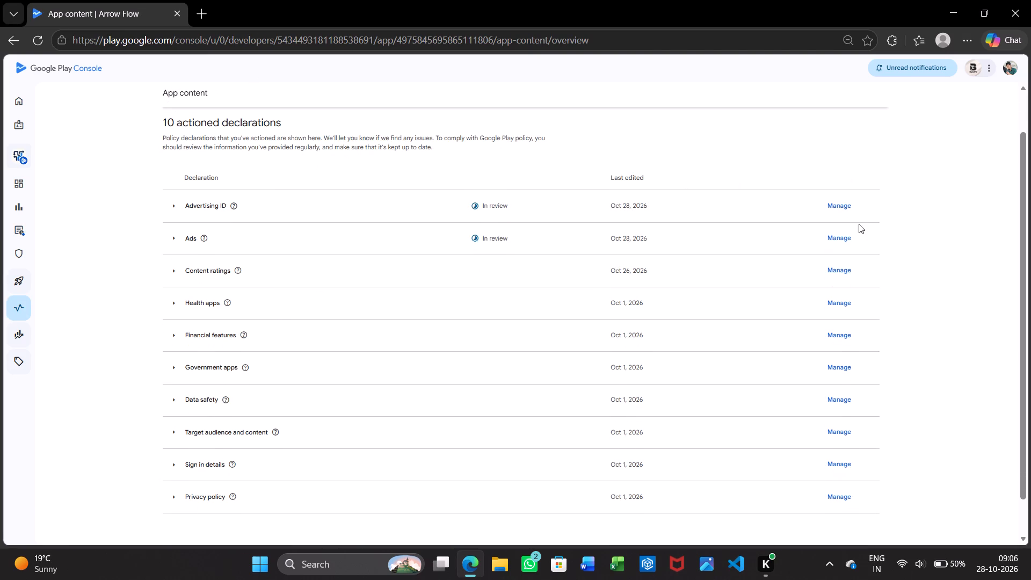
pyautogui.click(842, 207)
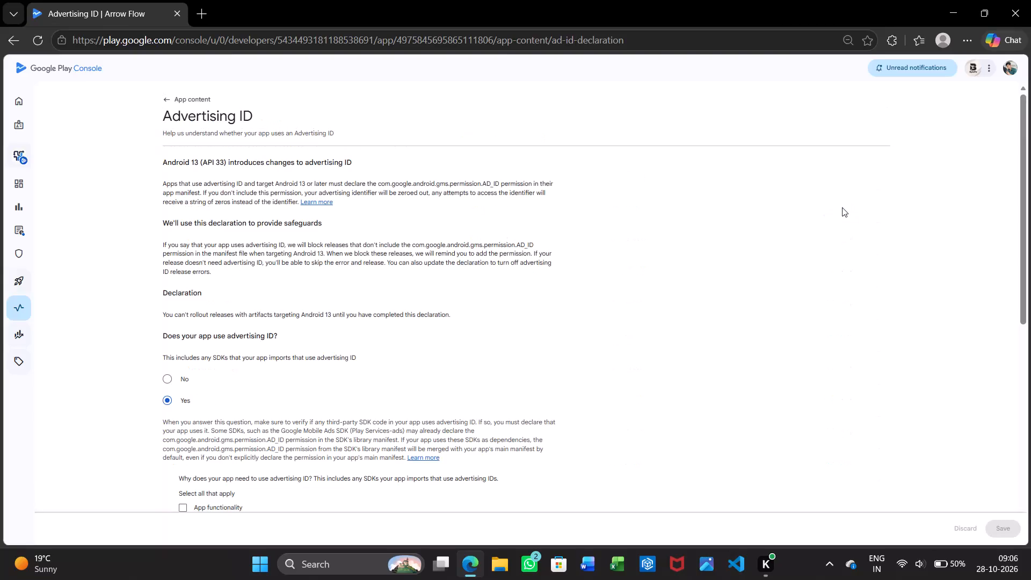
pyautogui.scroll(-2, 655, 332)
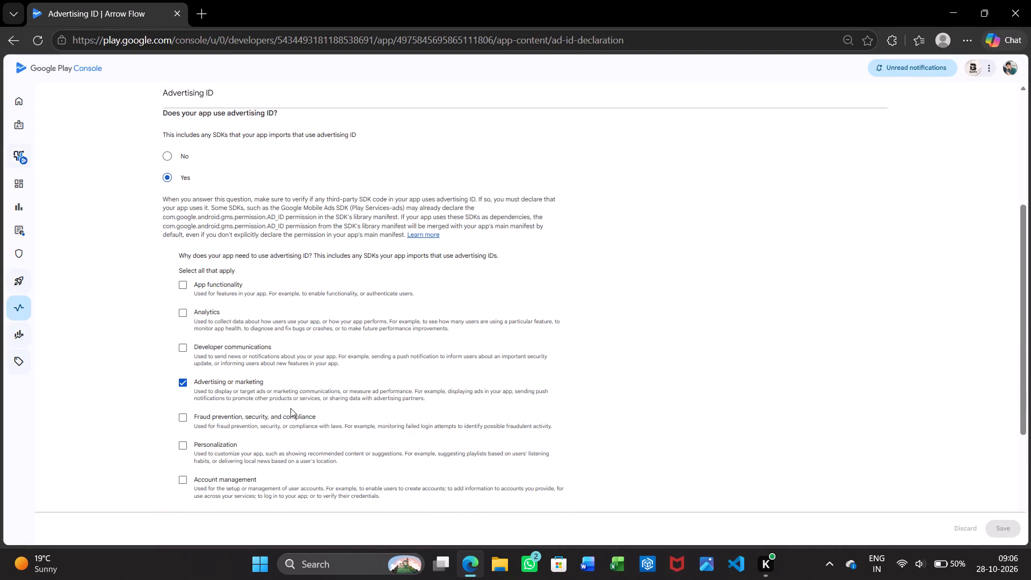
pyautogui.click(352, 408)
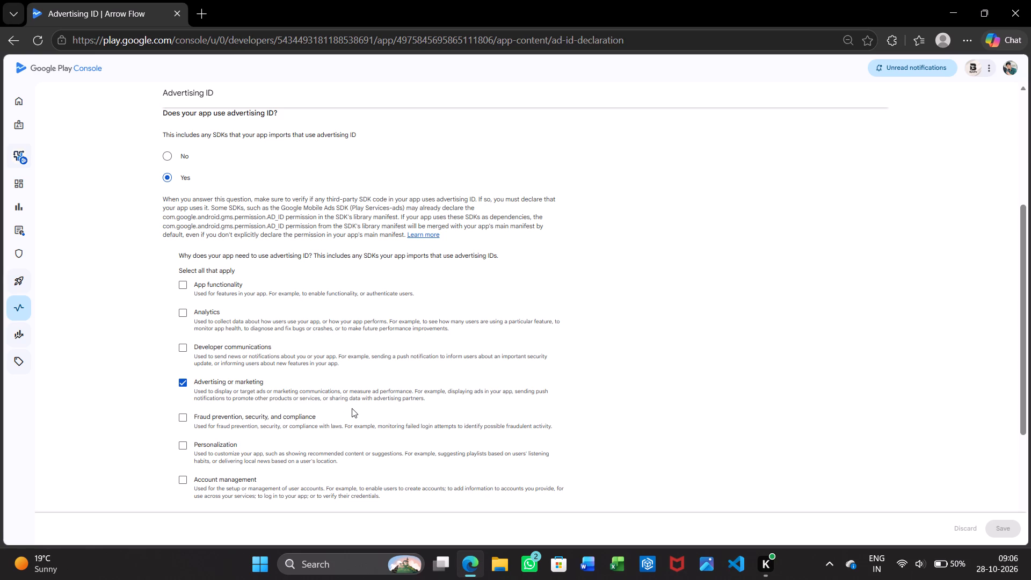
pyautogui.click(457, 410)
pyautogui.scroll(2, 144, 329)
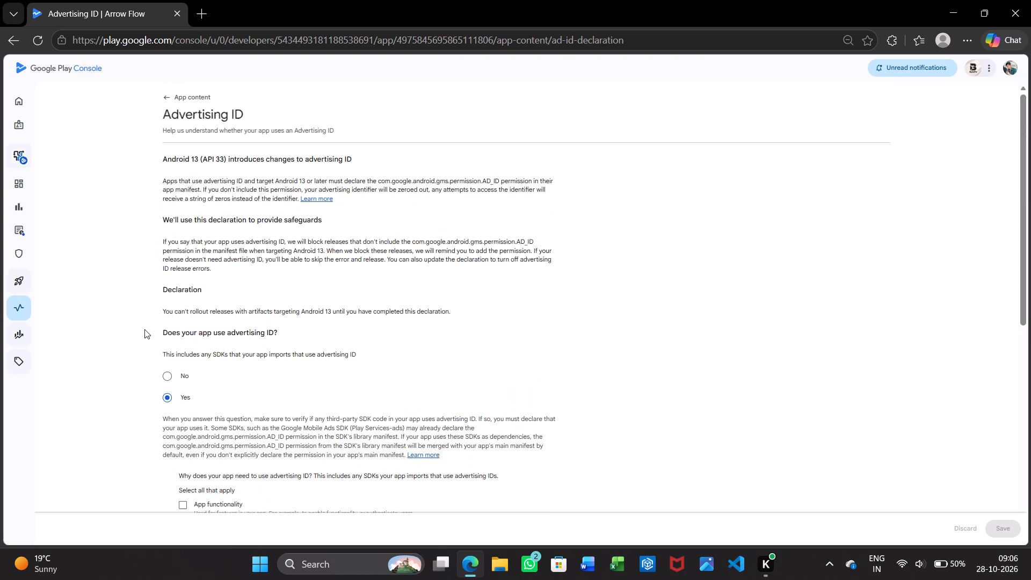
pyautogui.click(167, 104)
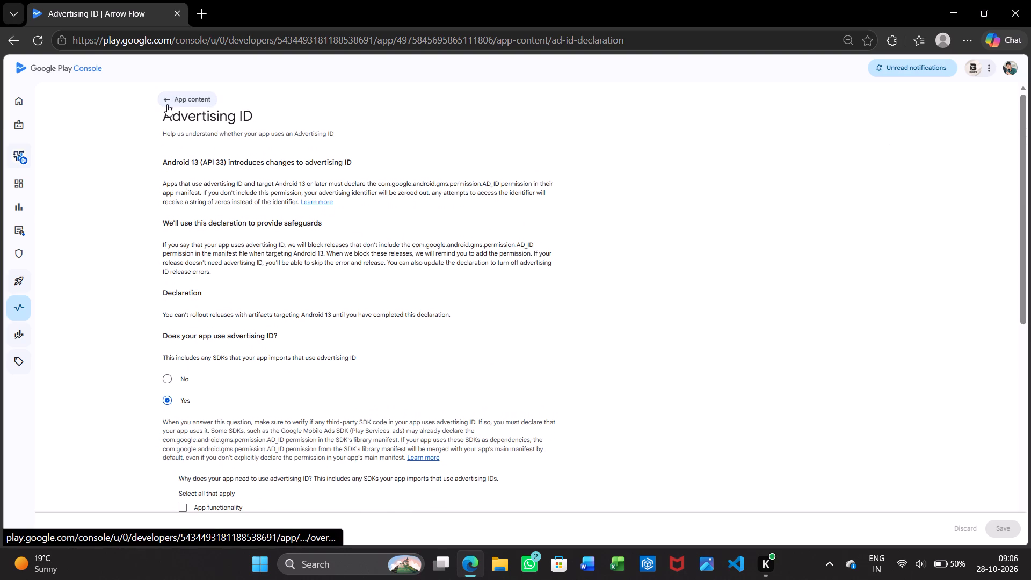
pyautogui.scroll(2, 134, 168)
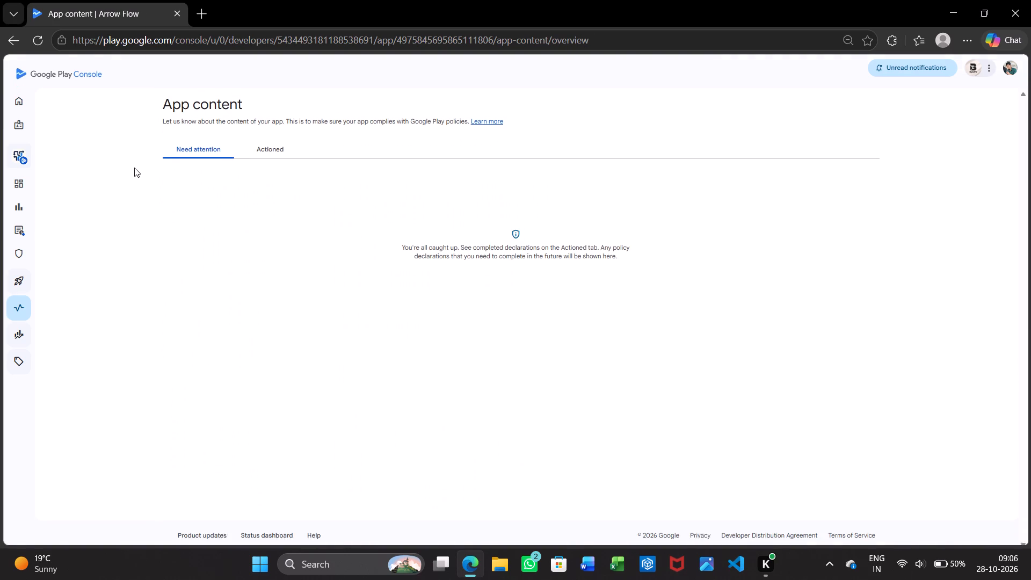
# Return to Arrow Flow's Publishing overview to check the progress of the changes in review.
pyautogui.click(8, 98)
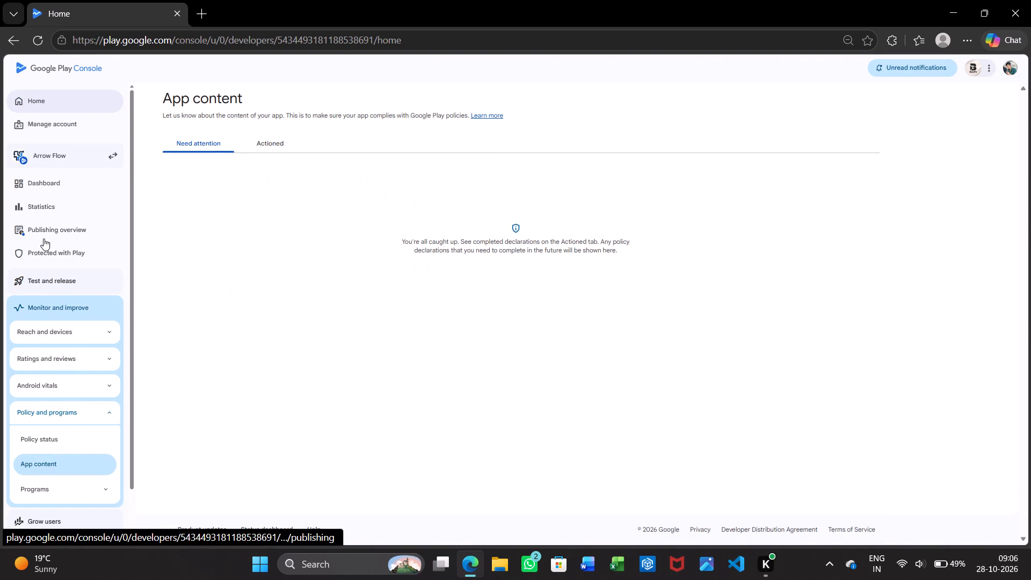
pyautogui.click(57, 230)
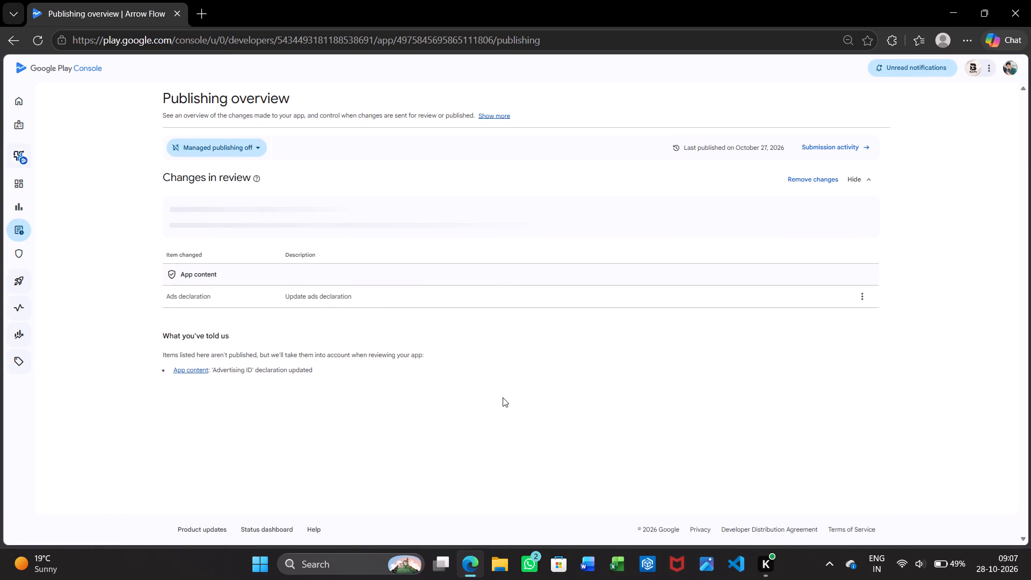
pyautogui.scroll(-1, 503, 397)
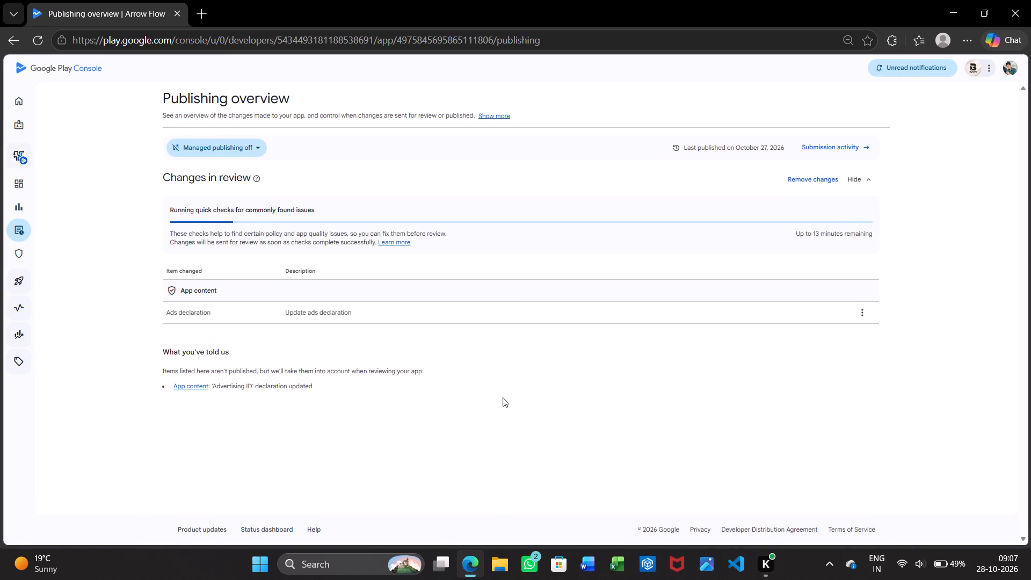
# Open Arrow Flow's Statistics and examine the installed audience time series by country or region.
pyautogui.scroll(1, 503, 397)
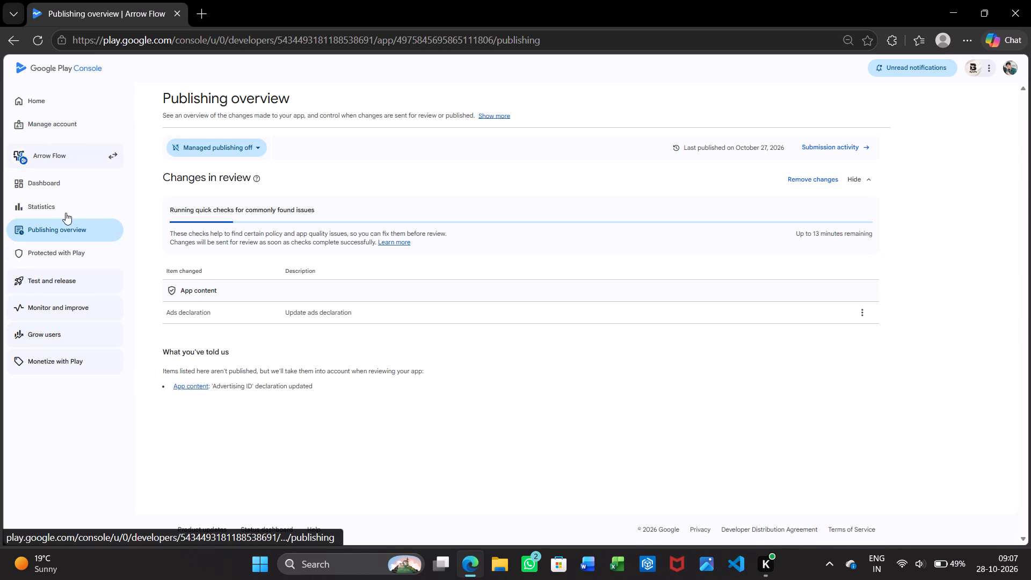
pyautogui.click(66, 202)
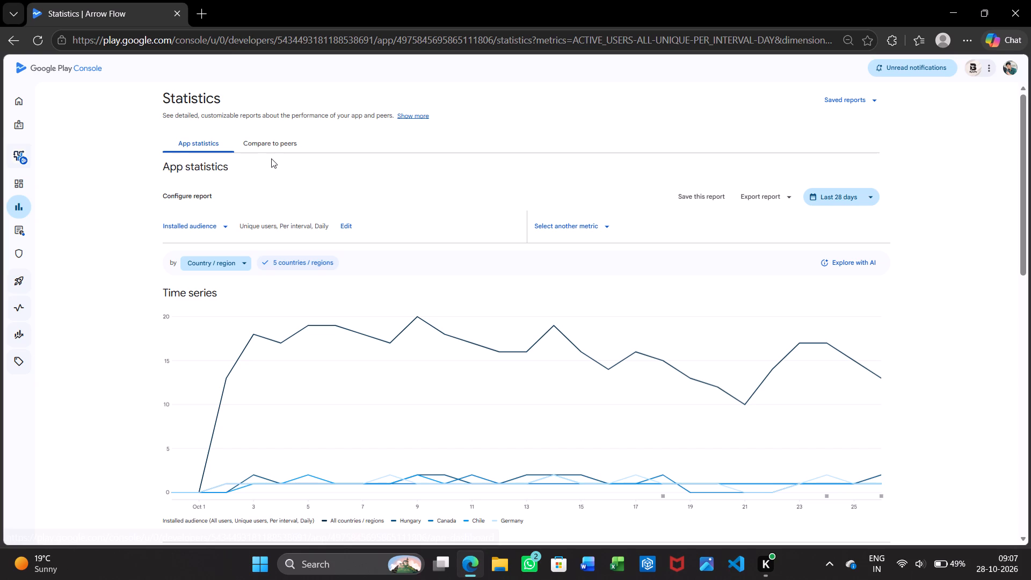
pyautogui.scroll(-1, 266, 307)
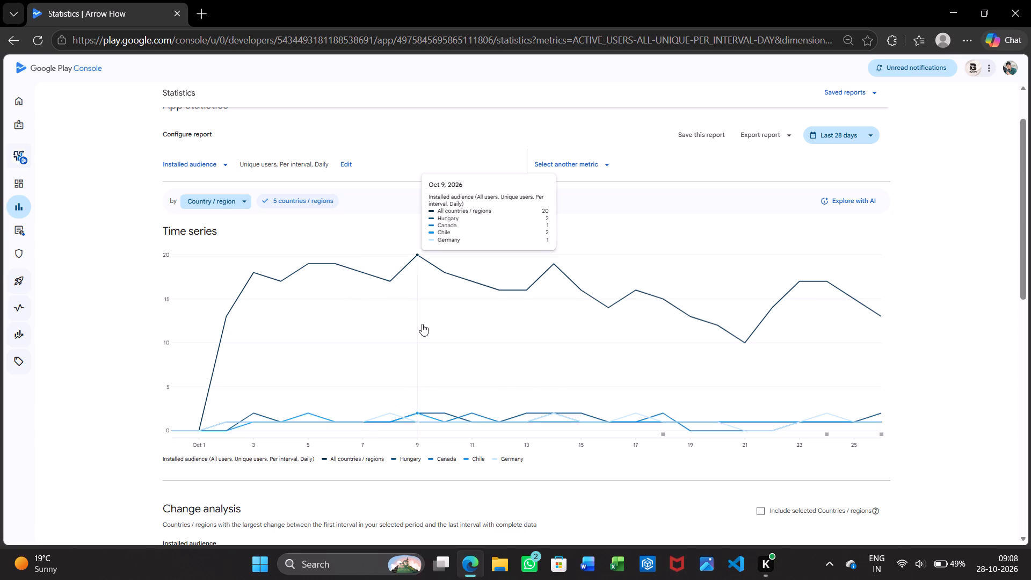
pyautogui.scroll(-2, 600, 419)
pyautogui.scroll(3, 600, 419)
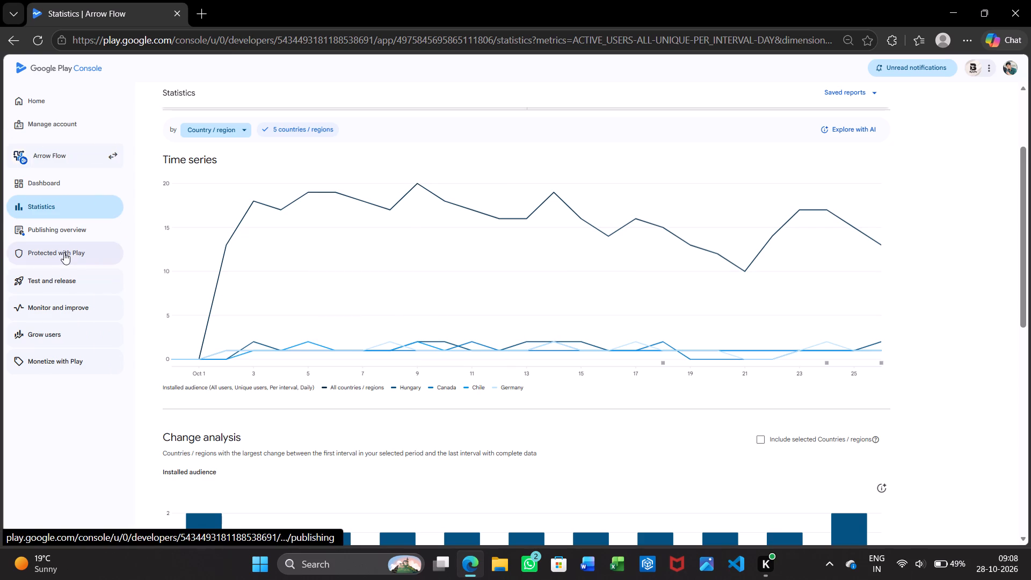
# Return to the Publishing overview and check the progress of the quick checks on the changes in review.
pyautogui.click(75, 233)
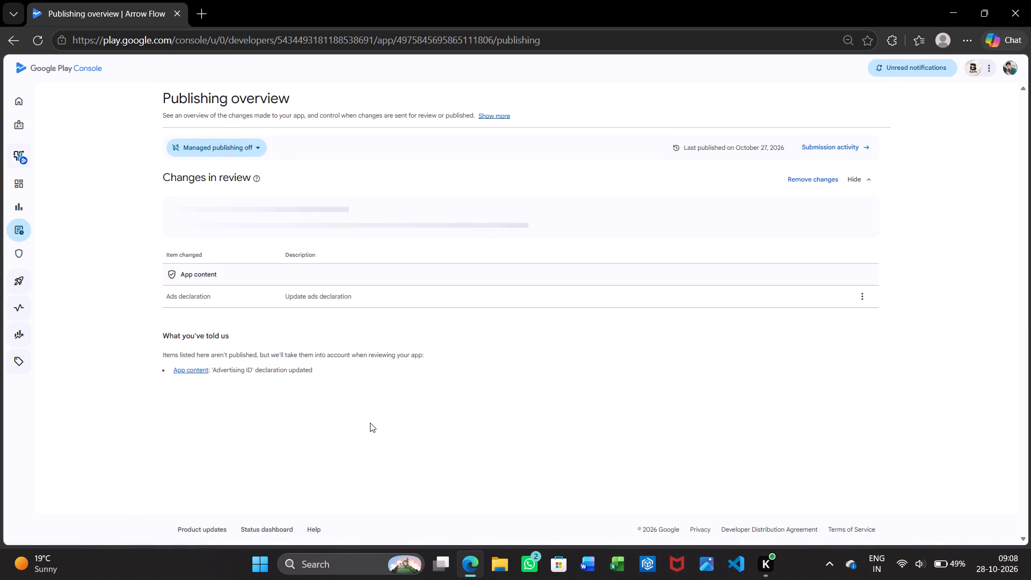
pyautogui.scroll(-1, 370, 423)
pyautogui.scroll(1, 370, 423)
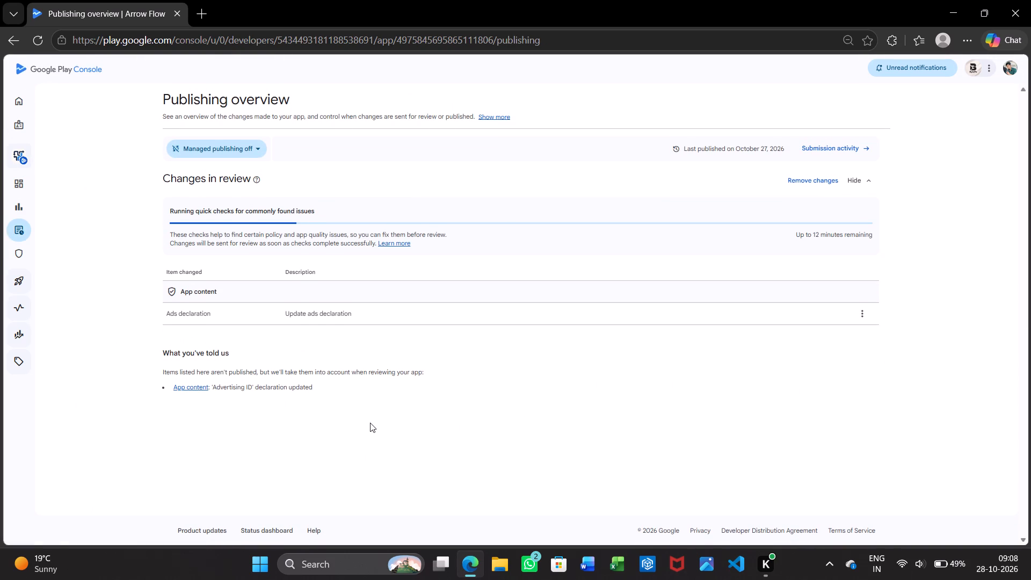
pyautogui.scroll(-1, 370, 423)
pyautogui.scroll(1, 370, 423)
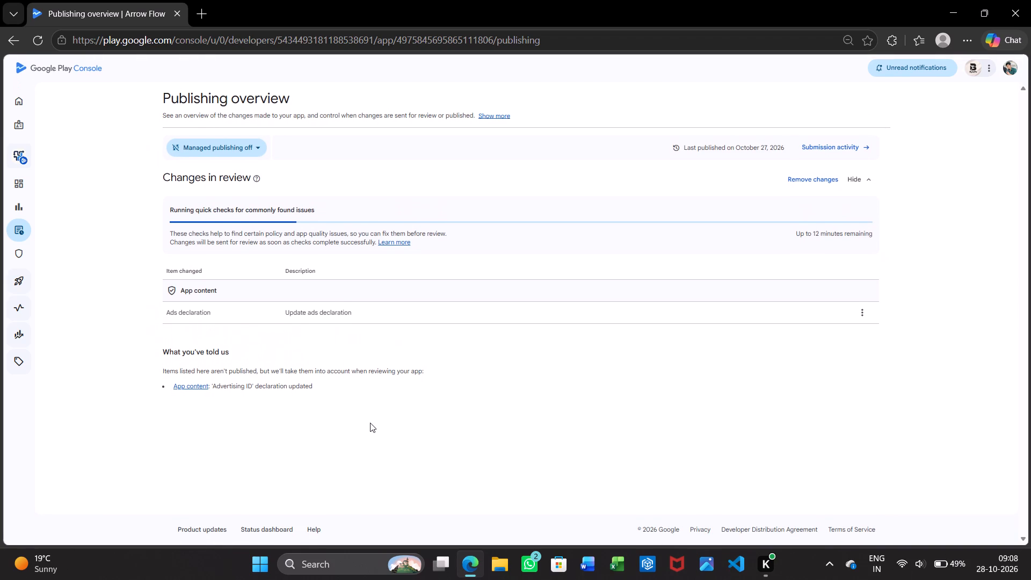
pyautogui.scroll(-1, 370, 423)
pyautogui.click(860, 176)
pyautogui.click(860, 176)
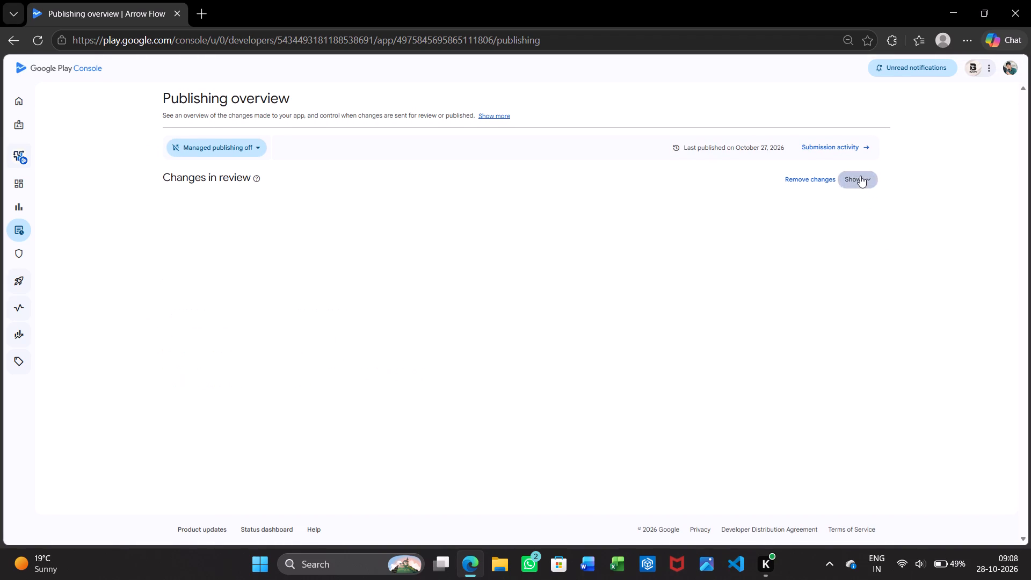
# View the Ads declaration change in review to check its answer, and return to the Publishing overview.
pyautogui.click(859, 306)
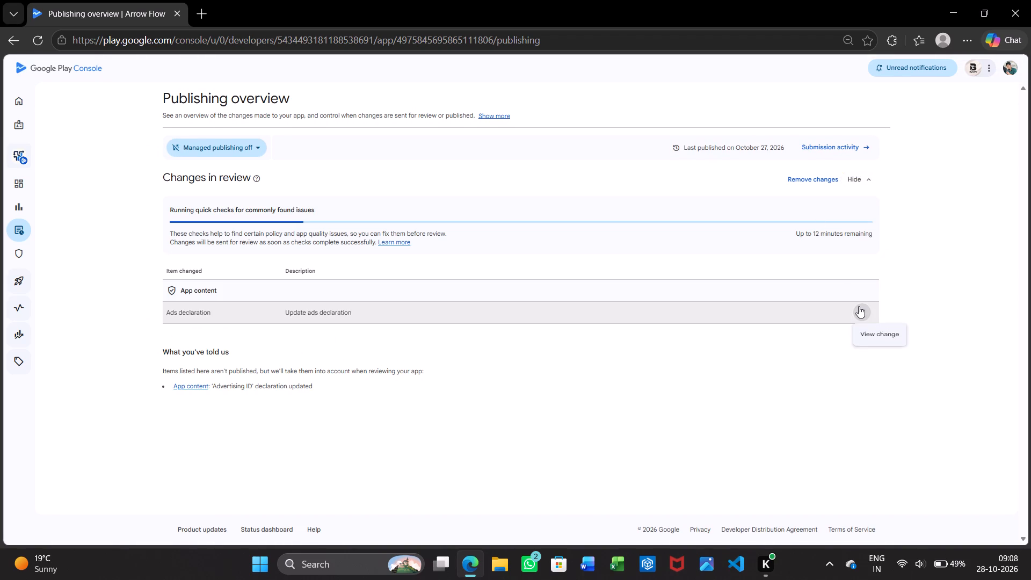
pyautogui.click(867, 330)
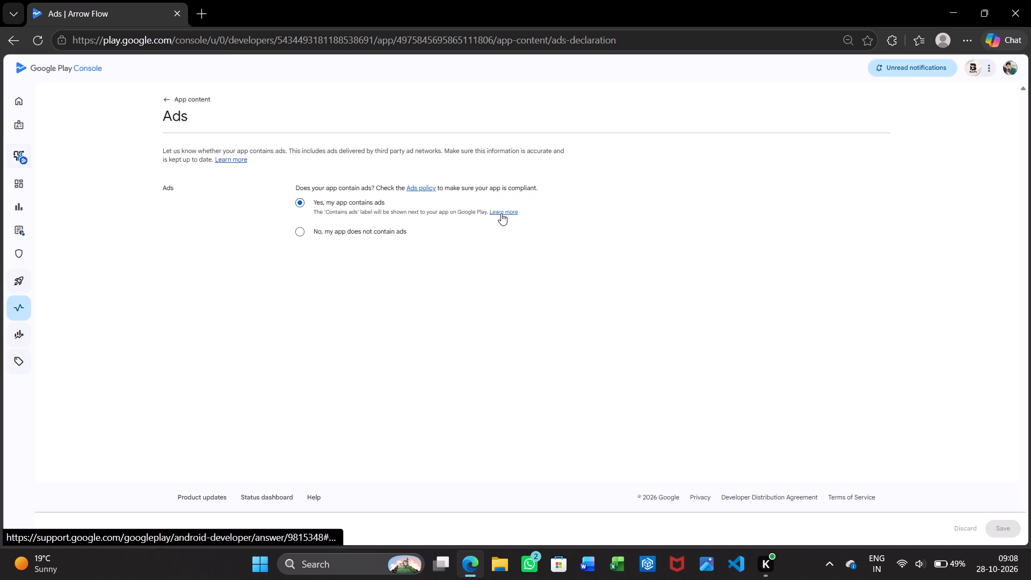
pyautogui.click(164, 96)
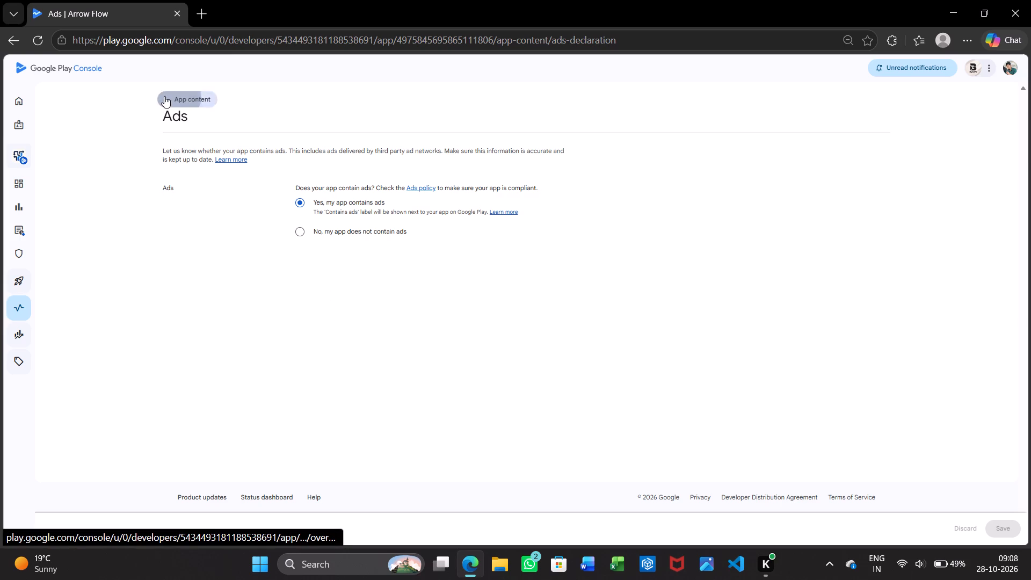
pyautogui.tripleClick(165, 93)
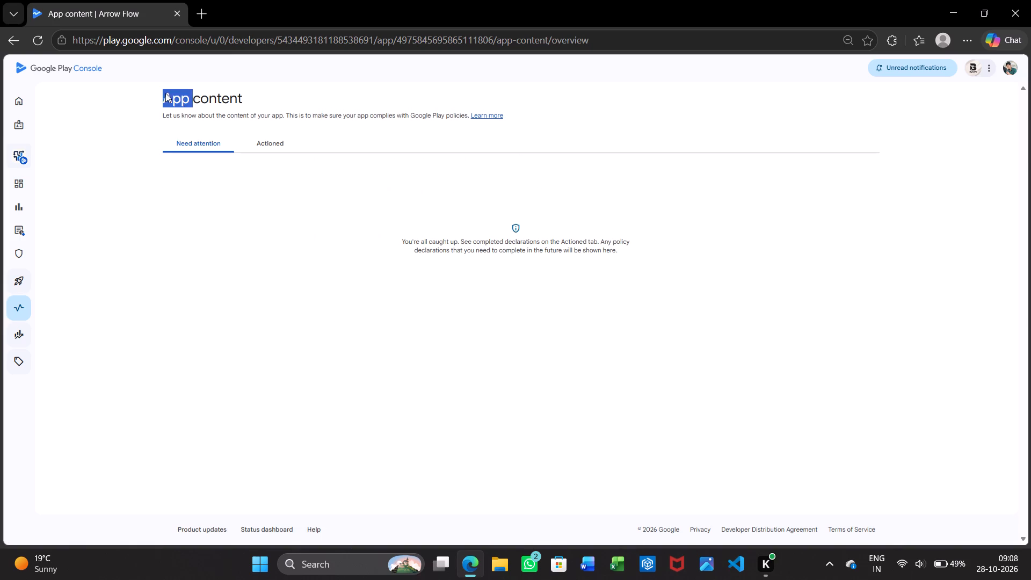
pyautogui.click(165, 93)
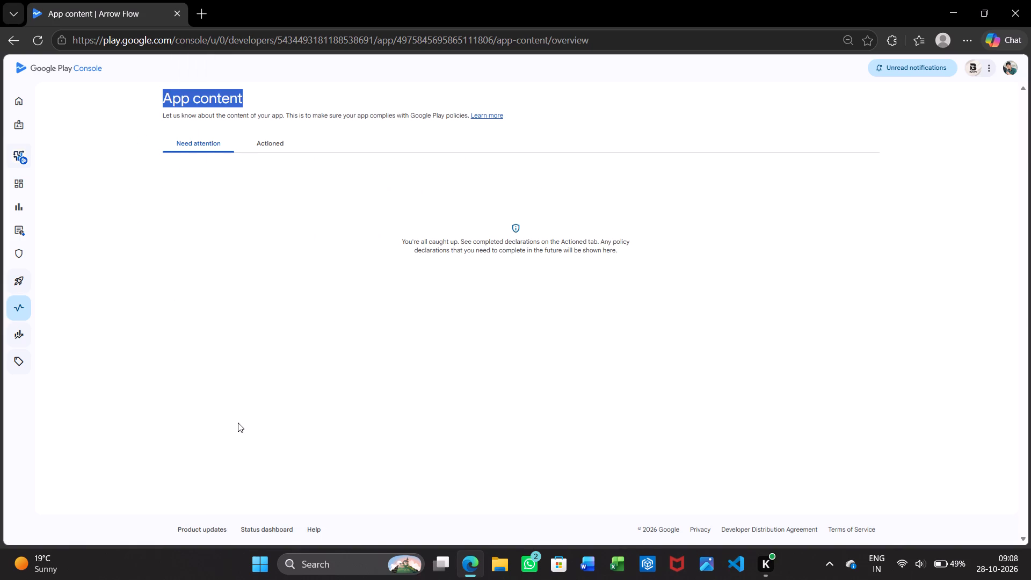
pyautogui.click(238, 423)
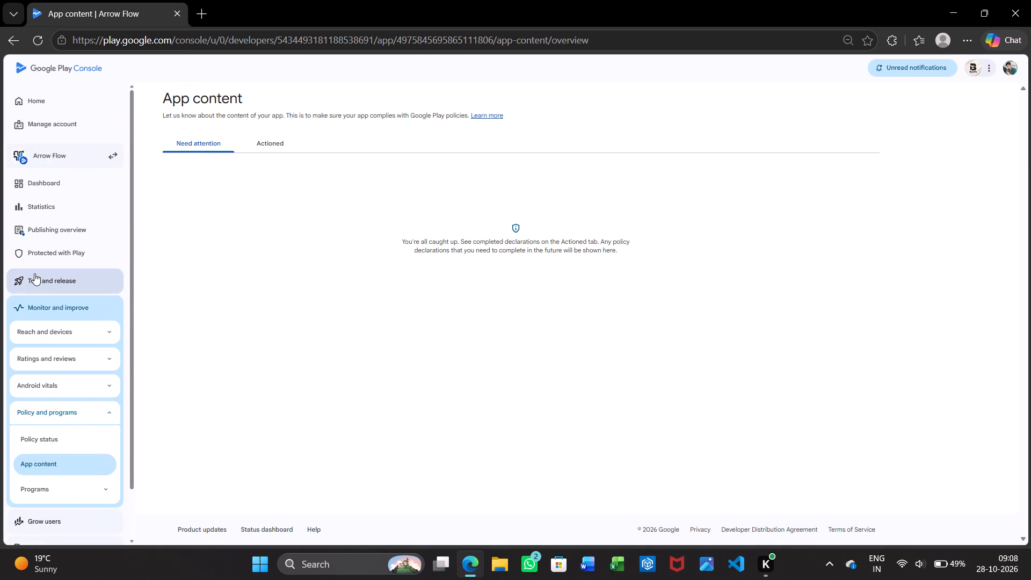
pyautogui.click(57, 226)
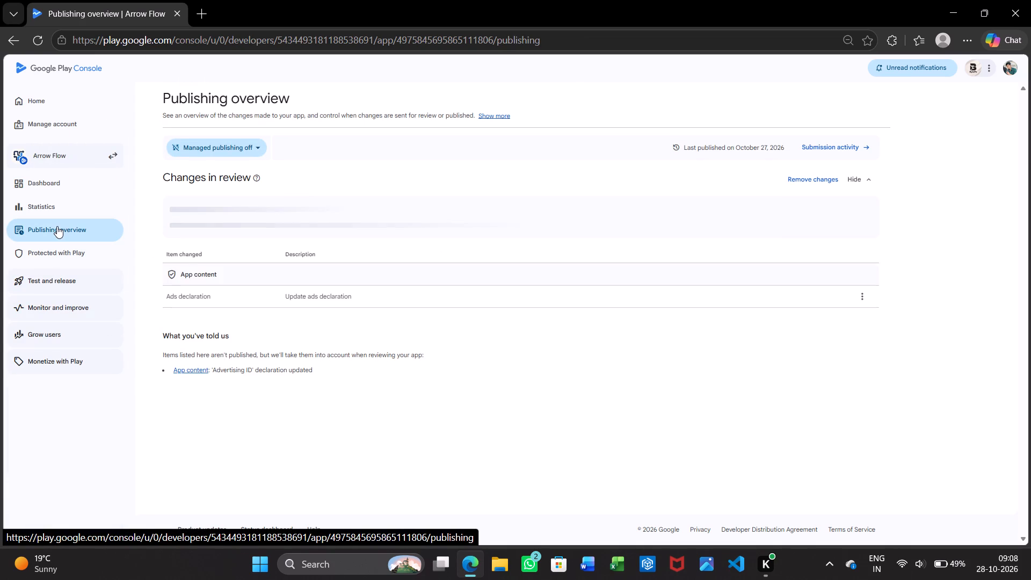
# From Arrow Flow's dashboard, go to Monitor and improve, check the app's policy status, and return to Monitor and improve.
pyautogui.click(47, 176)
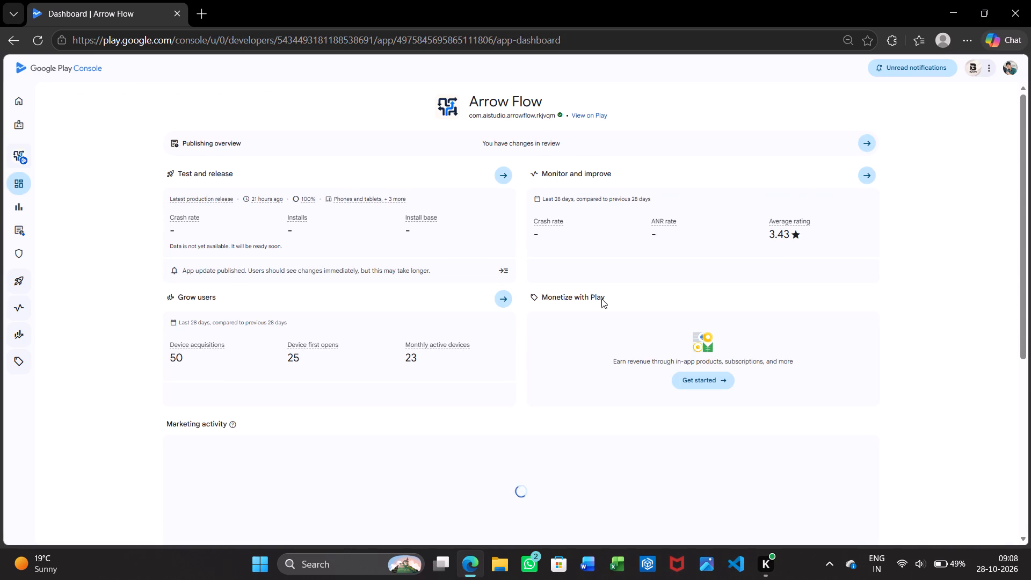
pyautogui.click(757, 381)
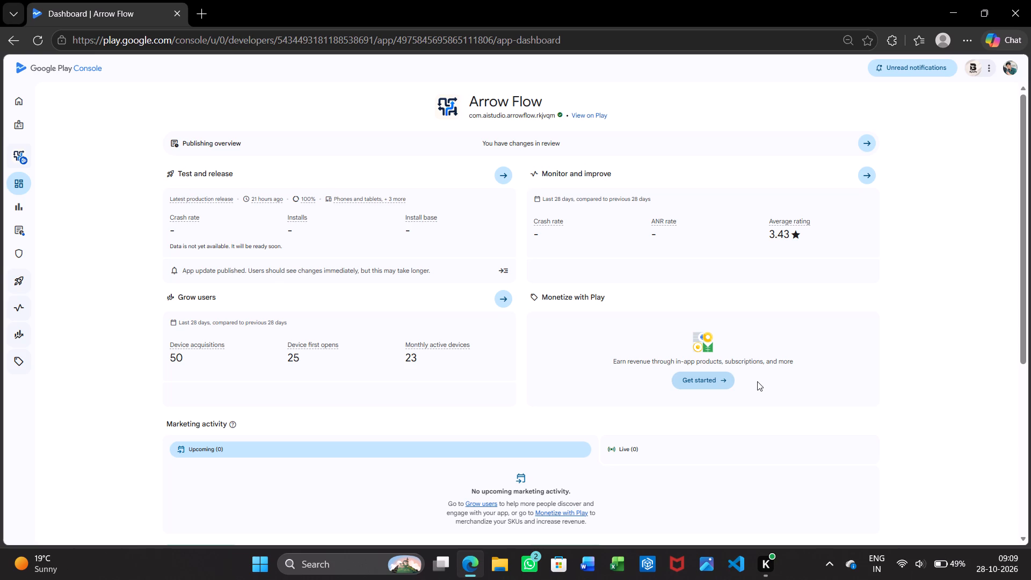
pyautogui.click(874, 175)
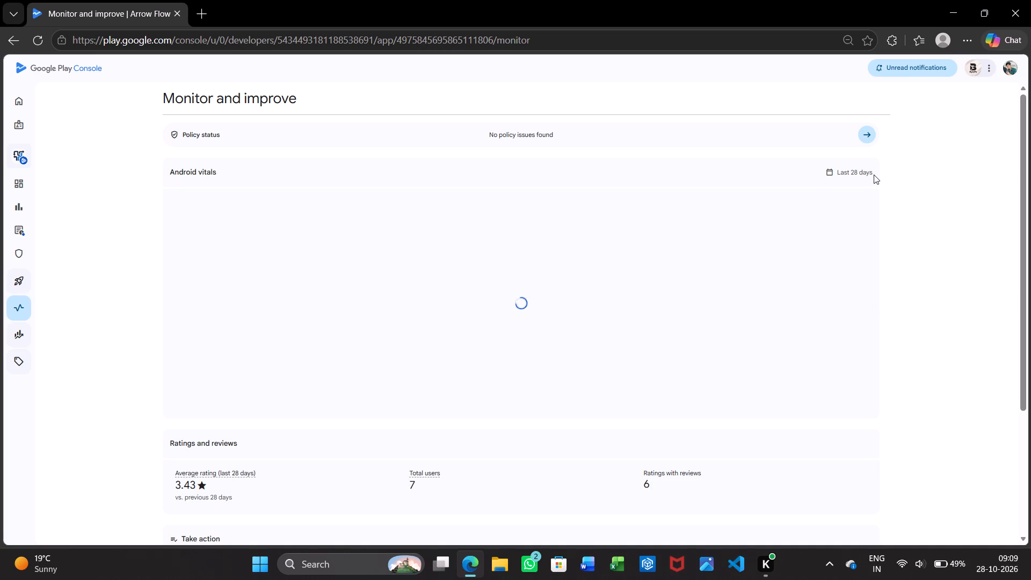
pyautogui.click(866, 129)
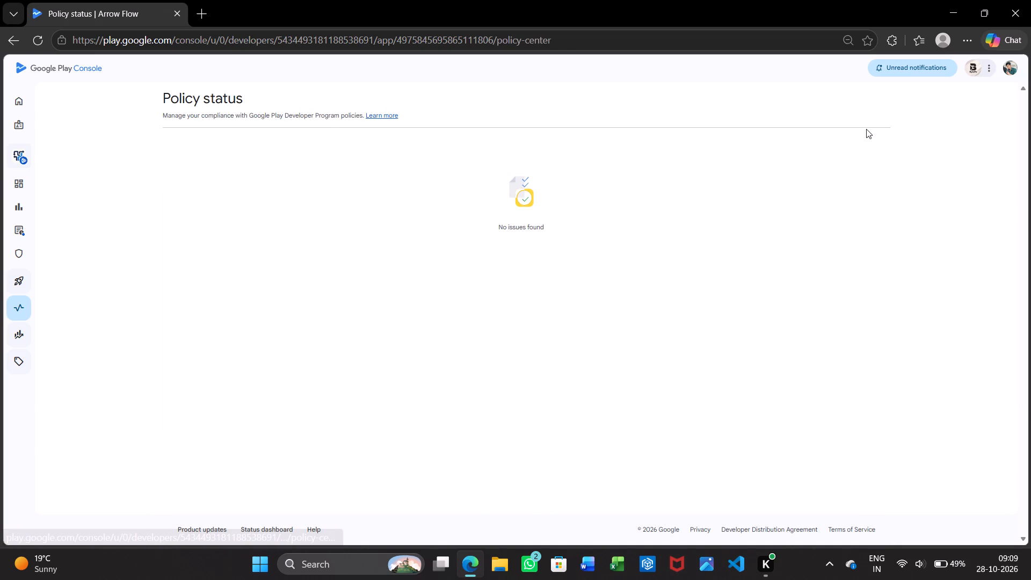
pyautogui.click(866, 129)
pyautogui.hscroll(6, 284, 161)
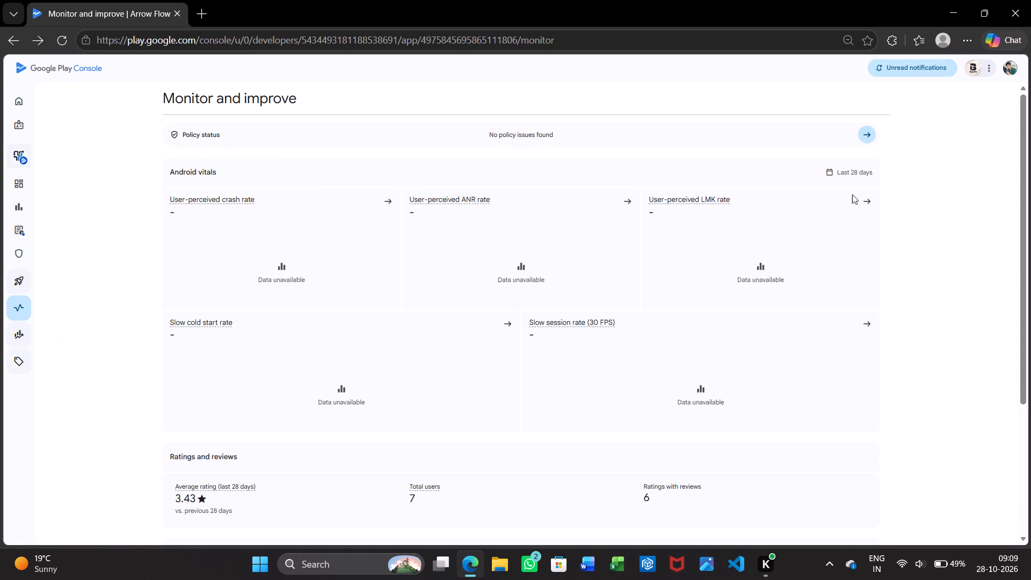
# Open the app's user reviews from the ratings summary and show the original text of the two-star "you are lazy" review.
pyautogui.scroll(-2, 540, 332)
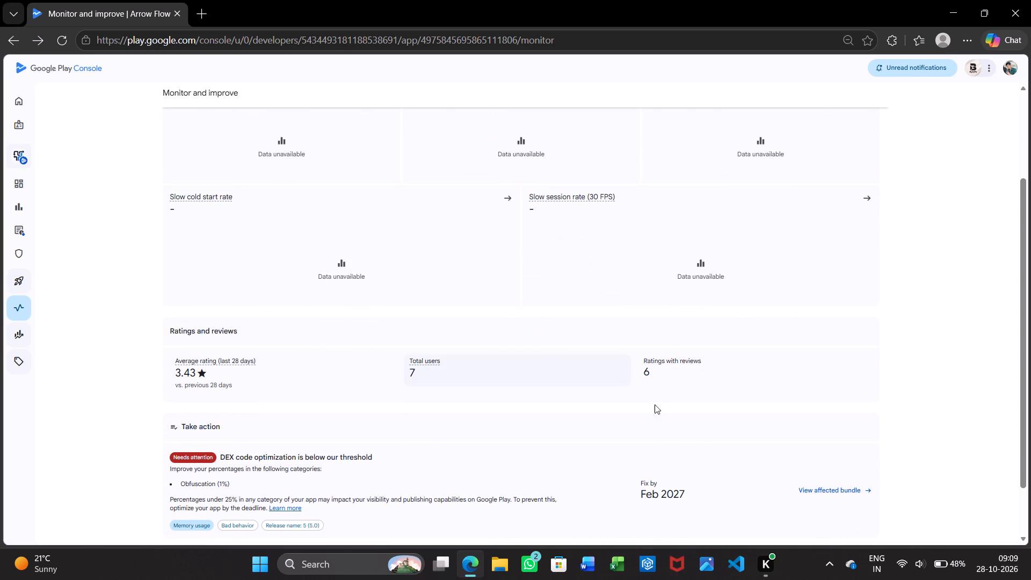
pyautogui.doubleClick(653, 380)
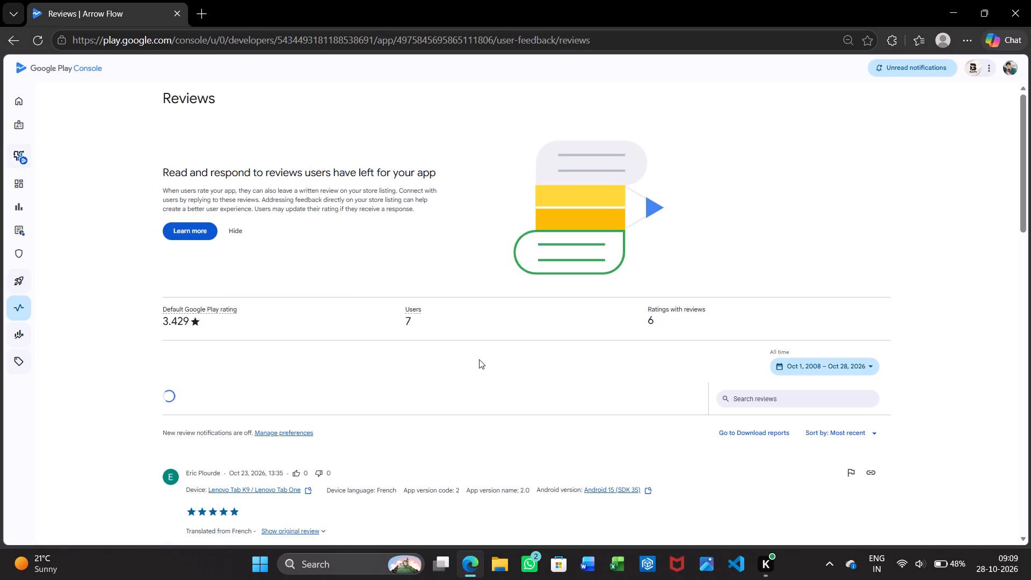
pyautogui.scroll(-2, 479, 359)
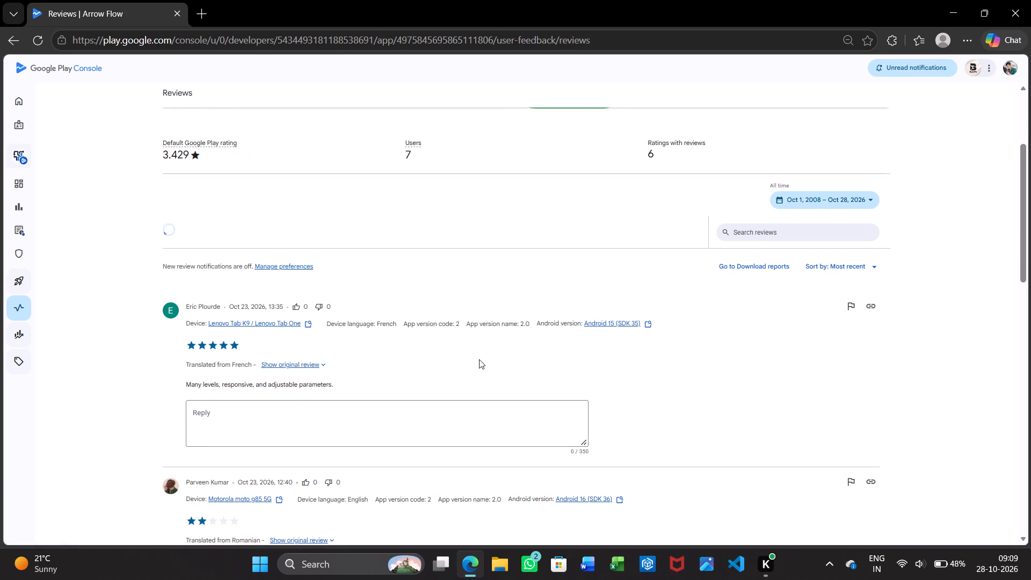
pyautogui.scroll(-1, 479, 359)
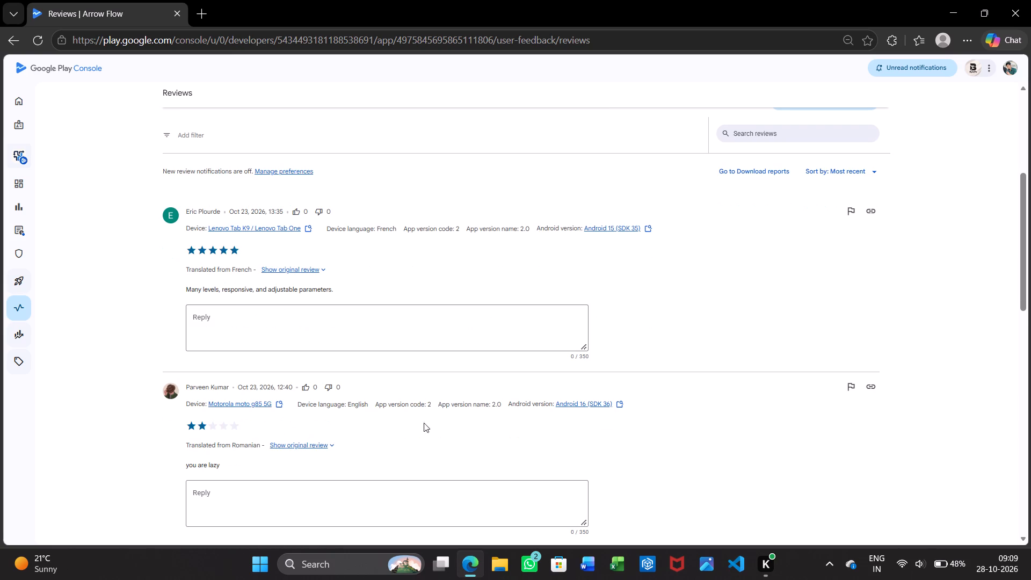
pyautogui.click(324, 443)
pyautogui.scroll(-1, 324, 443)
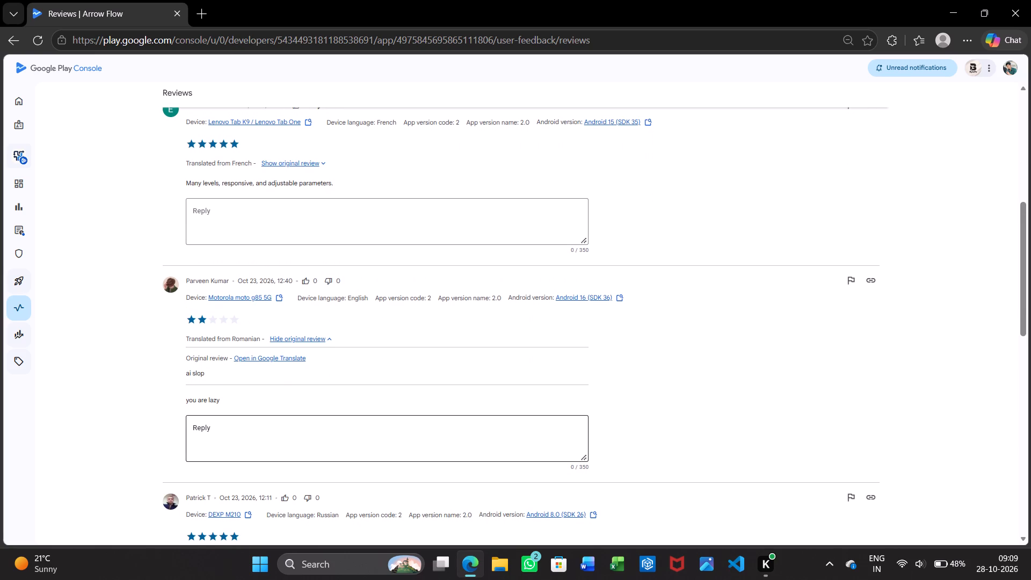
pyautogui.click(324, 443)
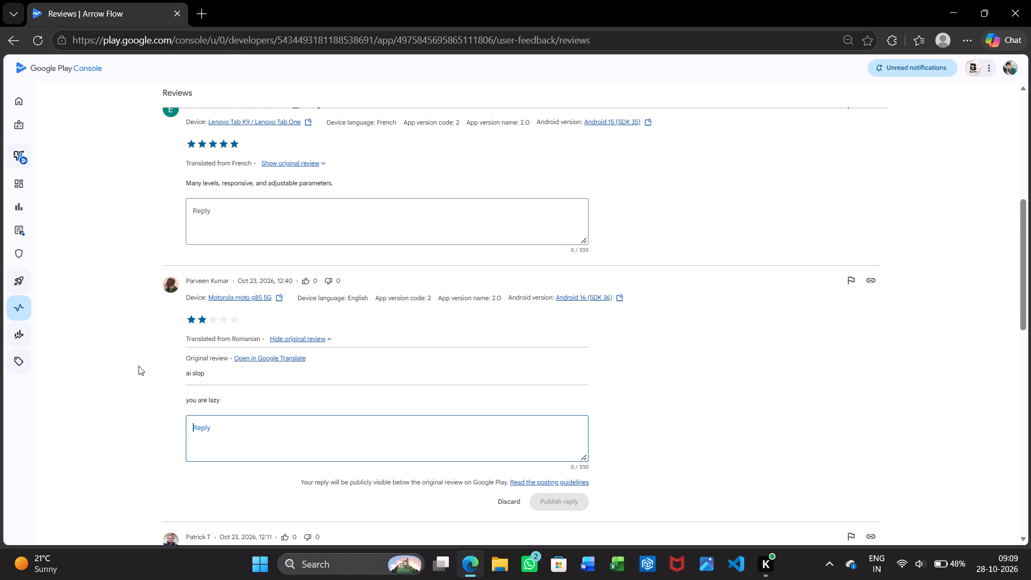
pyautogui.click(139, 366)
pyautogui.click(139, 366)
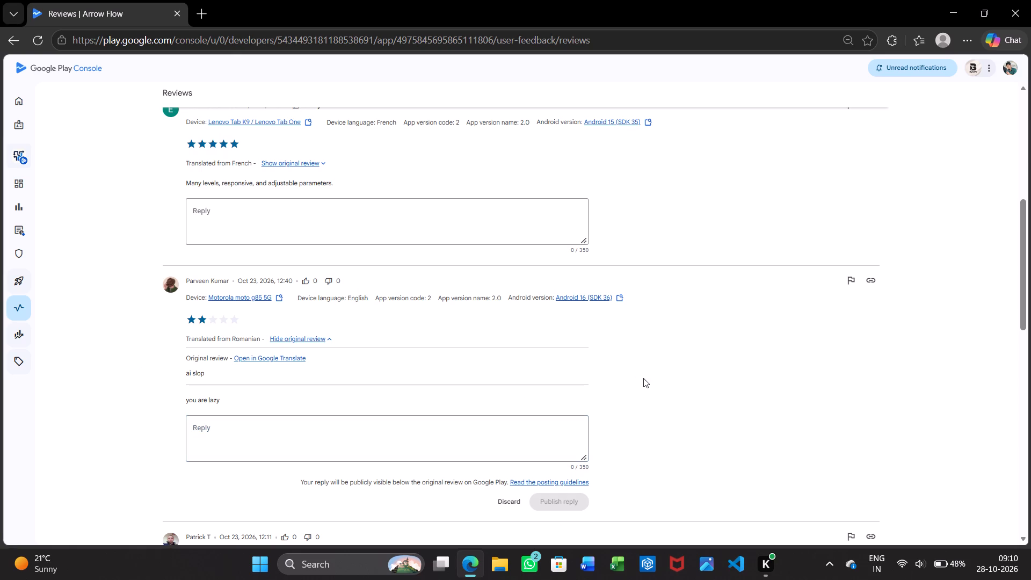
# Read the remaining user reviews through to the end of the list.
pyautogui.scroll(-2, 643, 378)
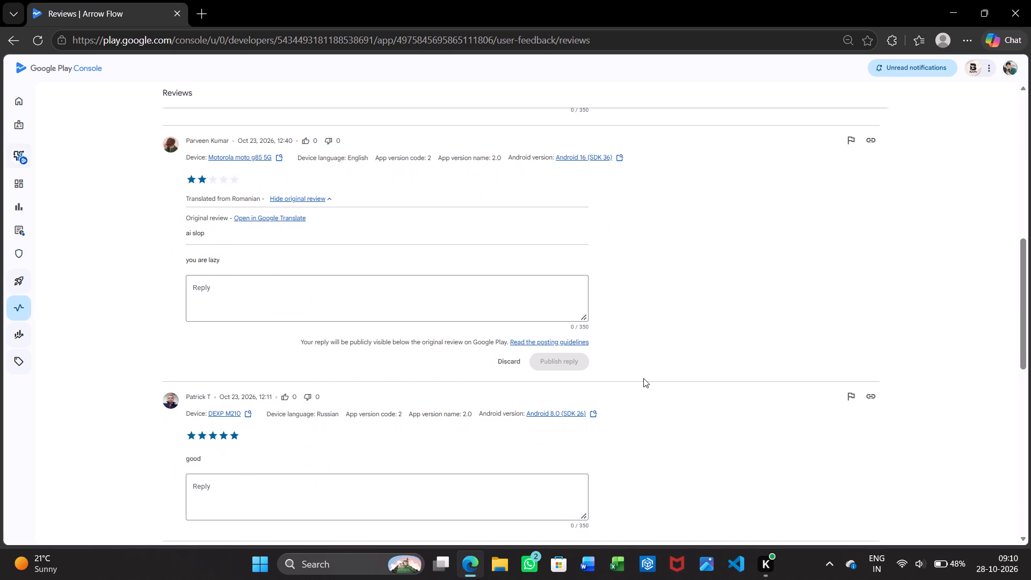
pyautogui.scroll(-1, 629, 428)
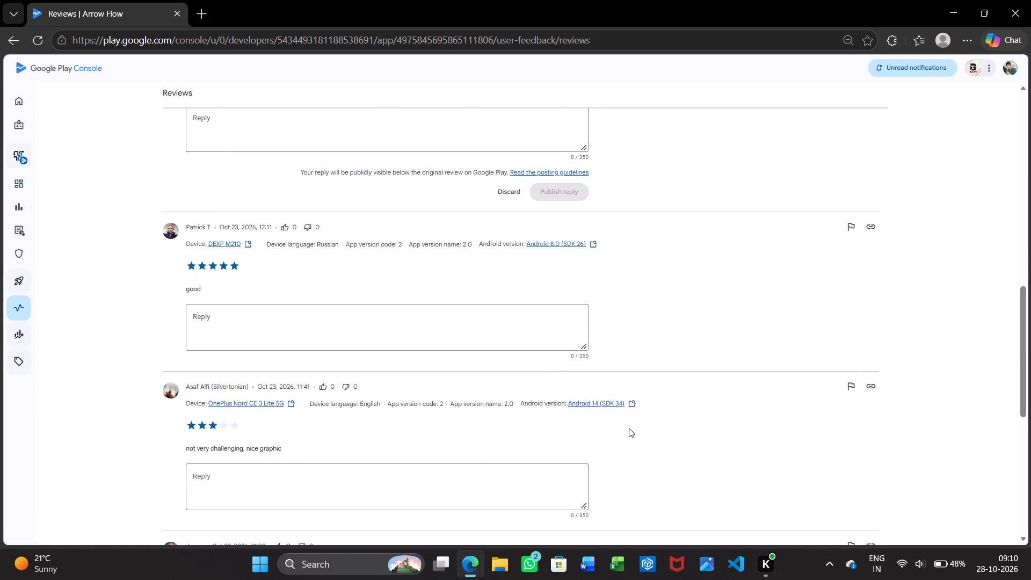
pyautogui.scroll(-1, 629, 428)
pyautogui.click(629, 428)
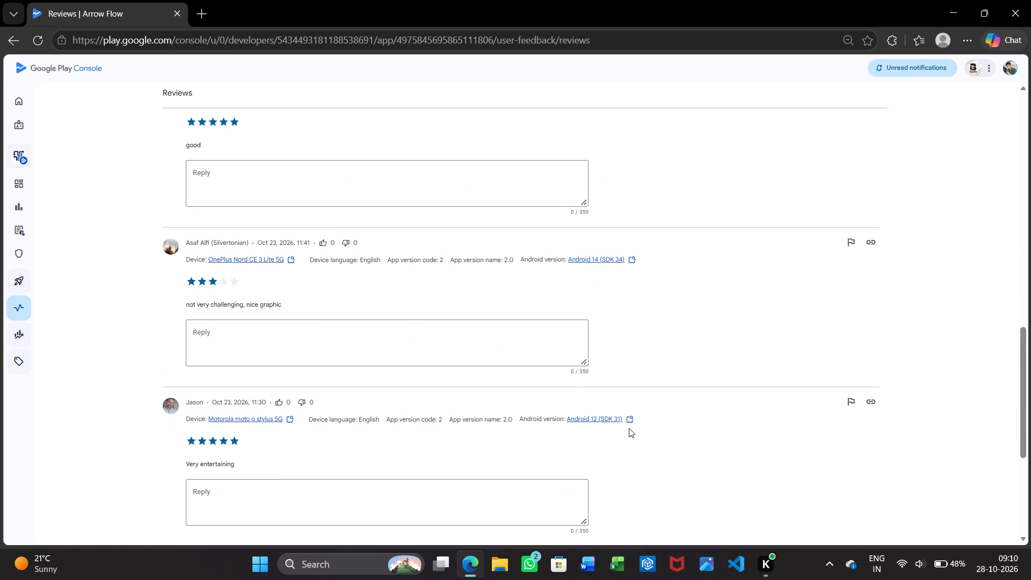
pyautogui.scroll(-1, 629, 428)
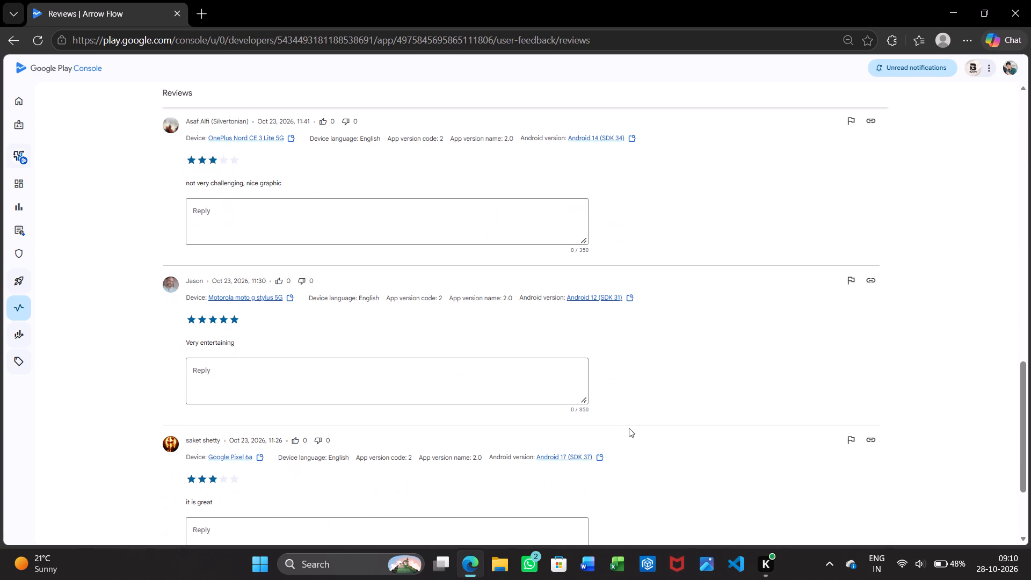
pyautogui.scroll(-1, 629, 428)
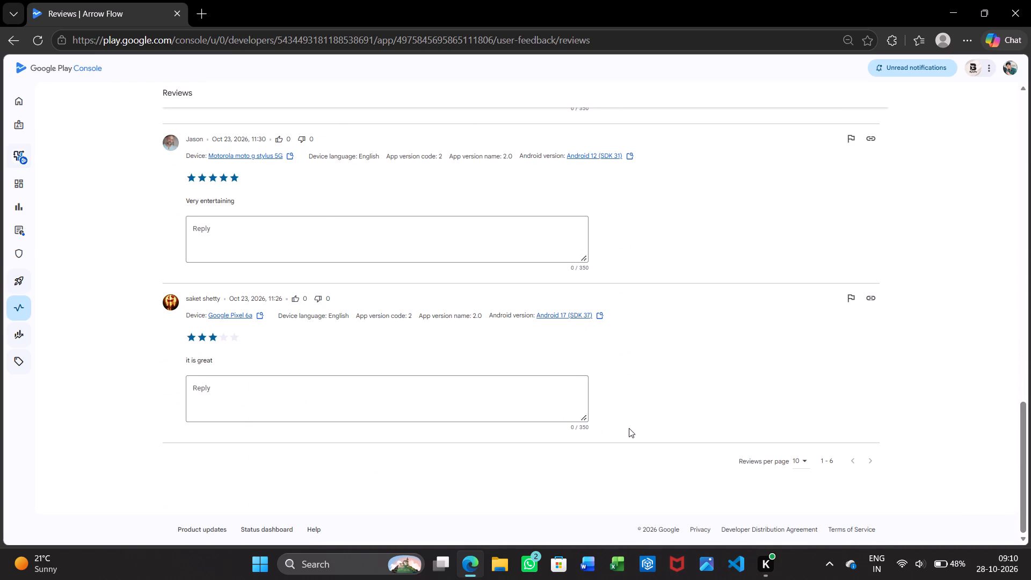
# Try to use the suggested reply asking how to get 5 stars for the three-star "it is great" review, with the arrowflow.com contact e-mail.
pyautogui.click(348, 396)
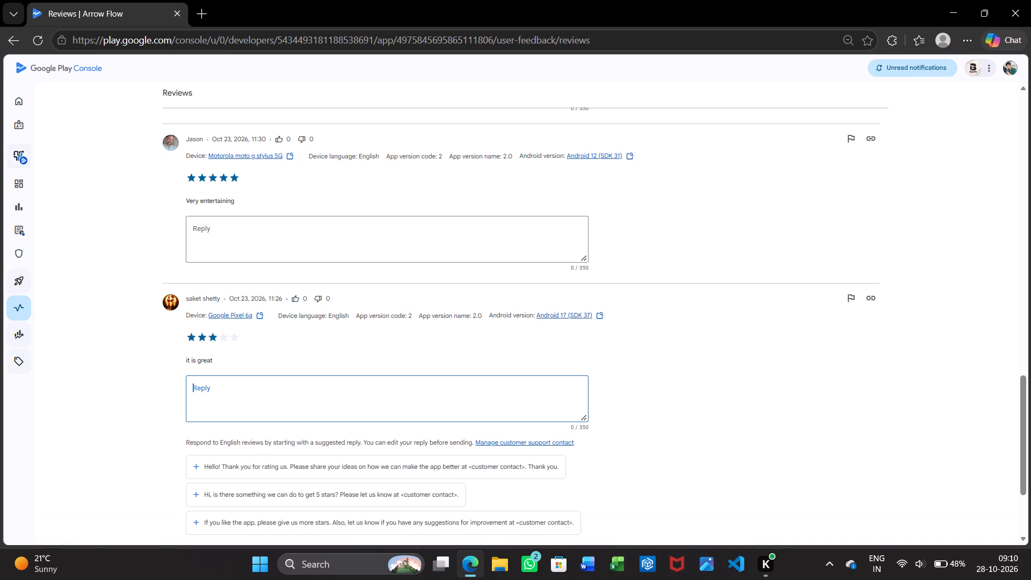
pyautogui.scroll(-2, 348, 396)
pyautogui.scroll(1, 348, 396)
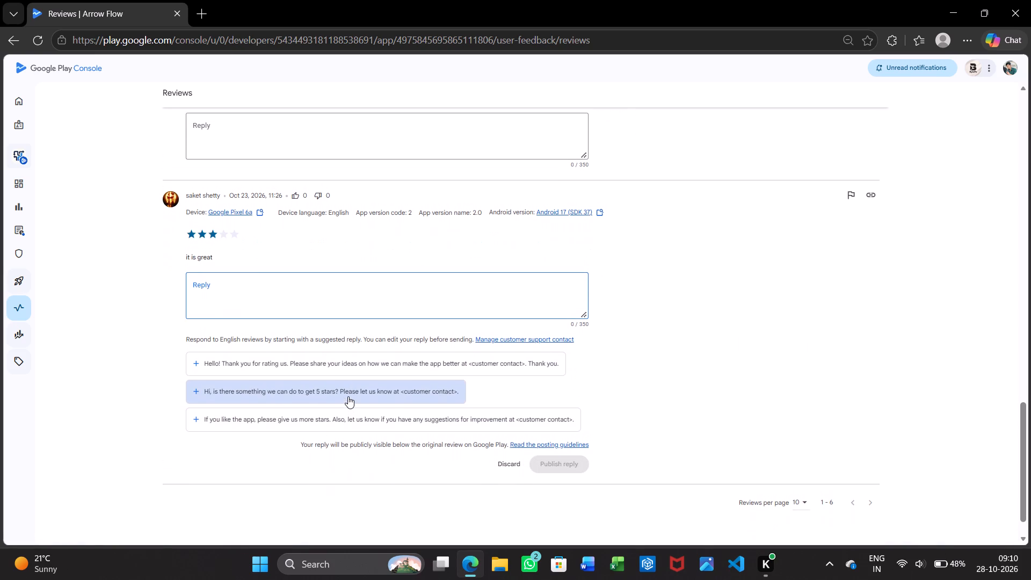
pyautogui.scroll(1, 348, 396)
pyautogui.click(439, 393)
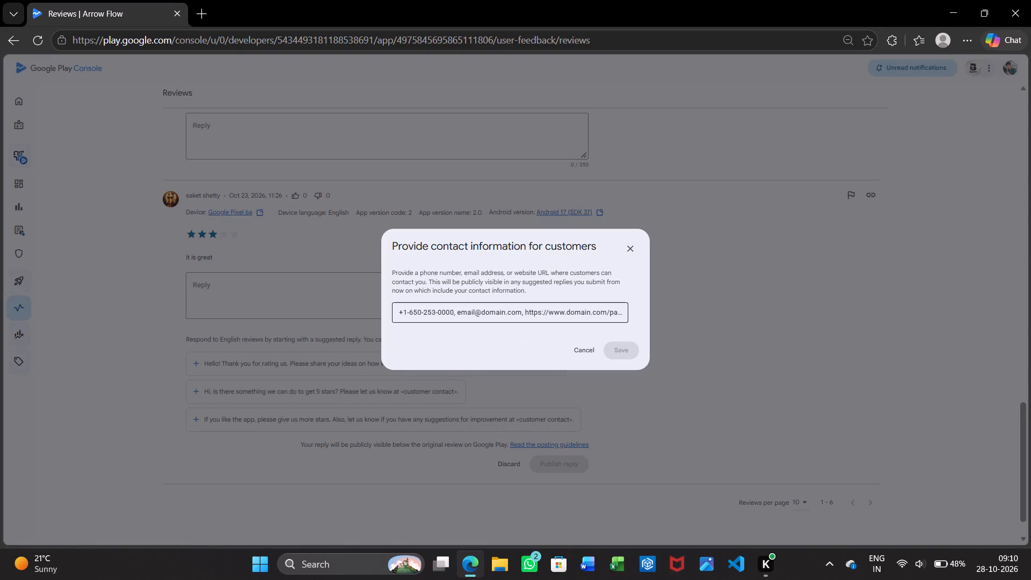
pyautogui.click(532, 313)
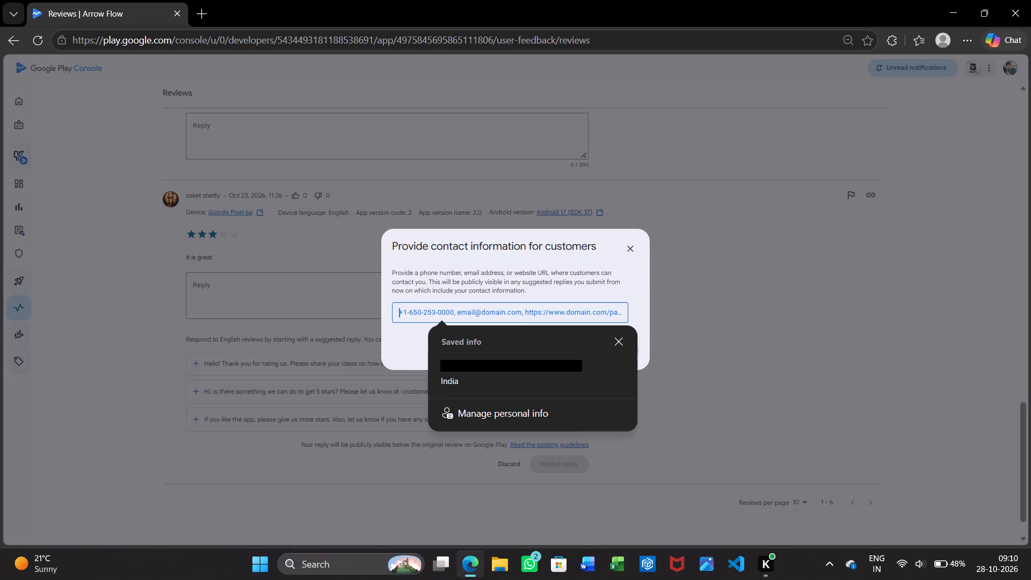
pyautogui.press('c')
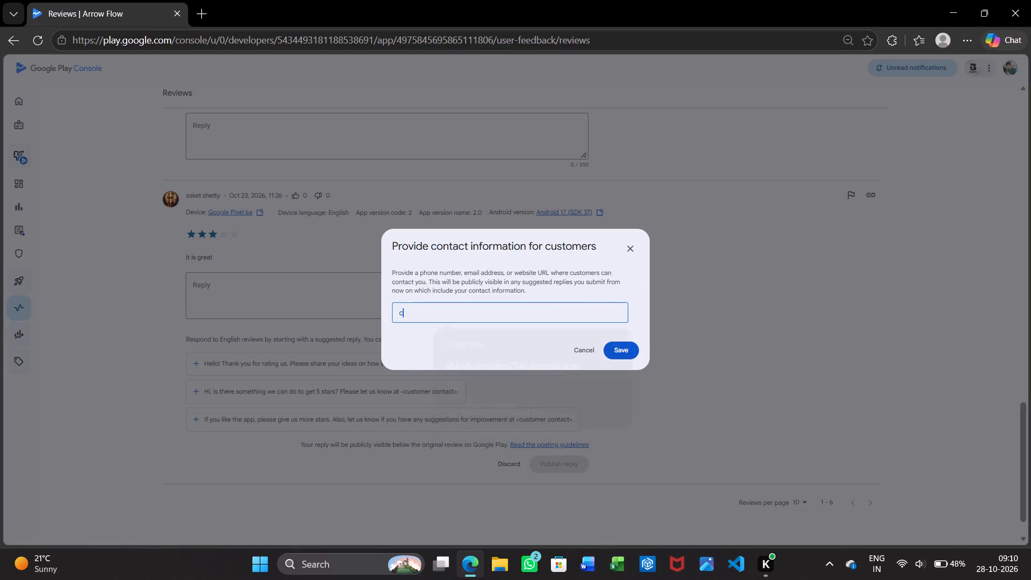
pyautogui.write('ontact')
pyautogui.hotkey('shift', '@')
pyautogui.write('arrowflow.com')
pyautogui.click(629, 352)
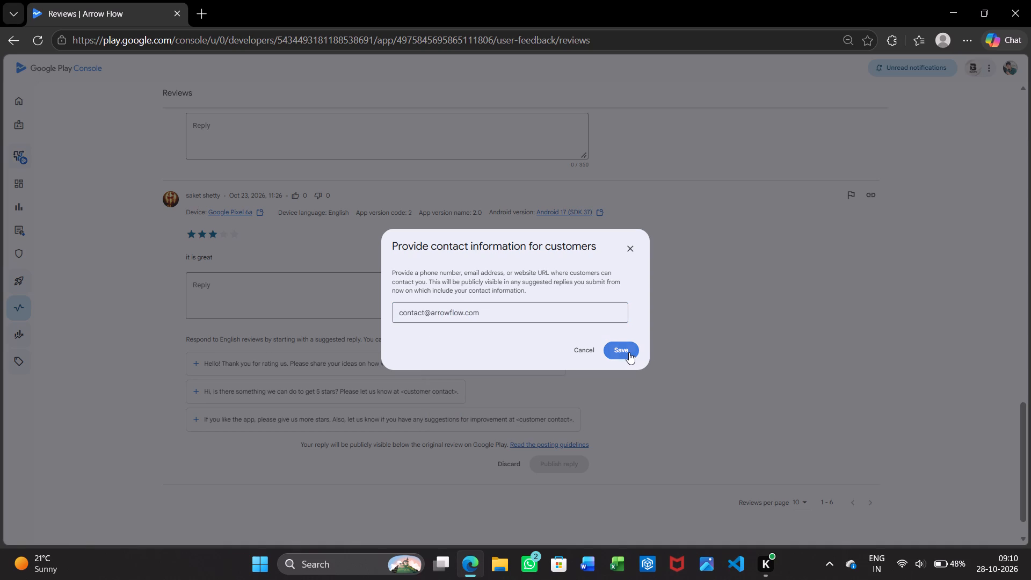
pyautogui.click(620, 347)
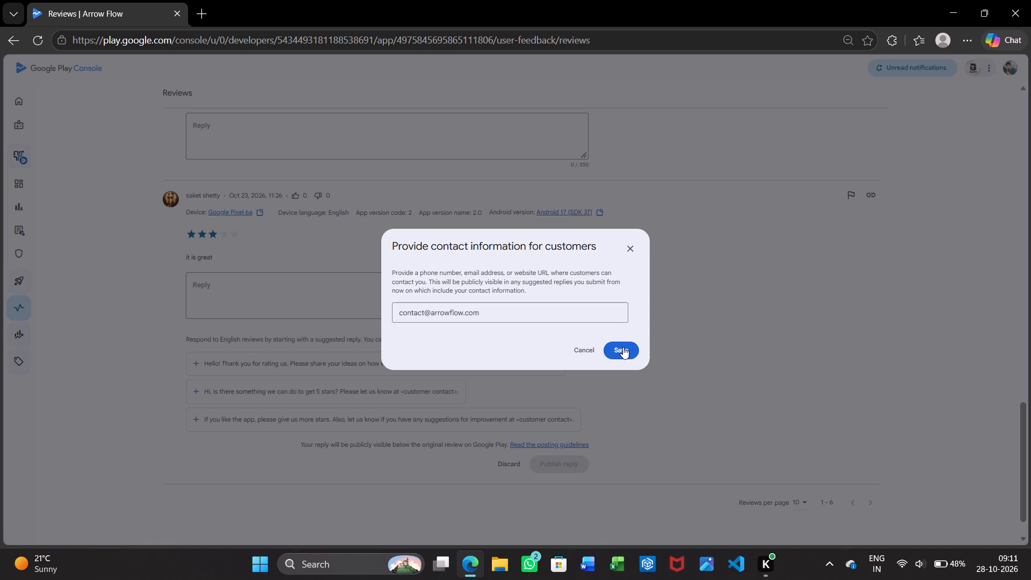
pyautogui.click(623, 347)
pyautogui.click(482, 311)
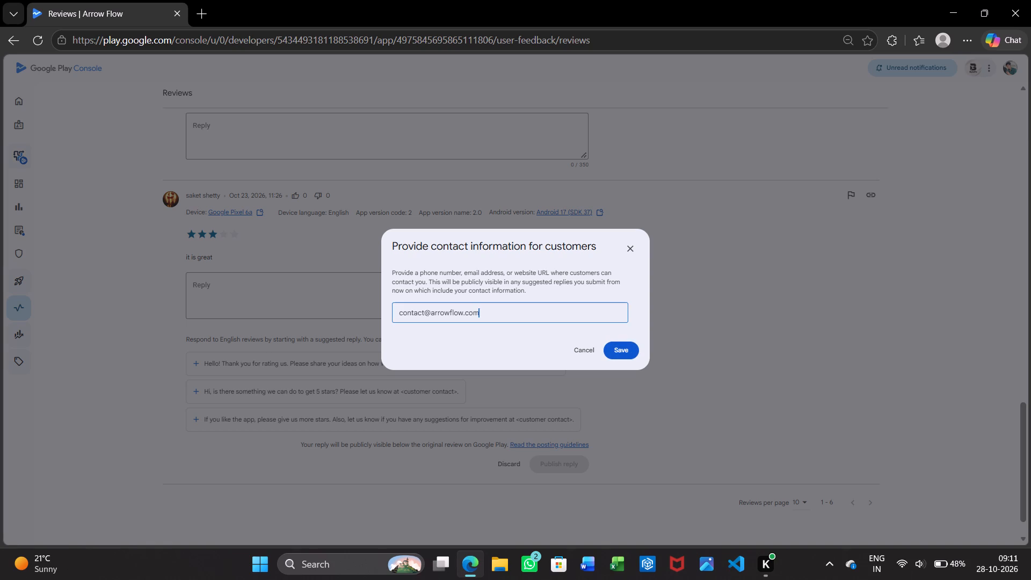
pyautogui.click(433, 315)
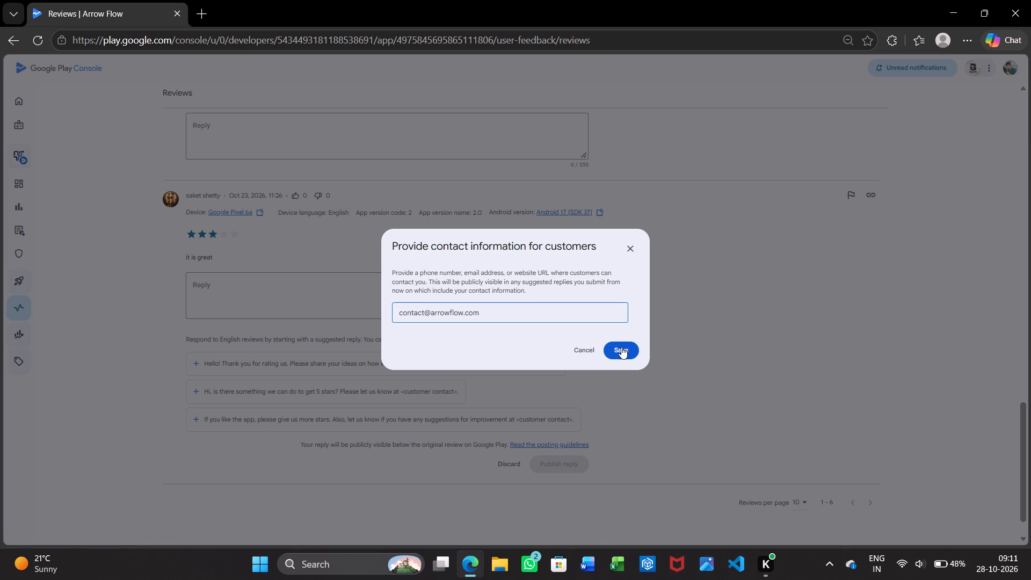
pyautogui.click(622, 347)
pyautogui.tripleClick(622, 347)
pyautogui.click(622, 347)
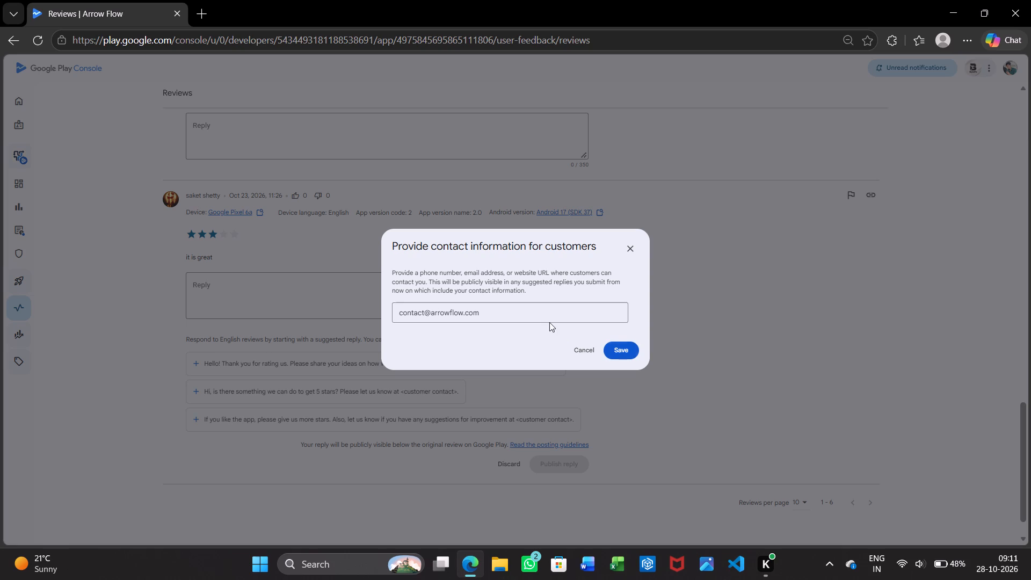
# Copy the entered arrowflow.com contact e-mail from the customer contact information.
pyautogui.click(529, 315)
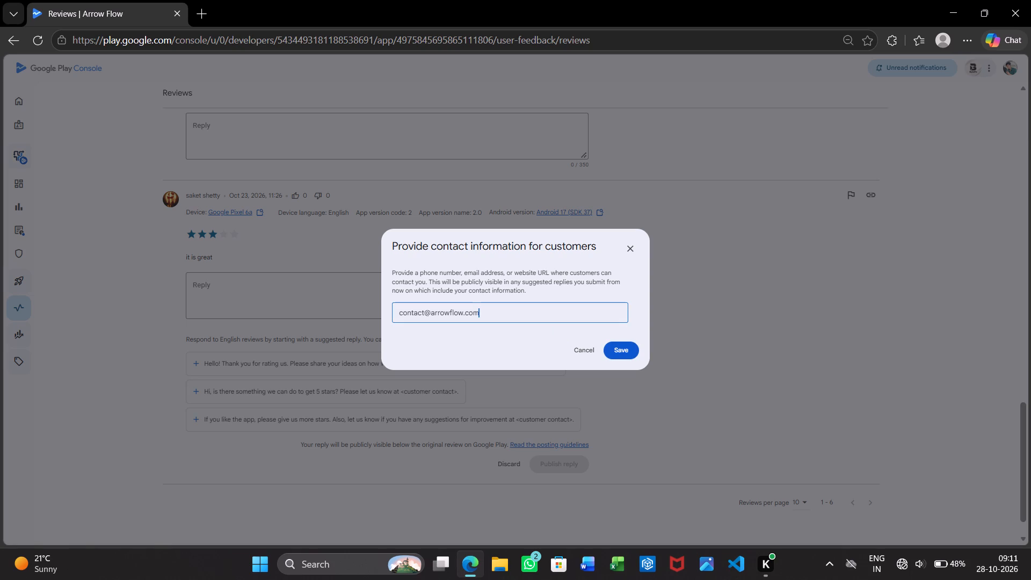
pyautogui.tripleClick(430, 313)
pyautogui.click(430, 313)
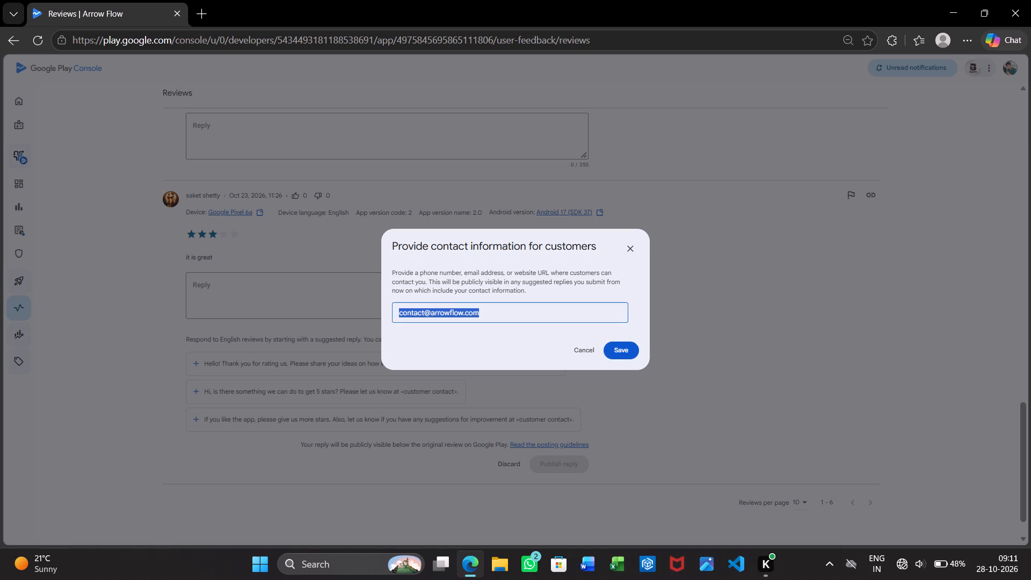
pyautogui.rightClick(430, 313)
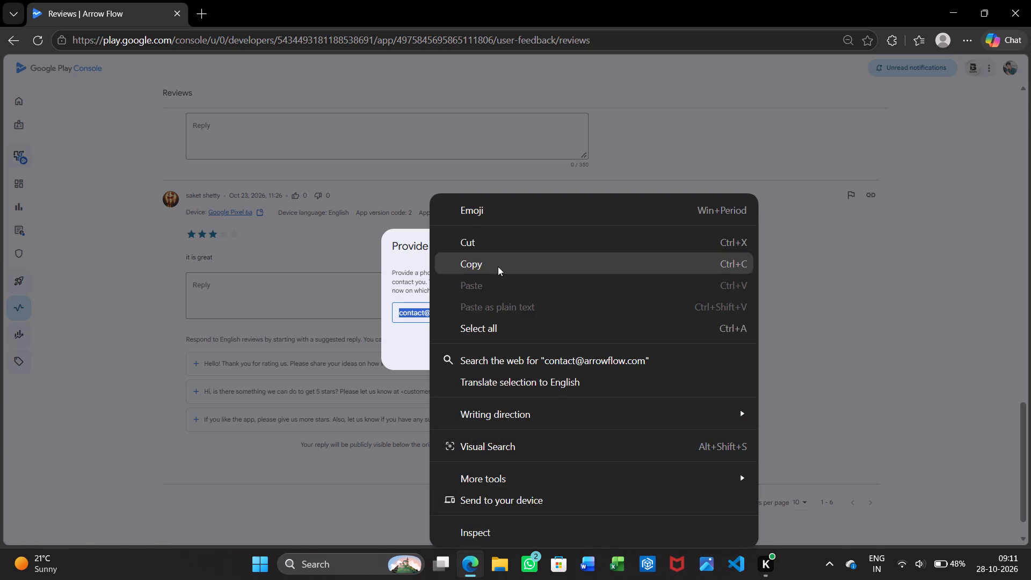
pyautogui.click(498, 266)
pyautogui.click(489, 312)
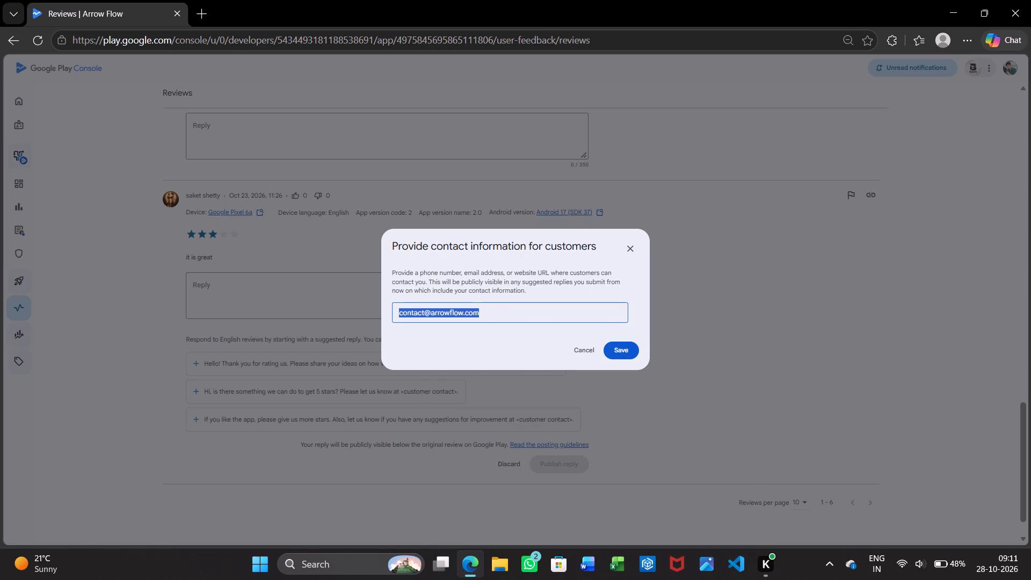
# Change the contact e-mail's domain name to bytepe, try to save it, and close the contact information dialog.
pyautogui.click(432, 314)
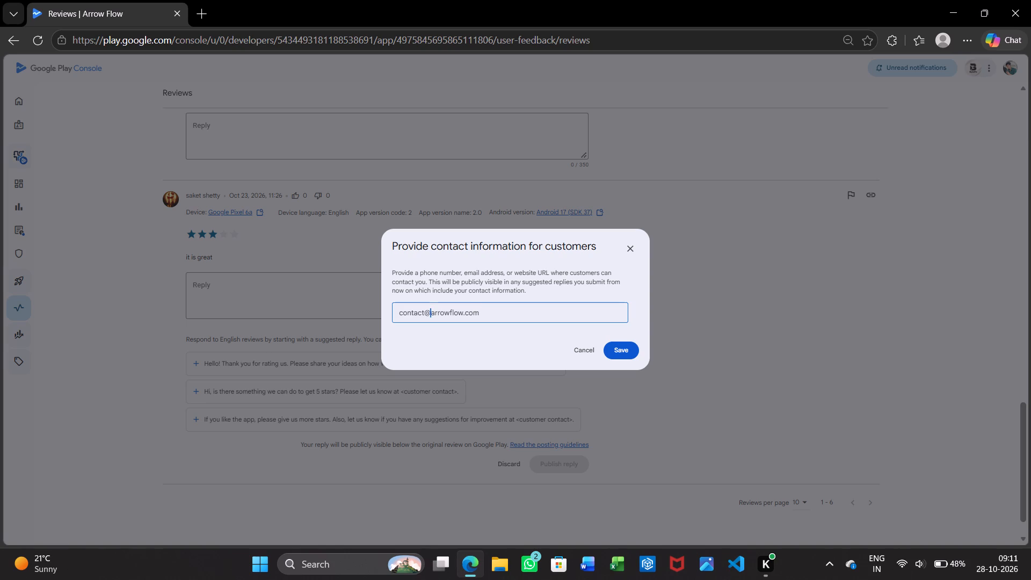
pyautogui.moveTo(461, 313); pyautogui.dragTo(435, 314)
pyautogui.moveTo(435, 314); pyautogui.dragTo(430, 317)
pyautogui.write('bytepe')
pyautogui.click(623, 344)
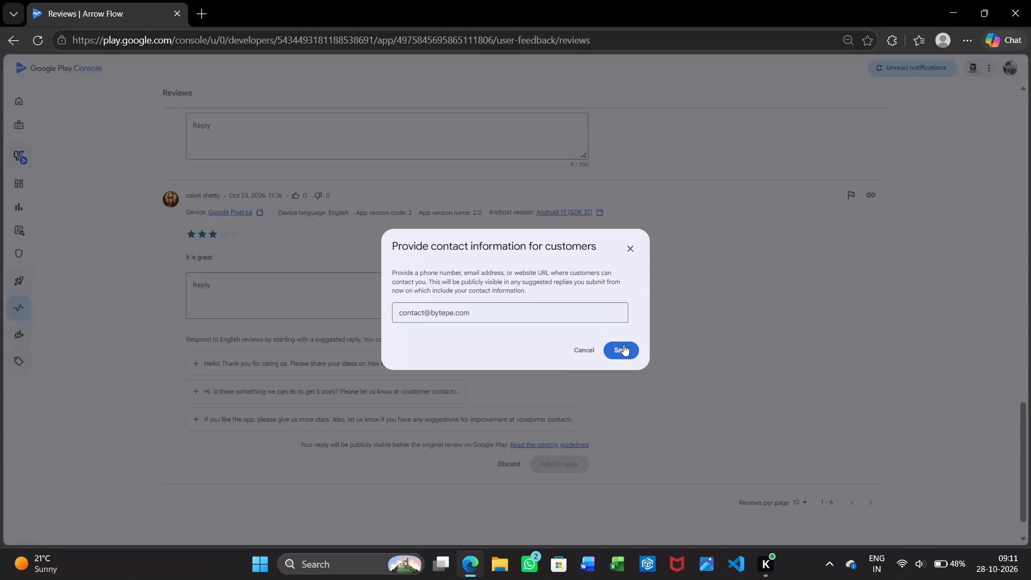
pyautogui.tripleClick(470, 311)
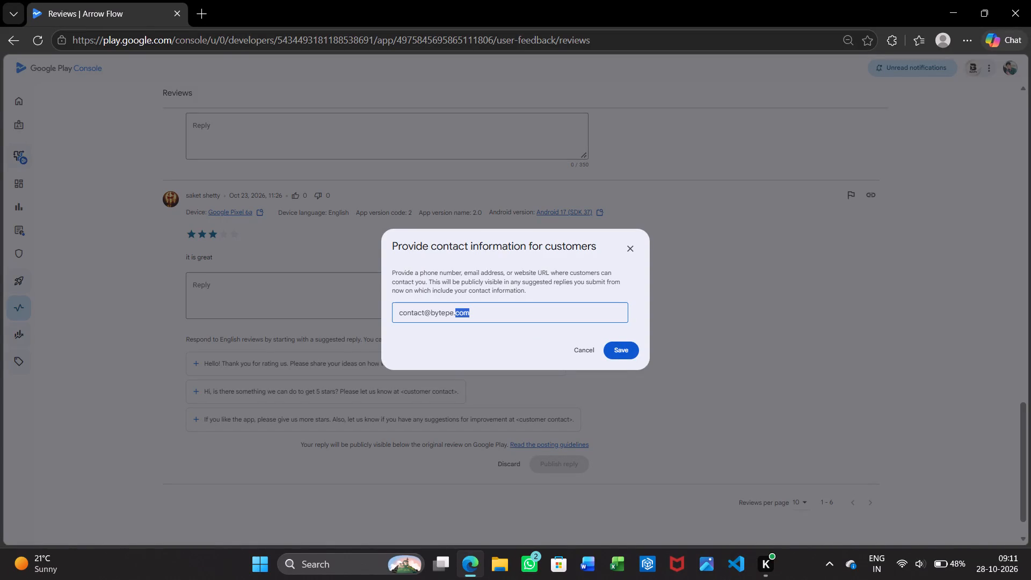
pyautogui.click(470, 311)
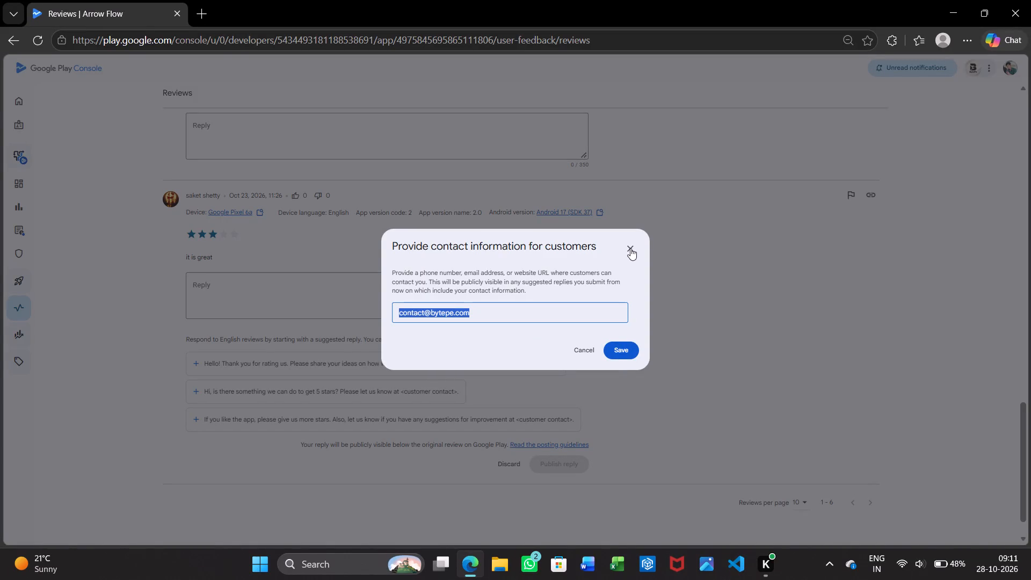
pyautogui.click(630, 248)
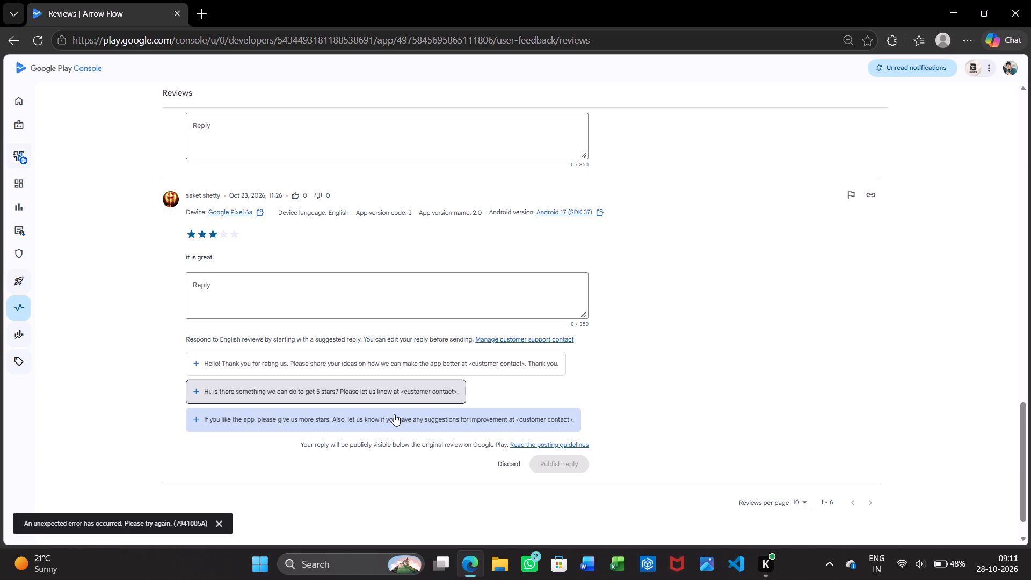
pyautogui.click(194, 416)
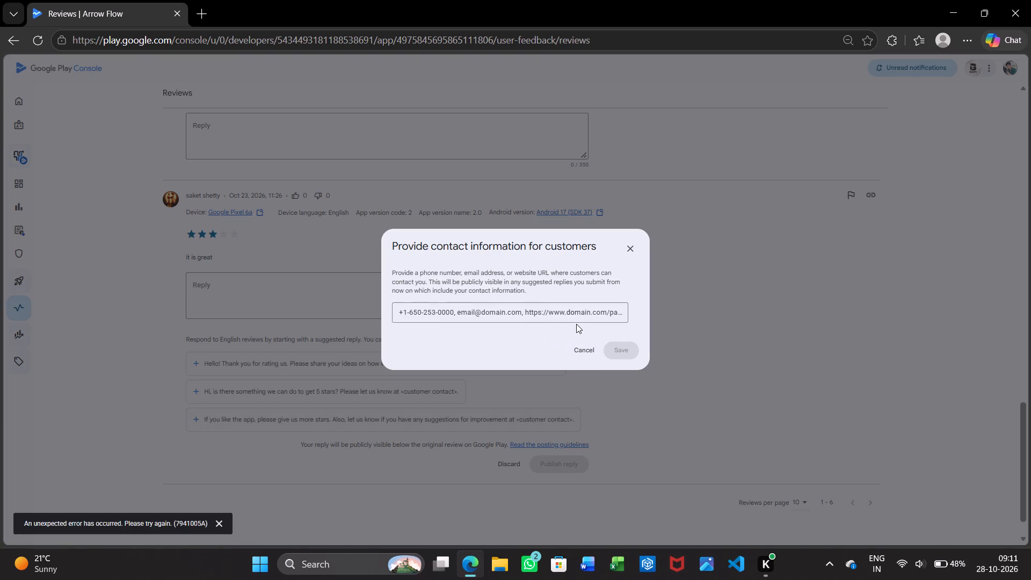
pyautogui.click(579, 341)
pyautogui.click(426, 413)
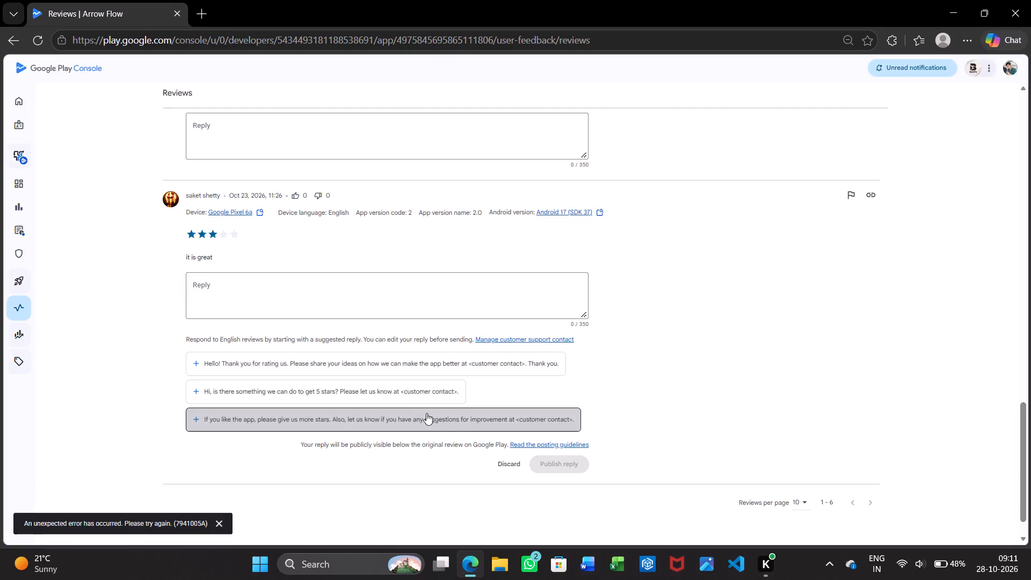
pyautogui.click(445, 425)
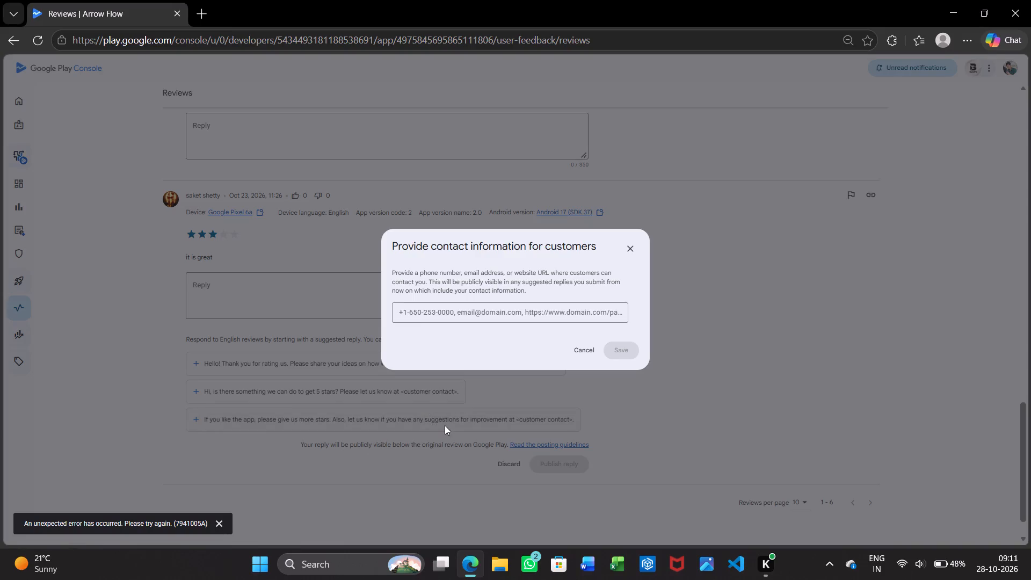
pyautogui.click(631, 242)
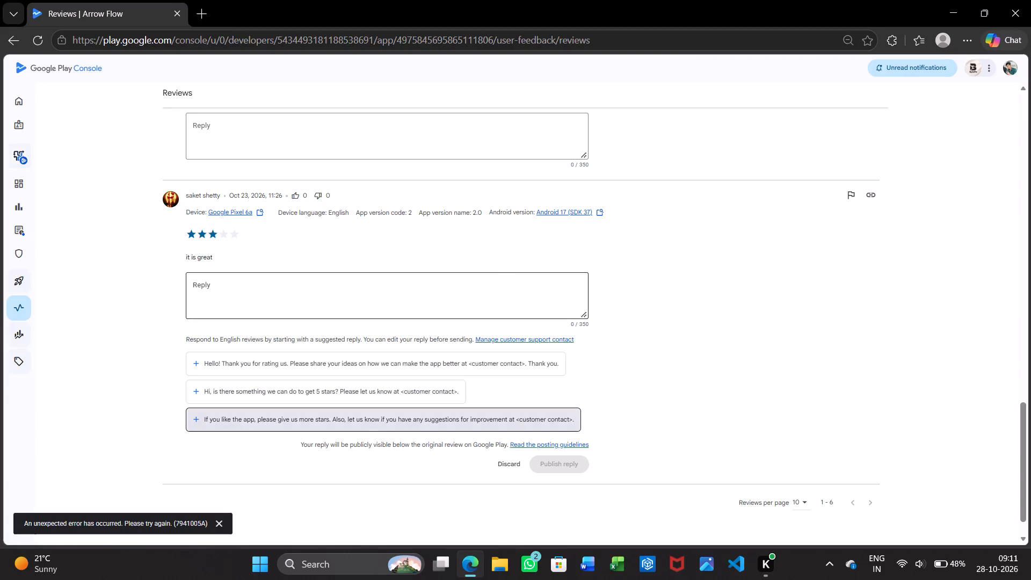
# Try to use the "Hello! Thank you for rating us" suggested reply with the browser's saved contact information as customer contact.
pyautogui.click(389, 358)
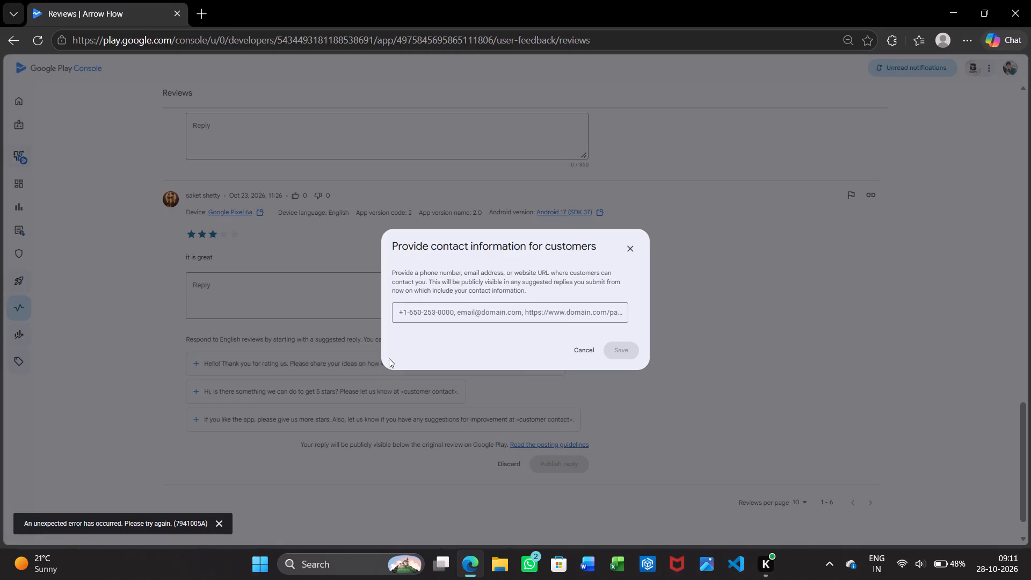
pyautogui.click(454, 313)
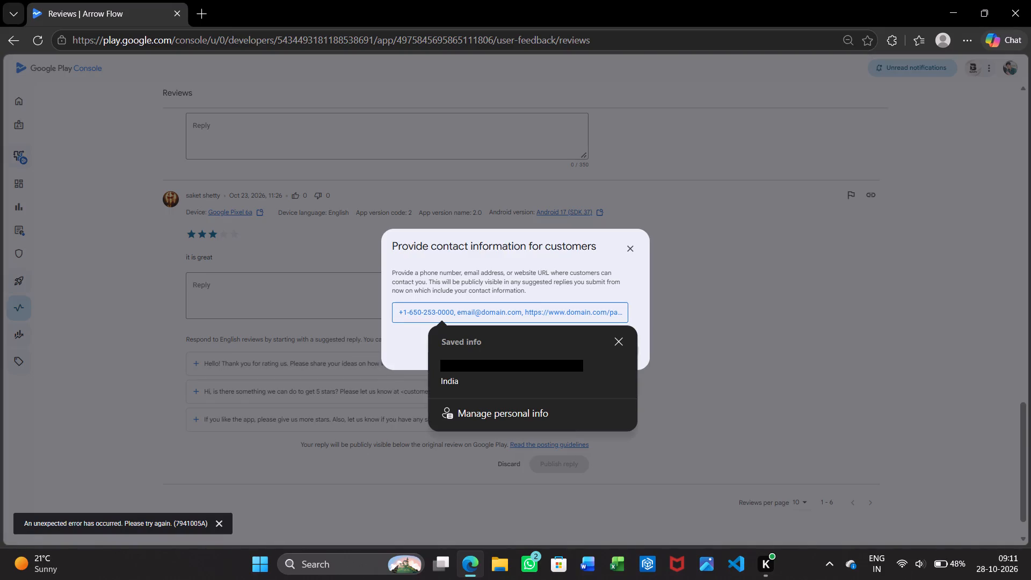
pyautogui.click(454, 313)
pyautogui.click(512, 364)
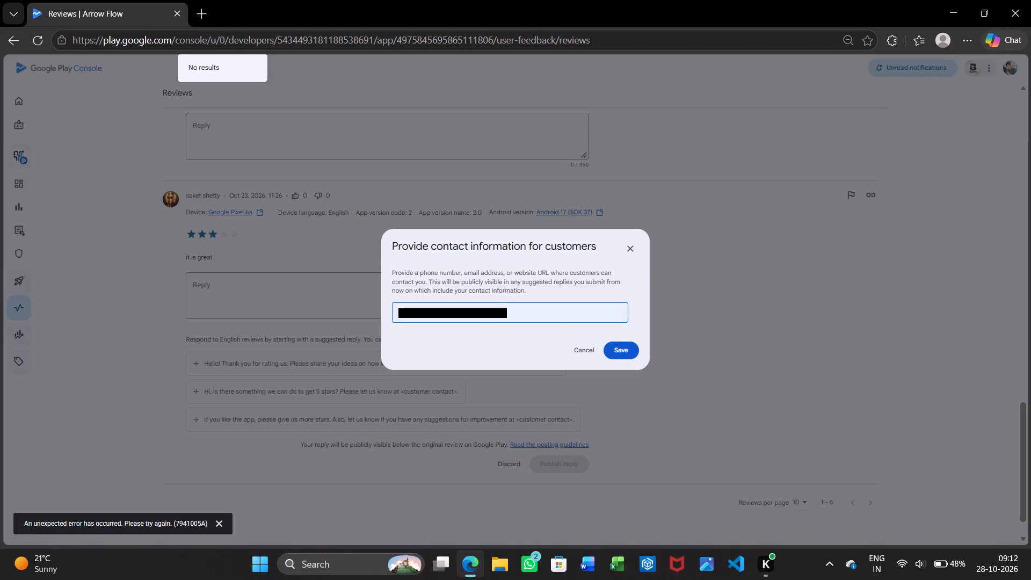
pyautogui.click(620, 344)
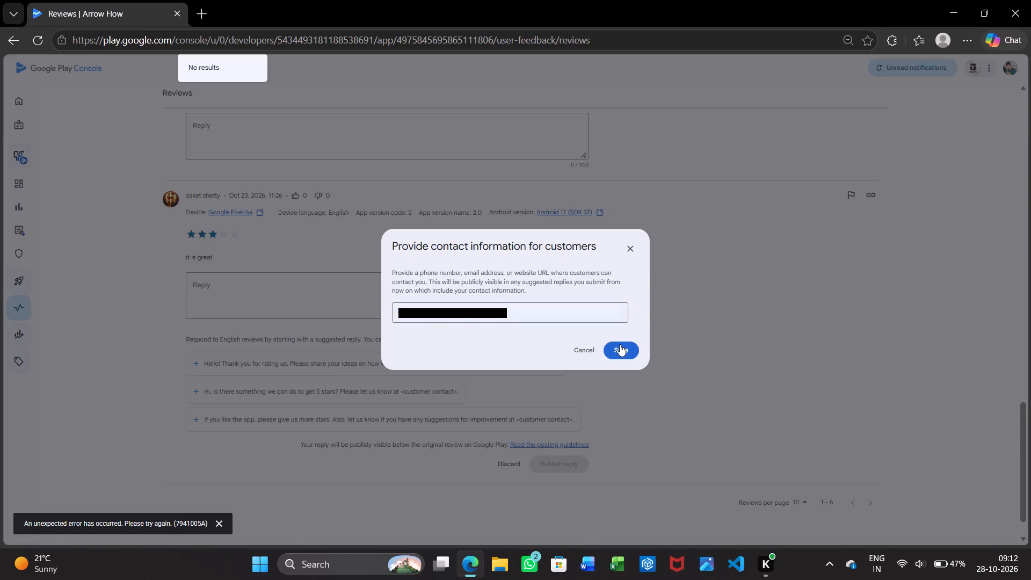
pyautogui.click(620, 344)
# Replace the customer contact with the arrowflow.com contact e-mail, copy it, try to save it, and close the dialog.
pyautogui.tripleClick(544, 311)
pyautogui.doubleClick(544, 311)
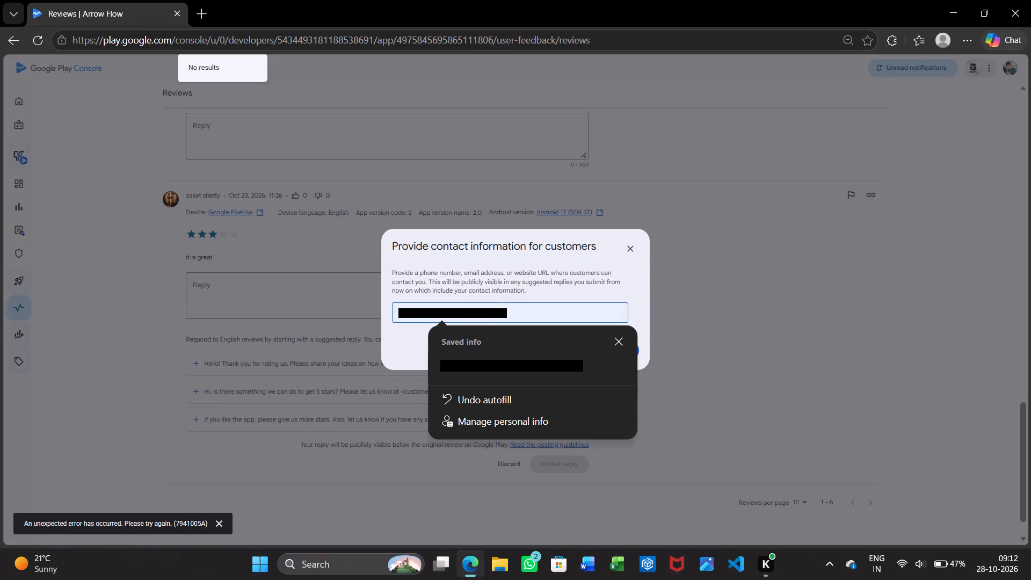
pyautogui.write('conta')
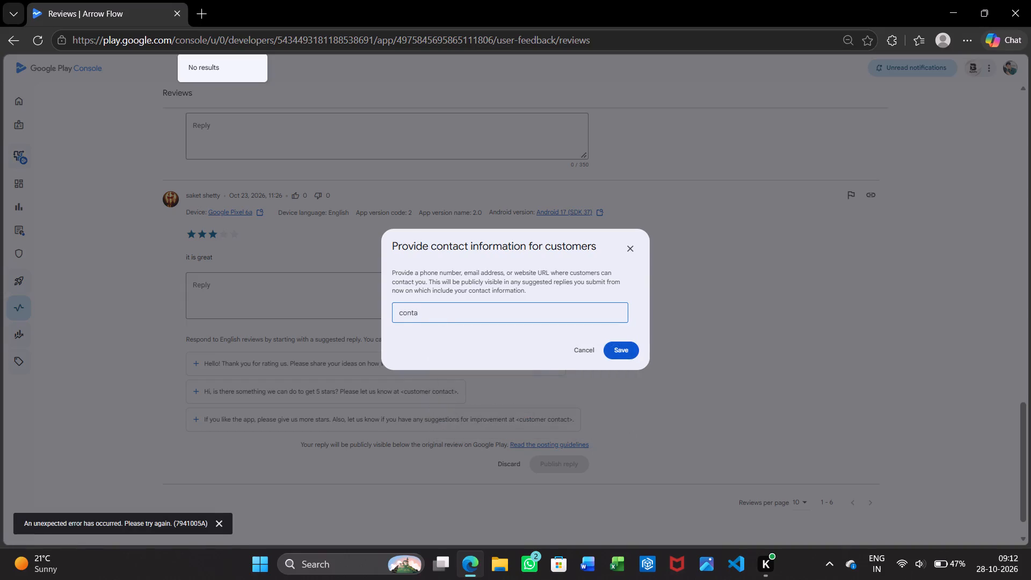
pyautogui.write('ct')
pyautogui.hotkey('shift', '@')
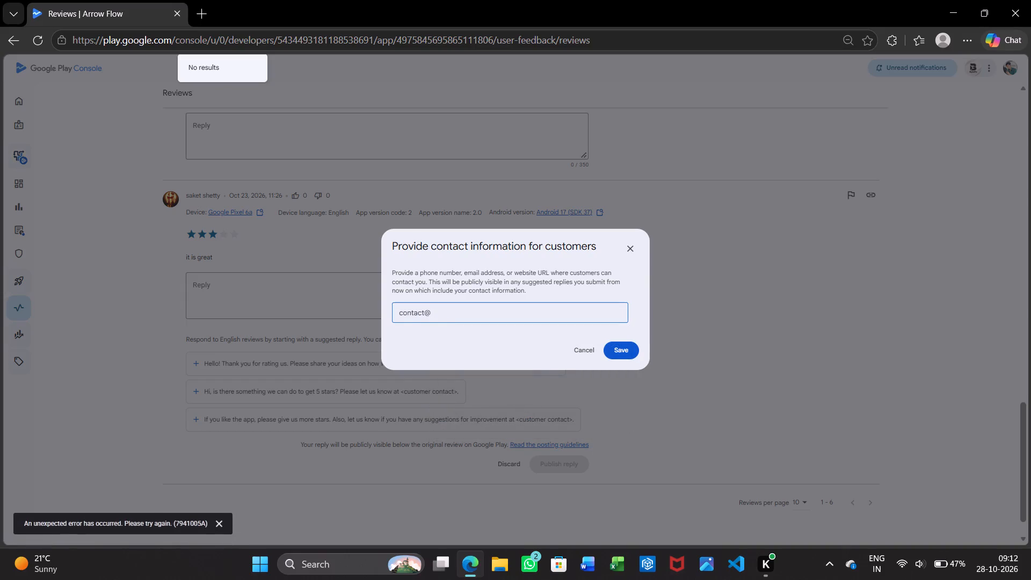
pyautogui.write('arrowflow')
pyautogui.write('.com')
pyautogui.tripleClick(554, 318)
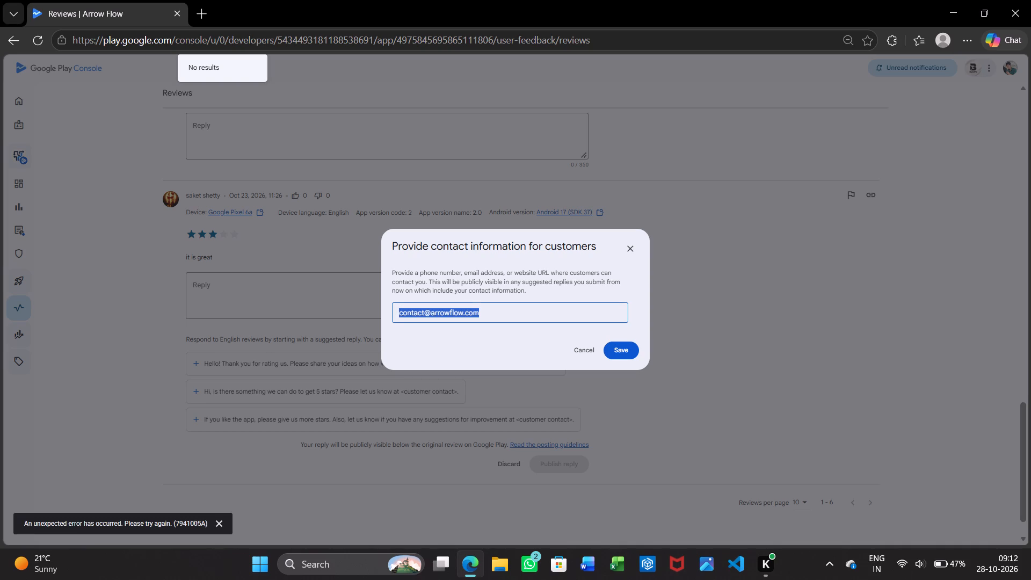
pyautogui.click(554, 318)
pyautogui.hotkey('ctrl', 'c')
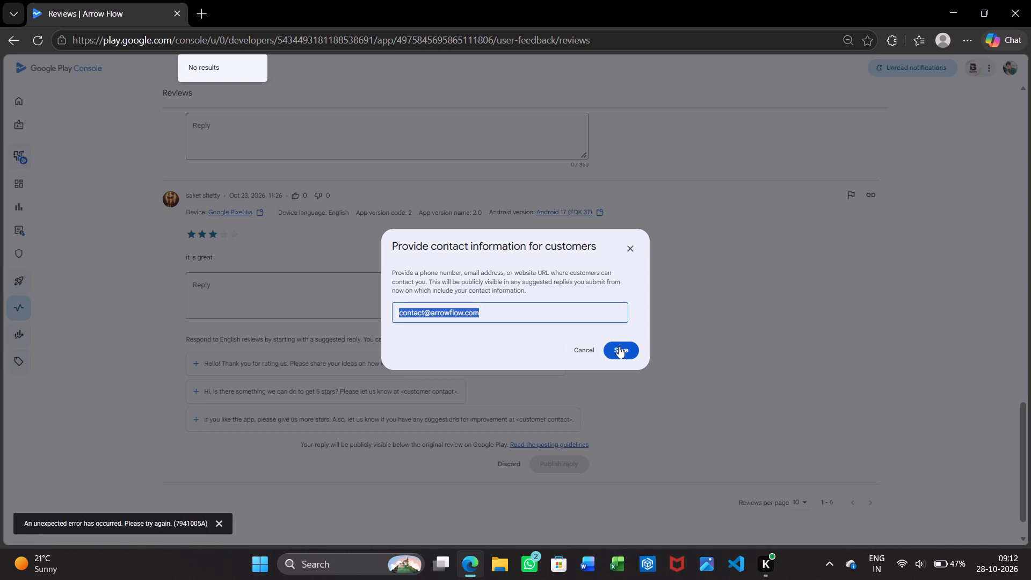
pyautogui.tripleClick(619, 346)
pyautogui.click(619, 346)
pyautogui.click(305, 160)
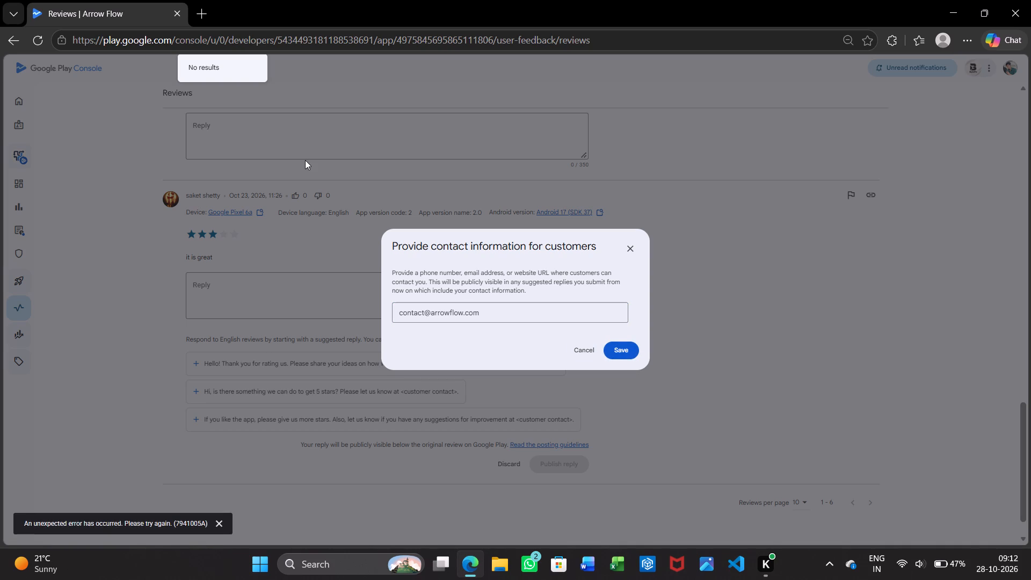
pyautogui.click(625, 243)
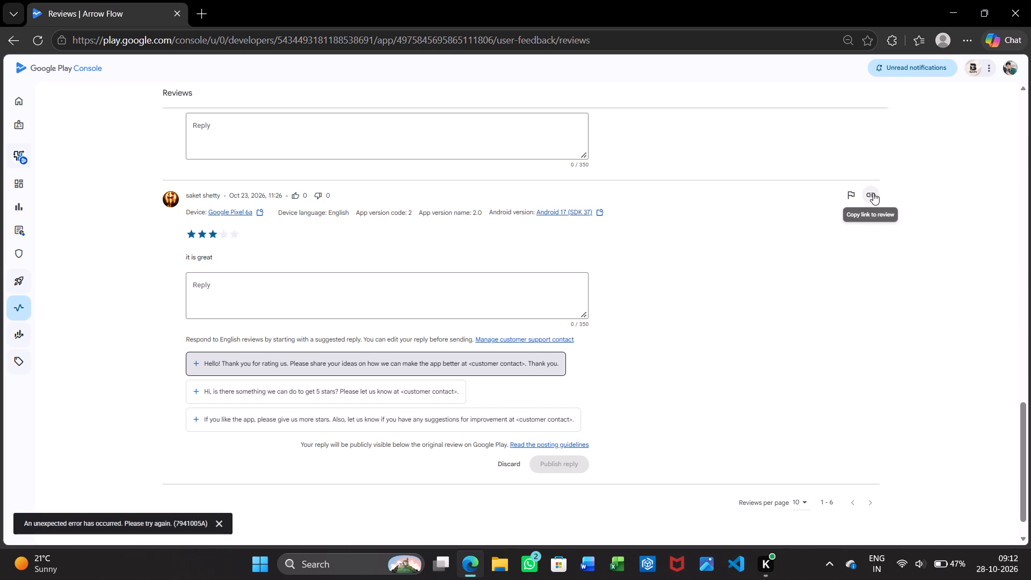
# Copy the "Hello! Thank you for rating us" suggested reply's wording up to the customer contact placeholder, and close the contact information dialog.
pyautogui.click(314, 303)
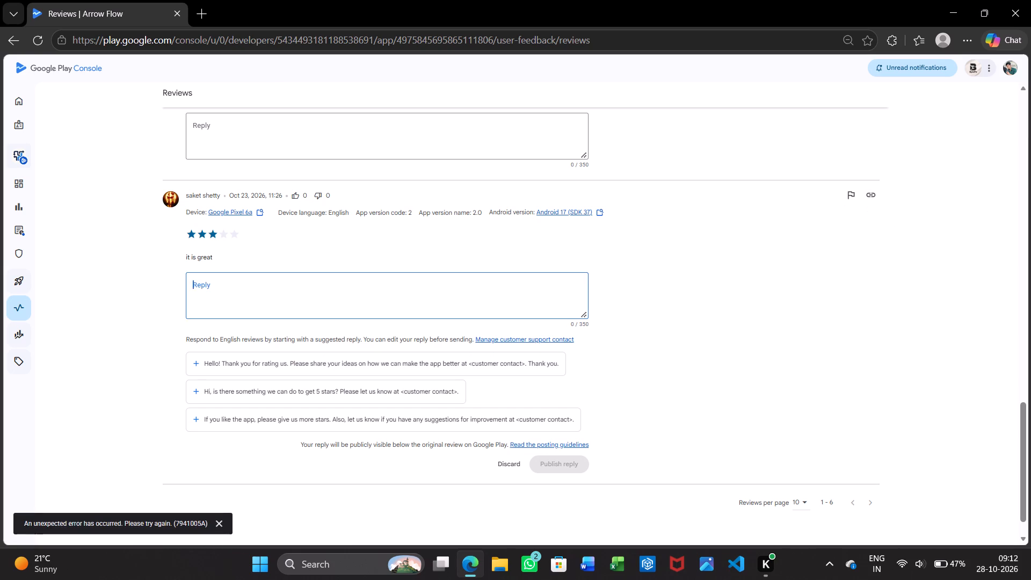
pyautogui.moveTo(204, 364); pyautogui.dragTo(255, 362)
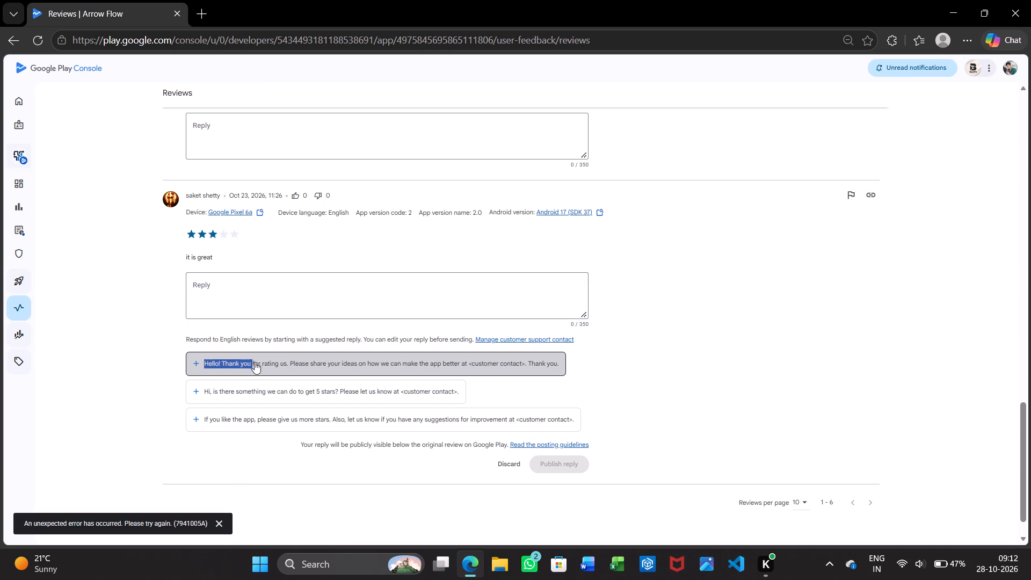
pyautogui.moveTo(255, 362); pyautogui.dragTo(325, 362)
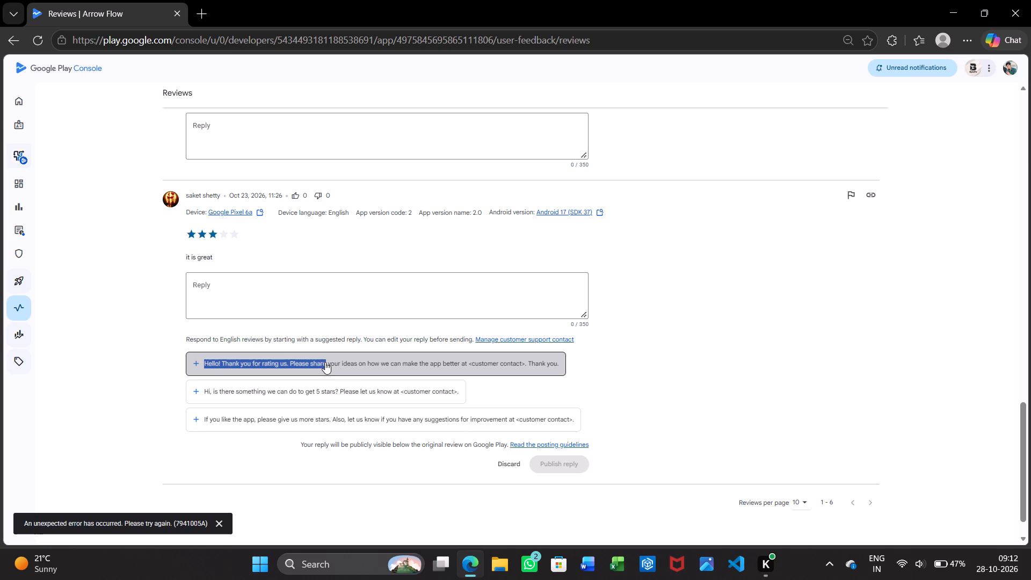
pyautogui.moveTo(325, 362); pyautogui.dragTo(512, 371)
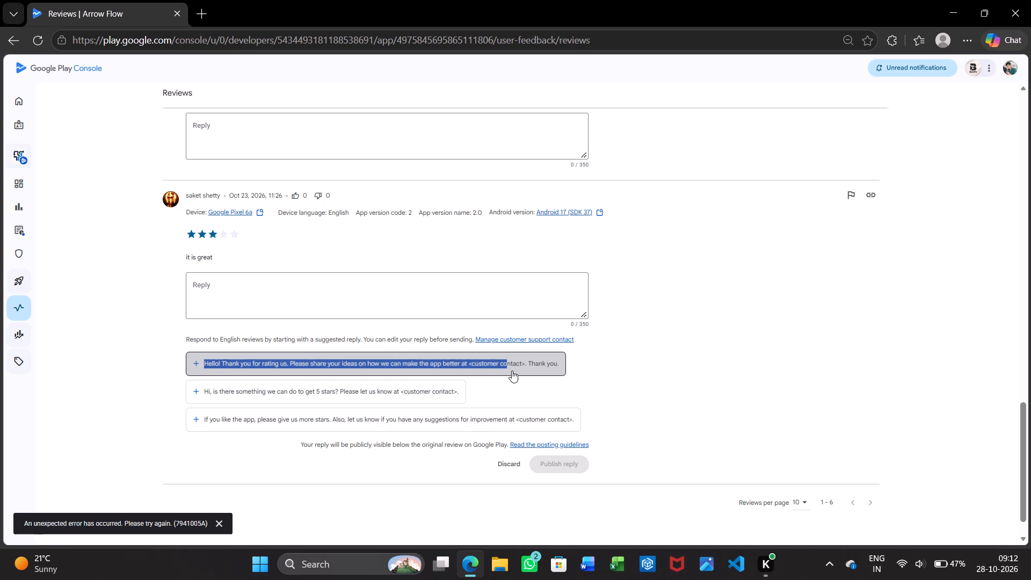
pyautogui.moveTo(512, 371); pyautogui.dragTo(459, 366)
pyautogui.moveTo(459, 366); pyautogui.dragTo(460, 366)
pyautogui.click(485, 315)
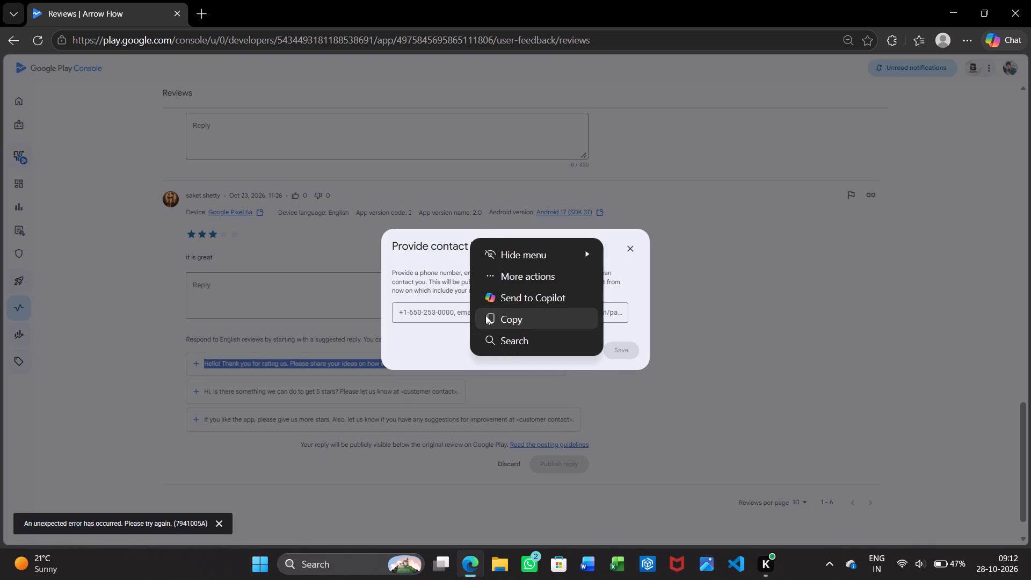
pyautogui.click(301, 282)
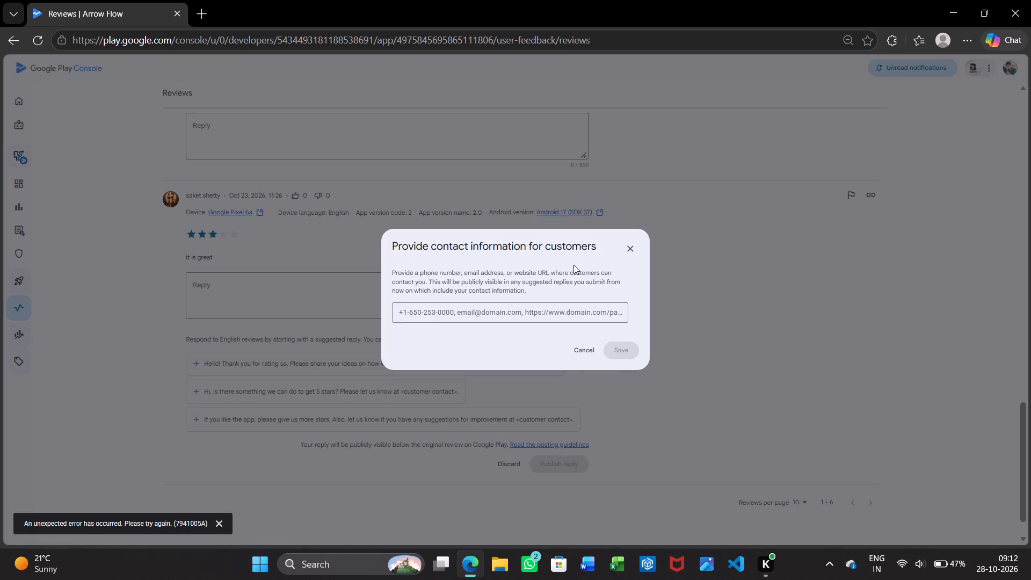
pyautogui.click(635, 249)
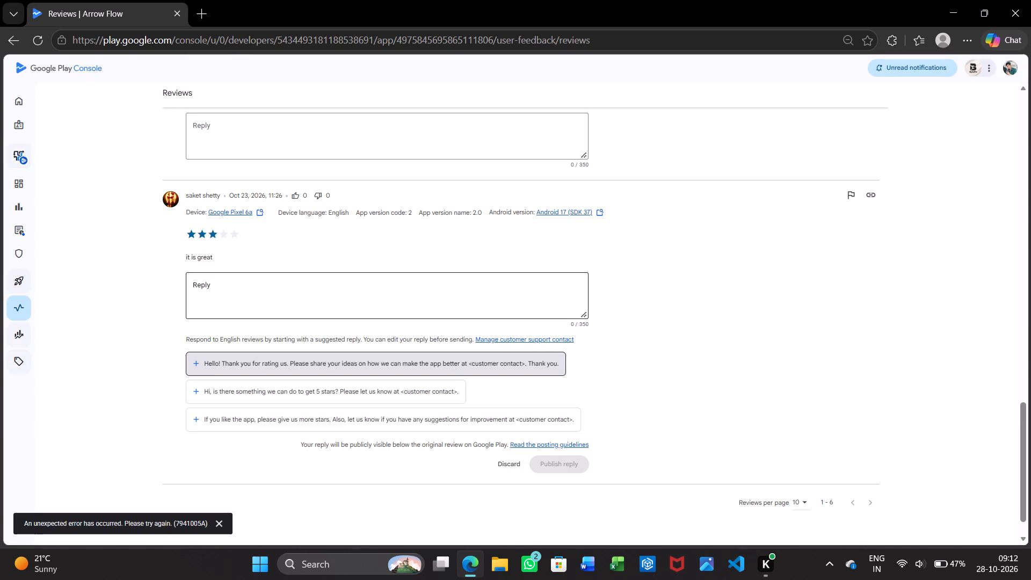
# Draft "Hello! Thank you for rating us. Please share your ideas on how we can make the app better." for the "it is great" review and copy it.
pyautogui.click(418, 295)
pyautogui.hotkey('ctrl', 'v')
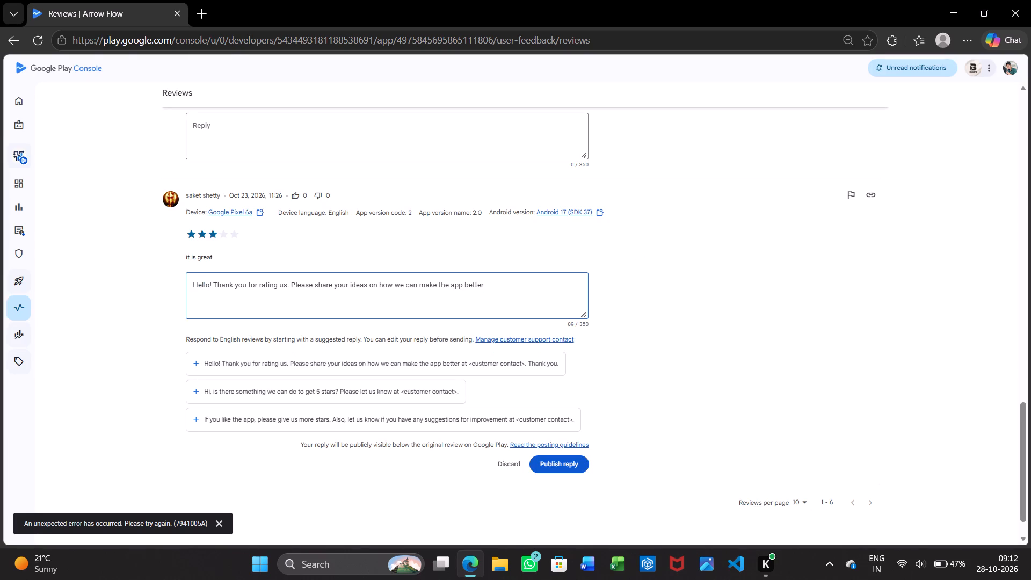
pyautogui.press('.')
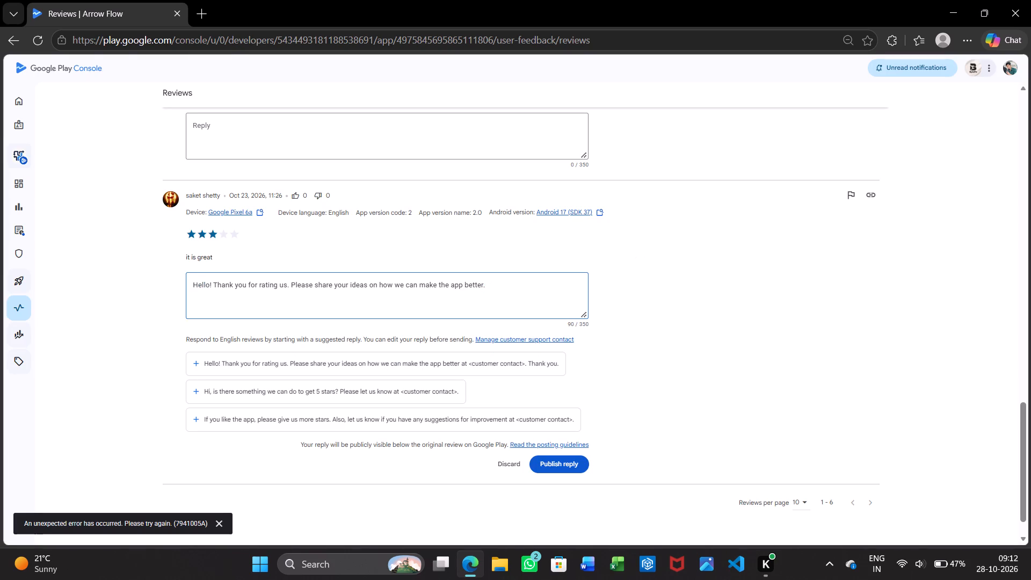
pyautogui.doubleClick(447, 297)
pyautogui.tripleClick(447, 297)
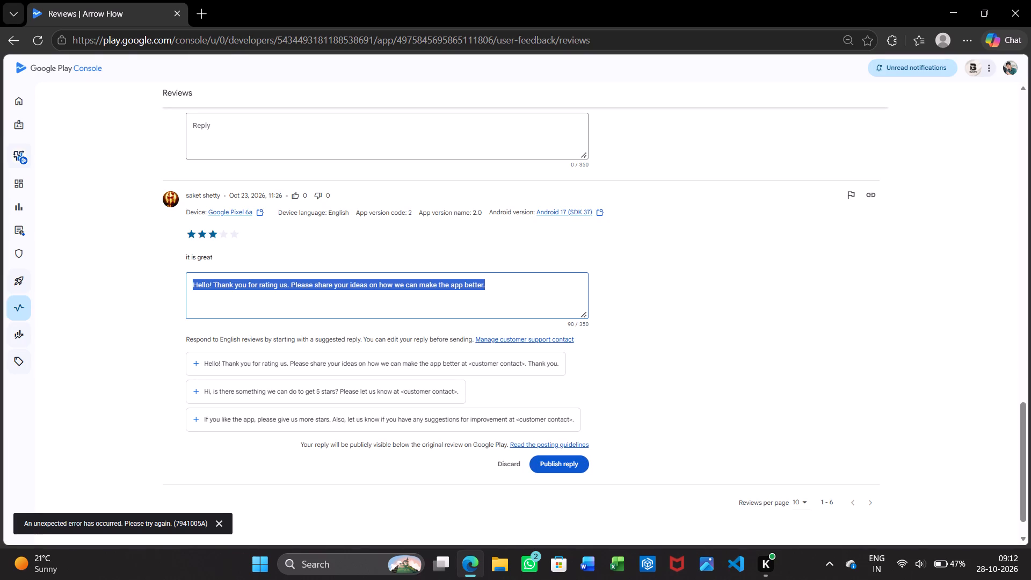
pyautogui.hotkey('ctrl', 'c')
pyautogui.press('Return')
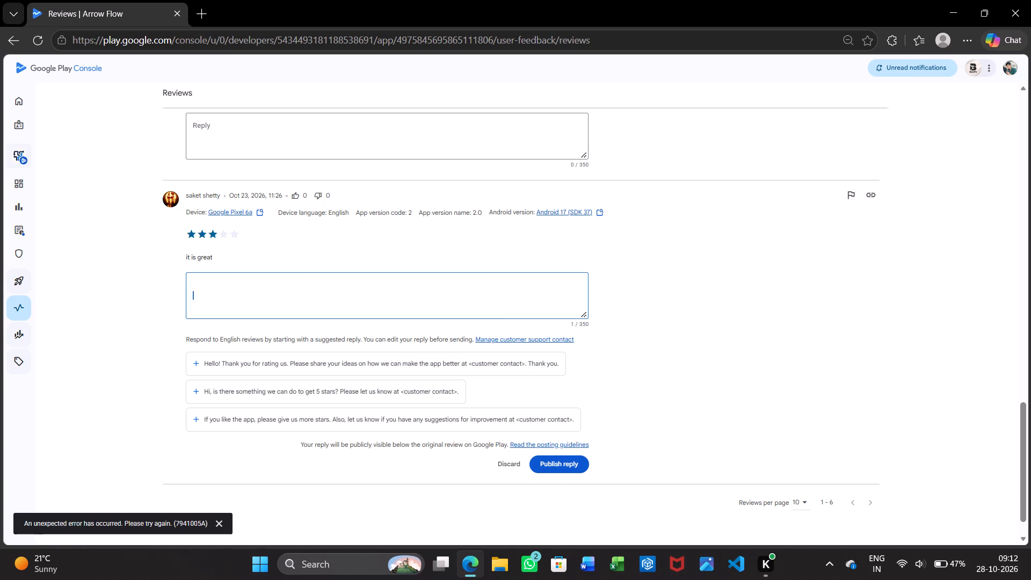
pyautogui.press('BackSpace')
pyautogui.press('BackSpace')
pyautogui.press('BackSpace')
pyautogui.press('BackSpace')
pyautogui.hotkey('ctrl', 'v')
# Paste the copied reply into the "Very entertaining", "not very challenging, nice graphic" and "good" reviews' reply boxes.
pyautogui.scroll(1, 502, 292)
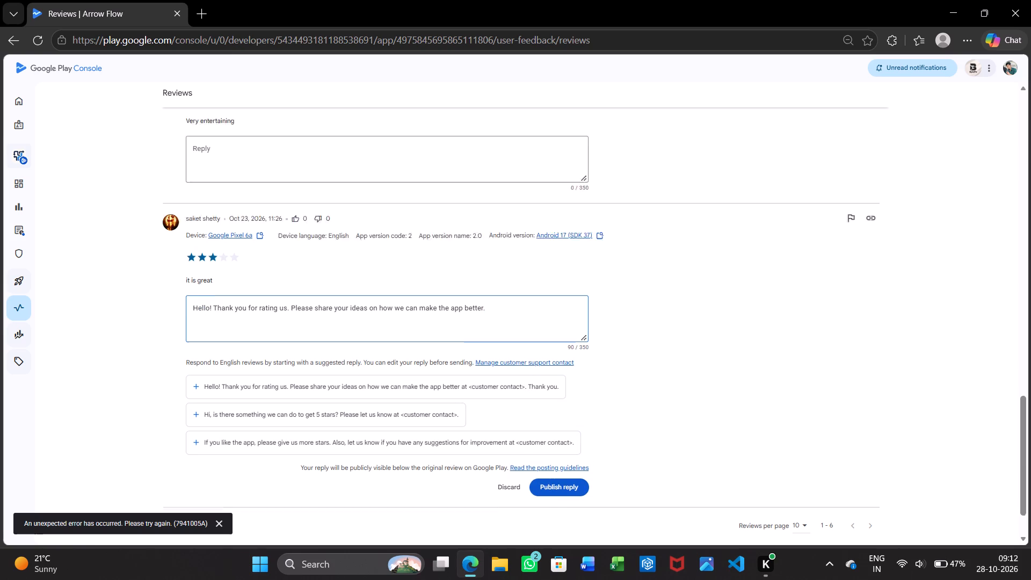
pyautogui.scroll(1, 502, 292)
pyautogui.click(427, 323)
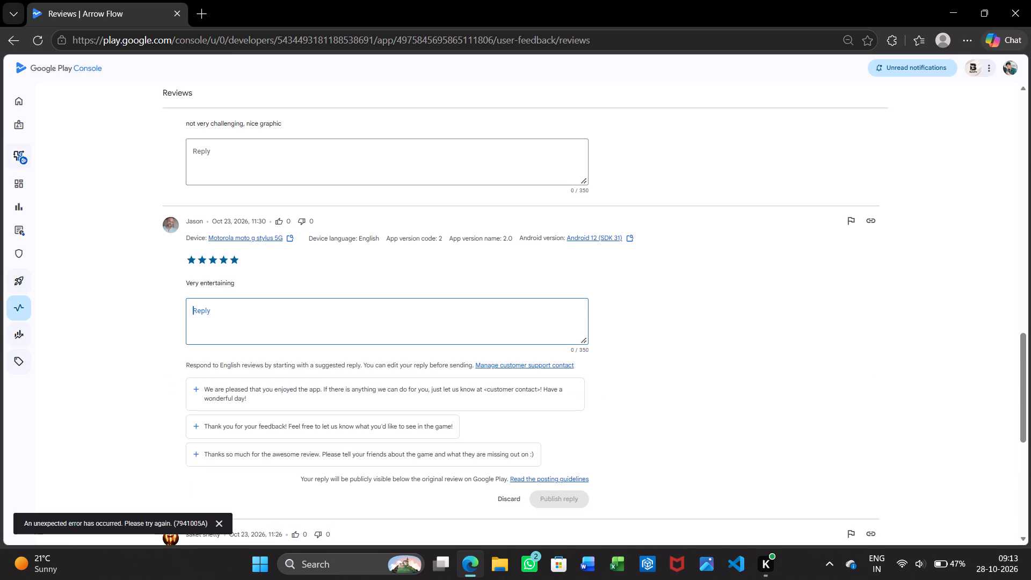
pyautogui.hotkey('ctrl', 'v')
pyautogui.scroll(2, 427, 323)
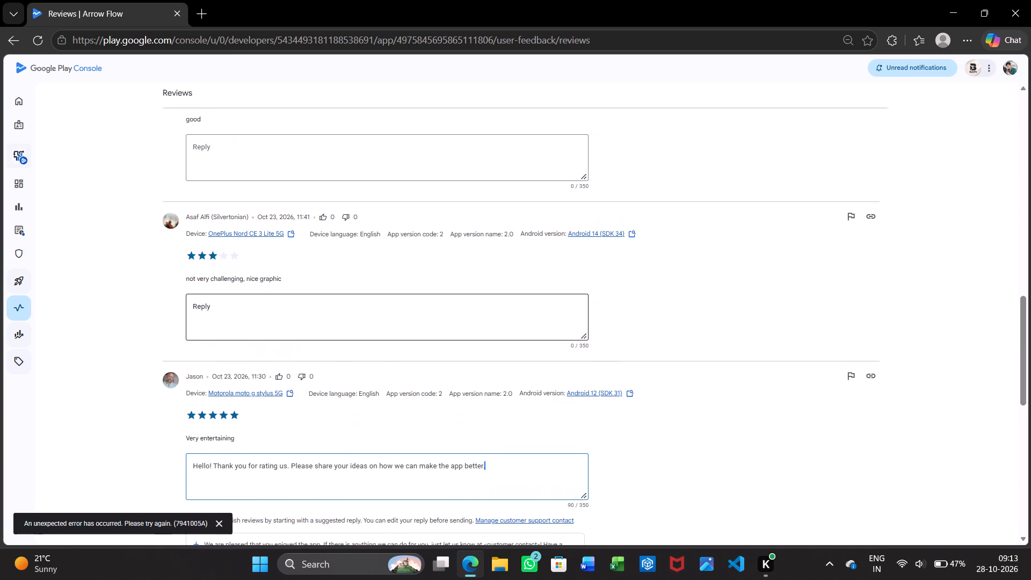
pyautogui.click(405, 314)
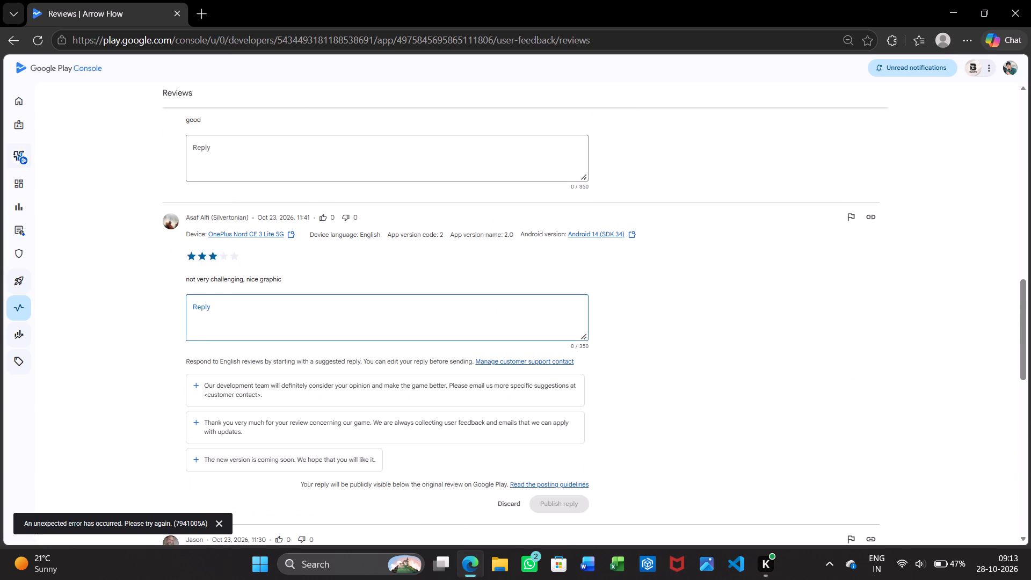
pyautogui.hotkey('ctrl', 'v')
pyautogui.scroll(3, 405, 314)
pyautogui.click(376, 348)
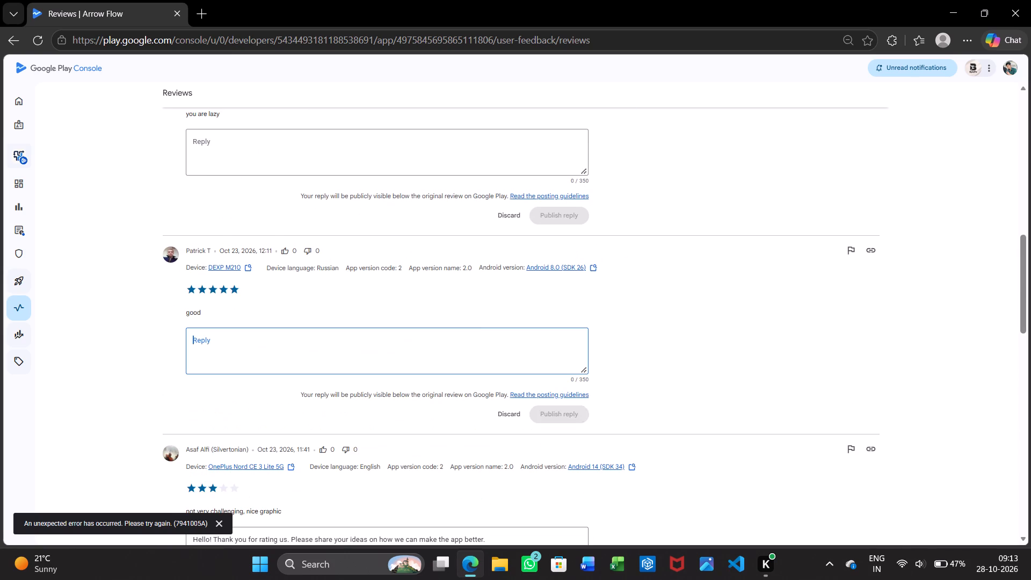
pyautogui.hotkey('ctrl', 'v')
# Paste the same reply for the two-star "you are lazy" review and the five-star "Many levels, responsive, and adjustable parameters" review.
pyautogui.scroll(3, 376, 348)
pyautogui.click(392, 310)
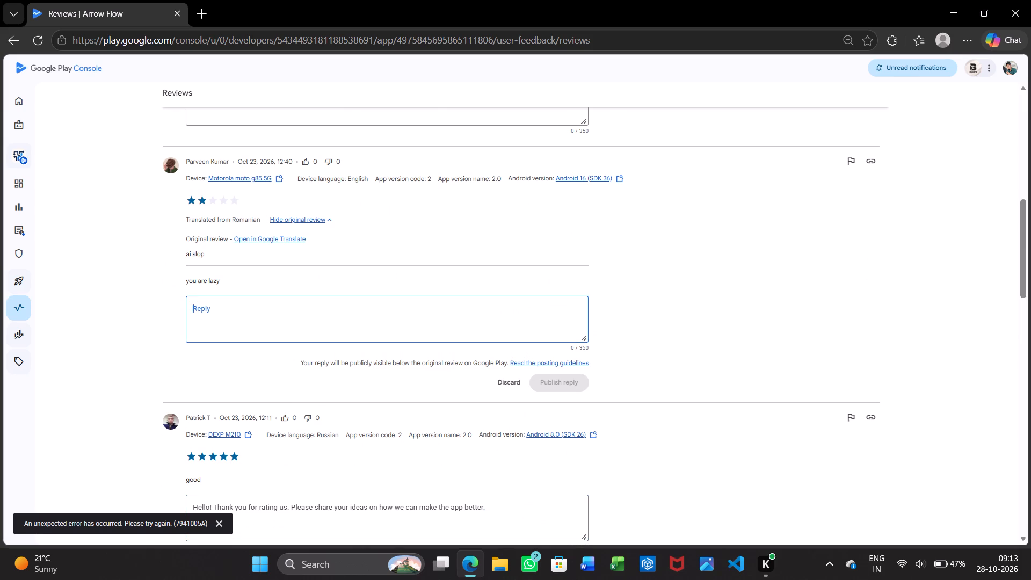
pyautogui.hotkey('ctrl', 'v')
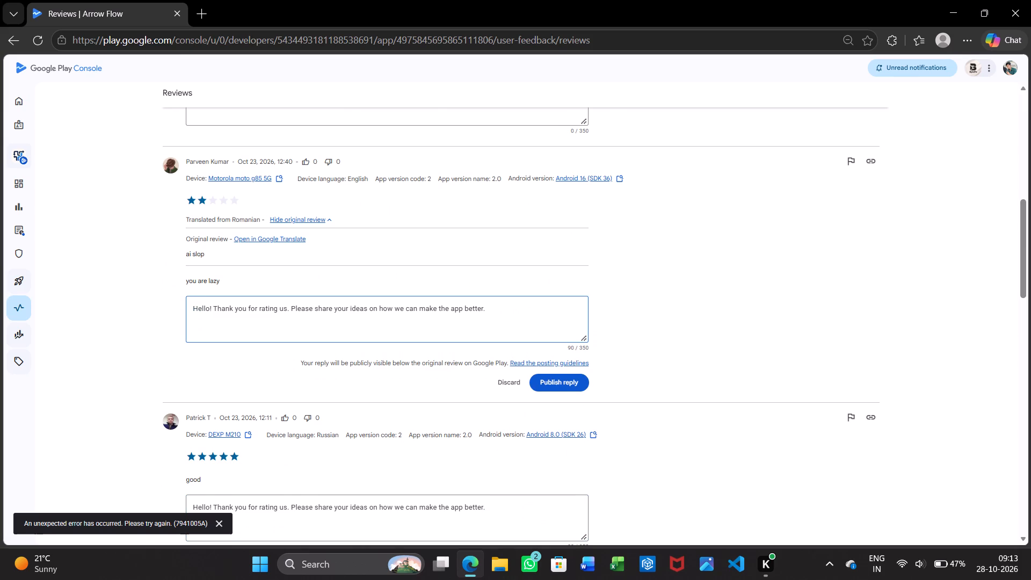
pyautogui.scroll(4, 392, 310)
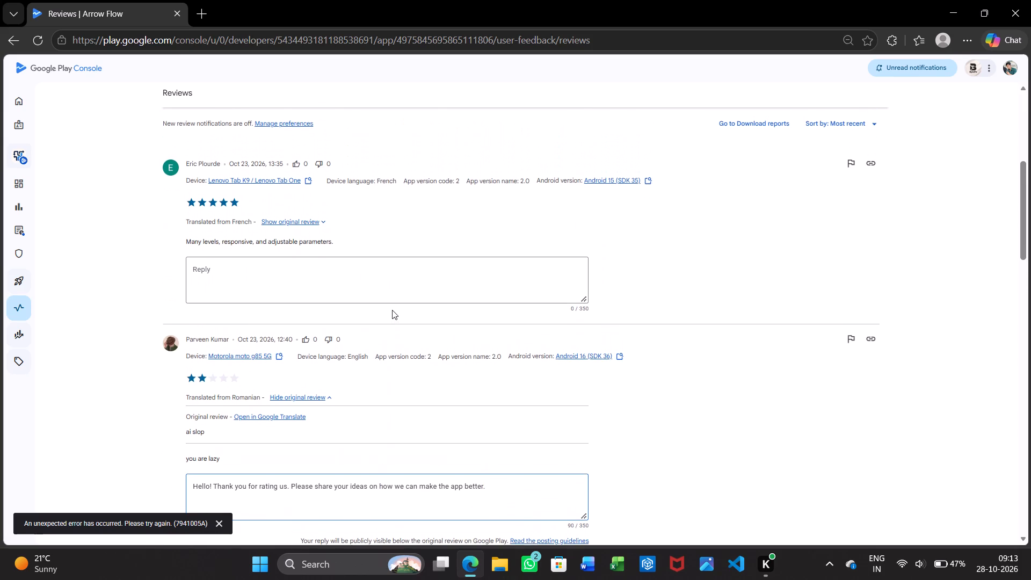
pyautogui.scroll(1, 392, 310)
pyautogui.click(380, 323)
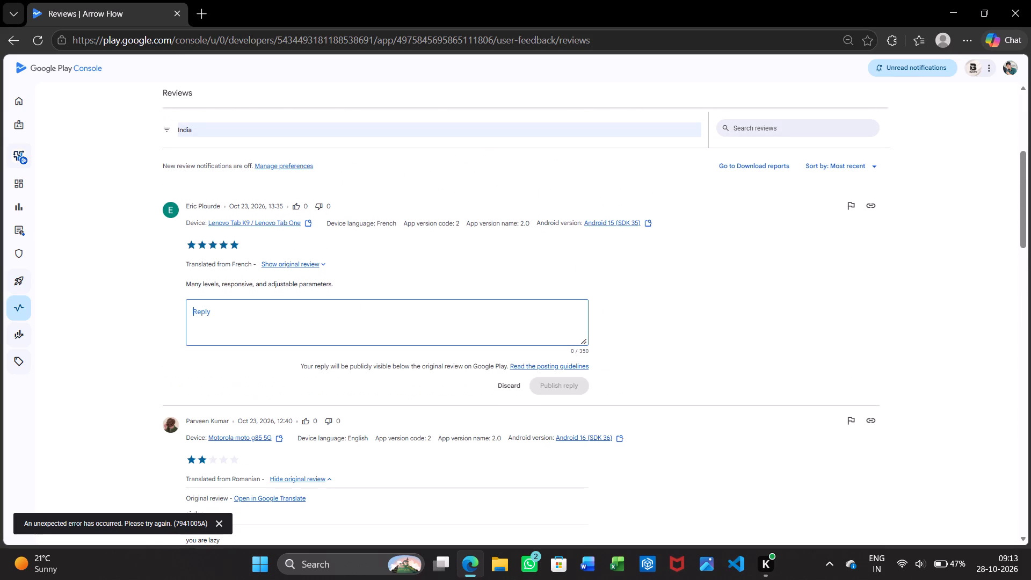
pyautogui.hotkey('ctrl', 'v')
# Submit the drafted replies for publishing on all six reviews, from the newest to the oldest, and go back up the list.
pyautogui.scroll(3, 380, 323)
pyautogui.scroll(-3, 380, 323)
pyautogui.scroll(1, 380, 323)
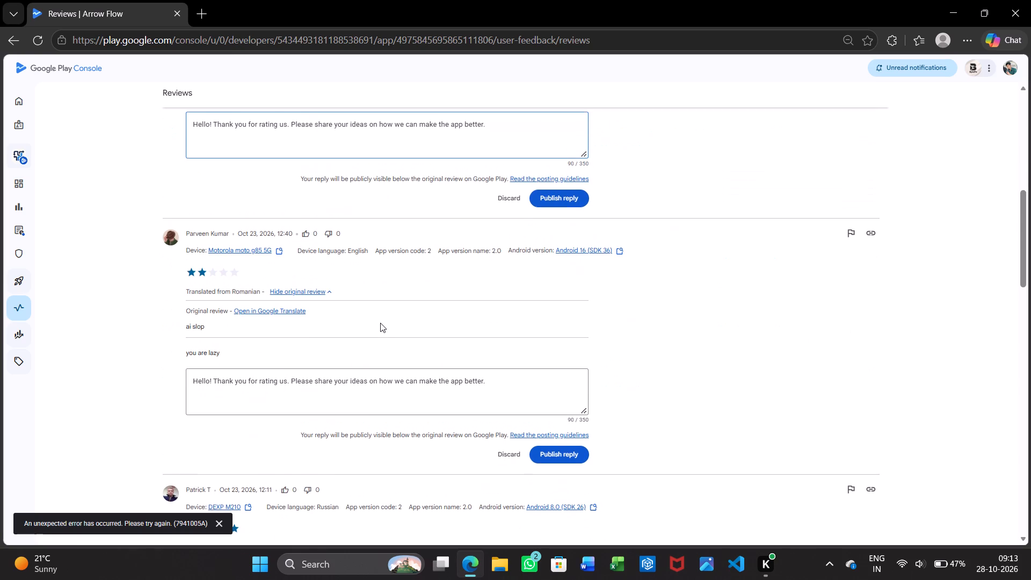
pyautogui.click(552, 197)
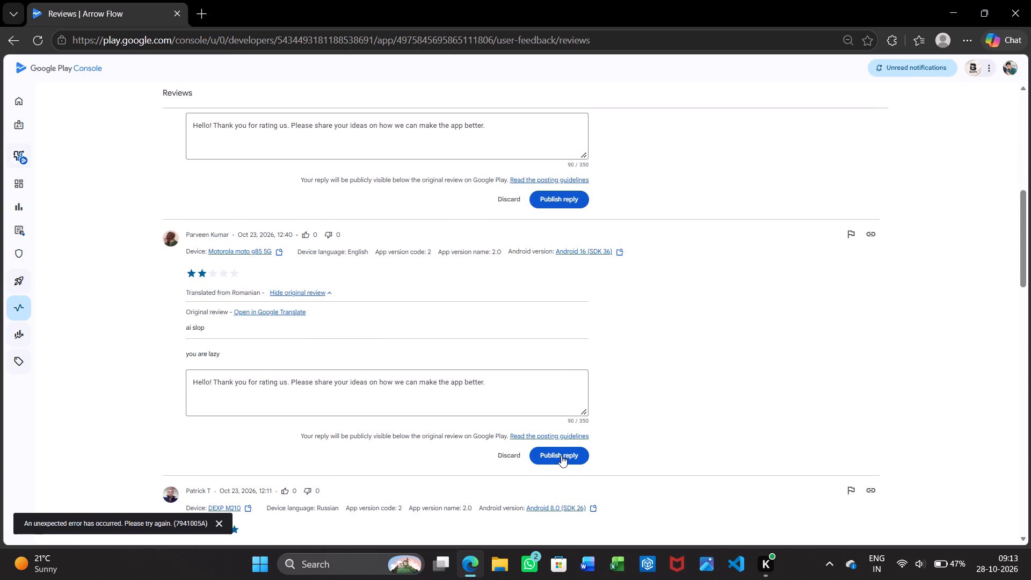
pyautogui.click(561, 455)
pyautogui.scroll(-2, 561, 455)
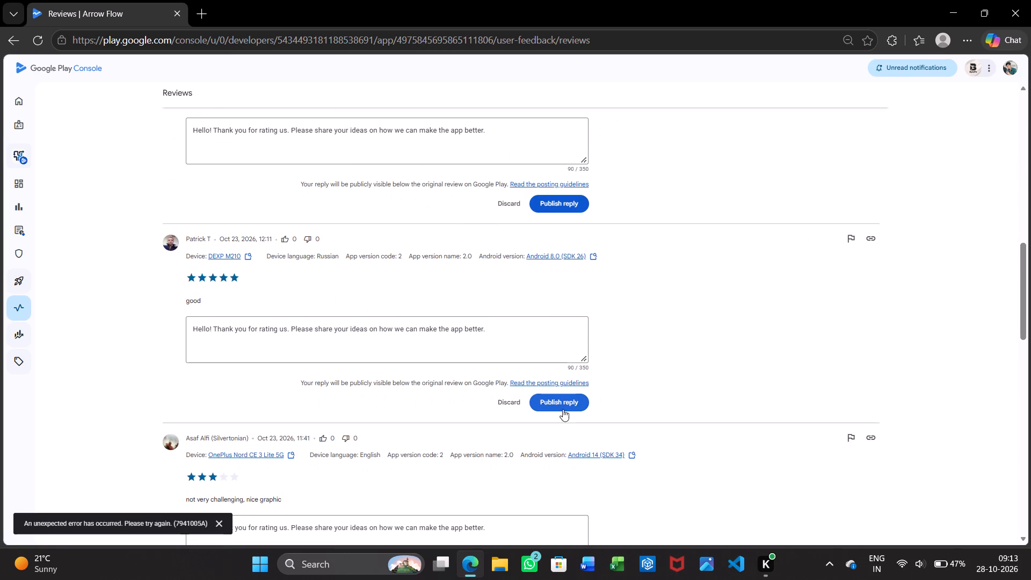
pyautogui.click(576, 397)
pyautogui.scroll(-2, 576, 397)
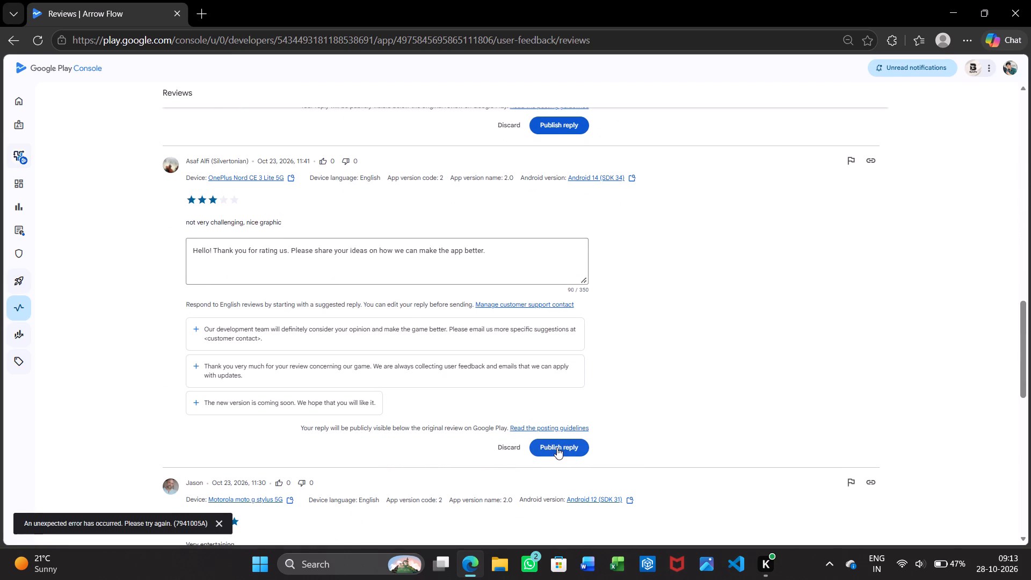
pyautogui.click(557, 447)
pyautogui.scroll(-2, 557, 447)
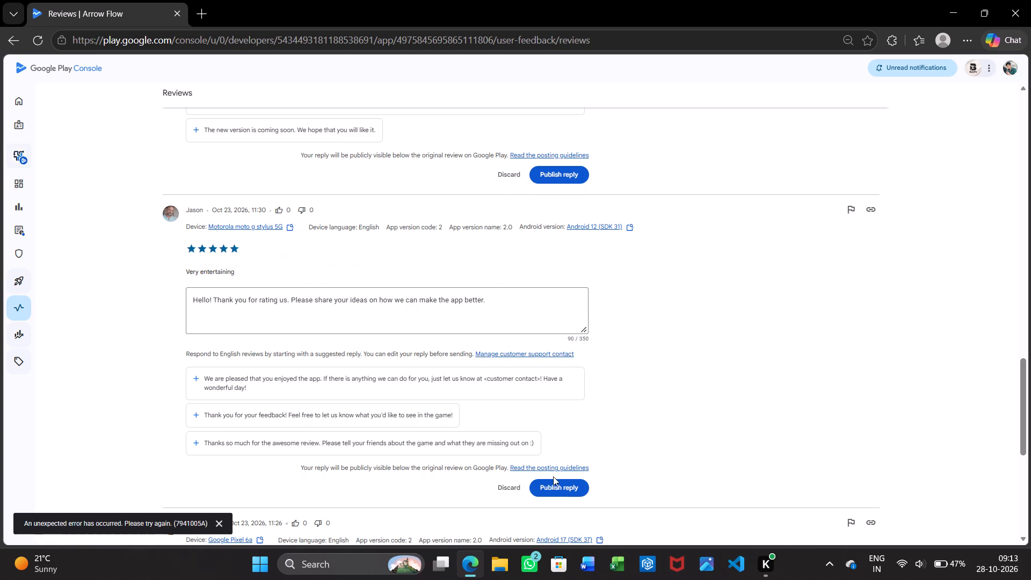
pyautogui.click(553, 485)
pyautogui.scroll(-3, 553, 485)
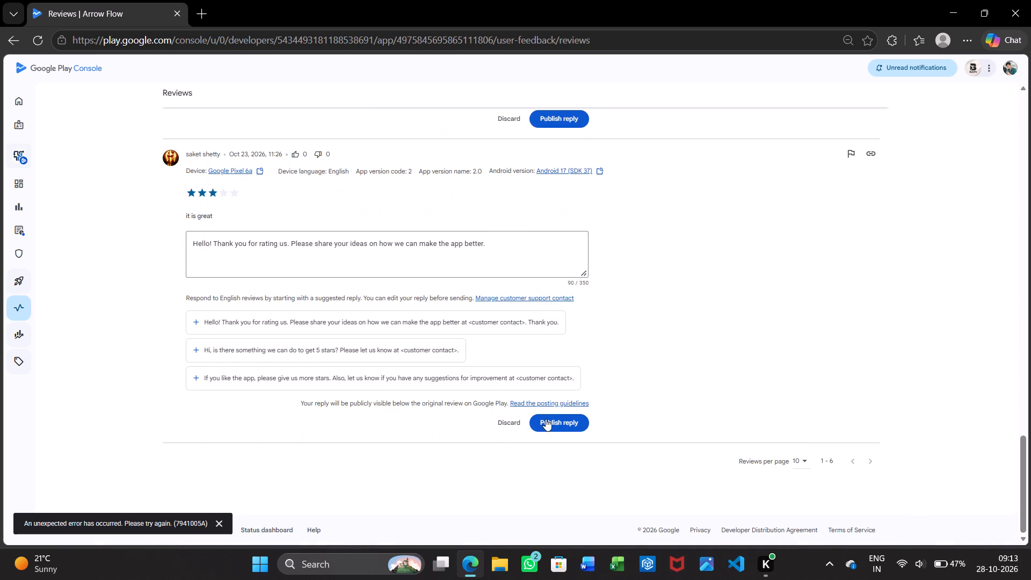
pyautogui.click(546, 419)
pyautogui.scroll(3, 374, 336)
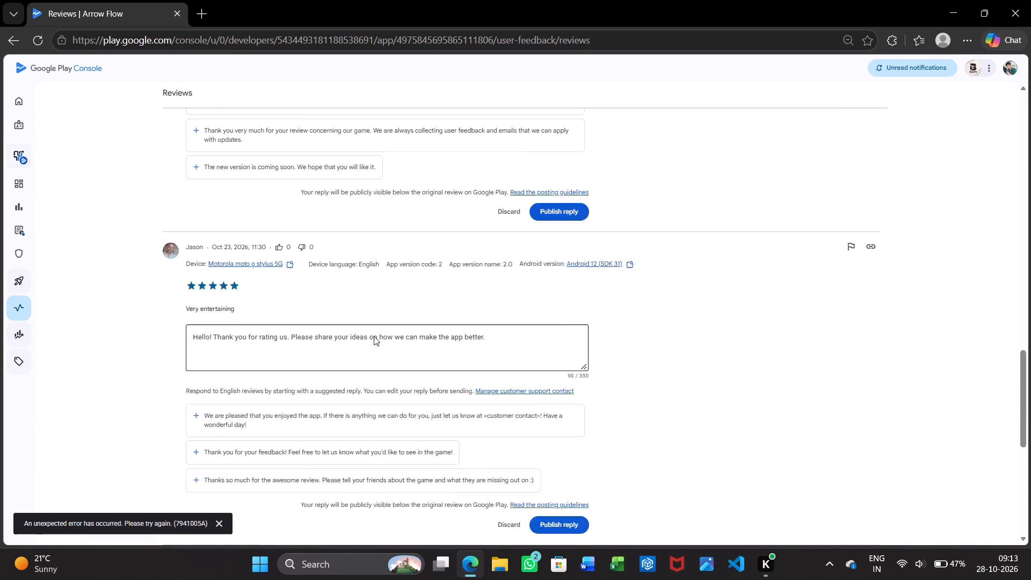
pyautogui.scroll(8, 374, 336)
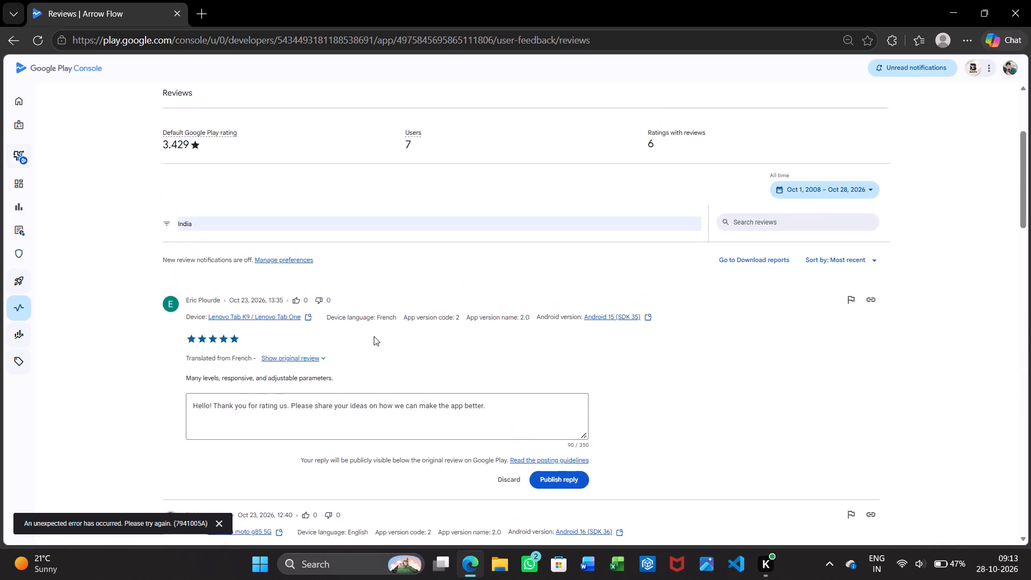
# Leave the reviews page, check Arrow Flow's changes in review on the Publishing overview, and return to its dashboard.
pyautogui.scroll(3, 374, 336)
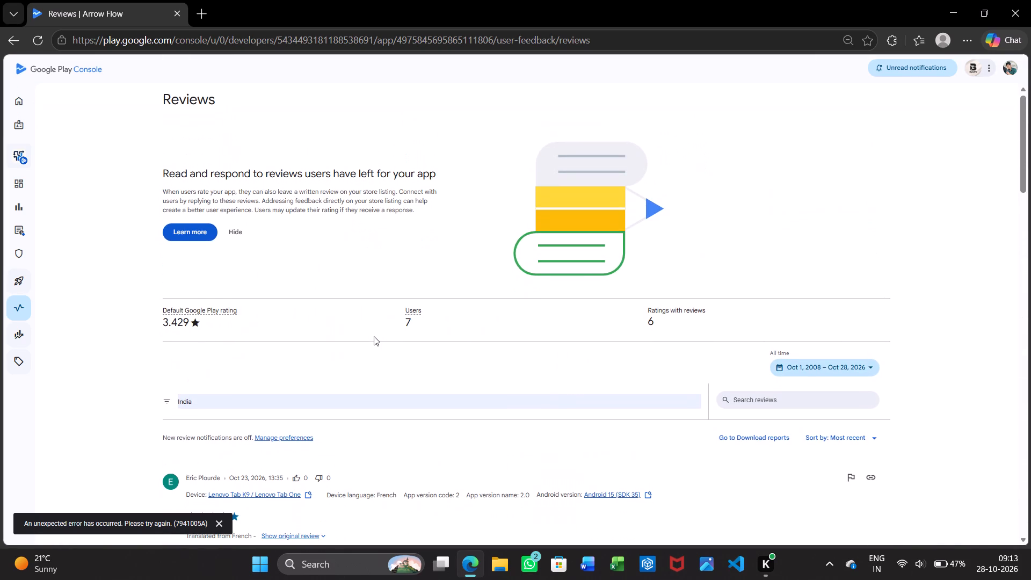
pyautogui.hscroll(9, 374, 336)
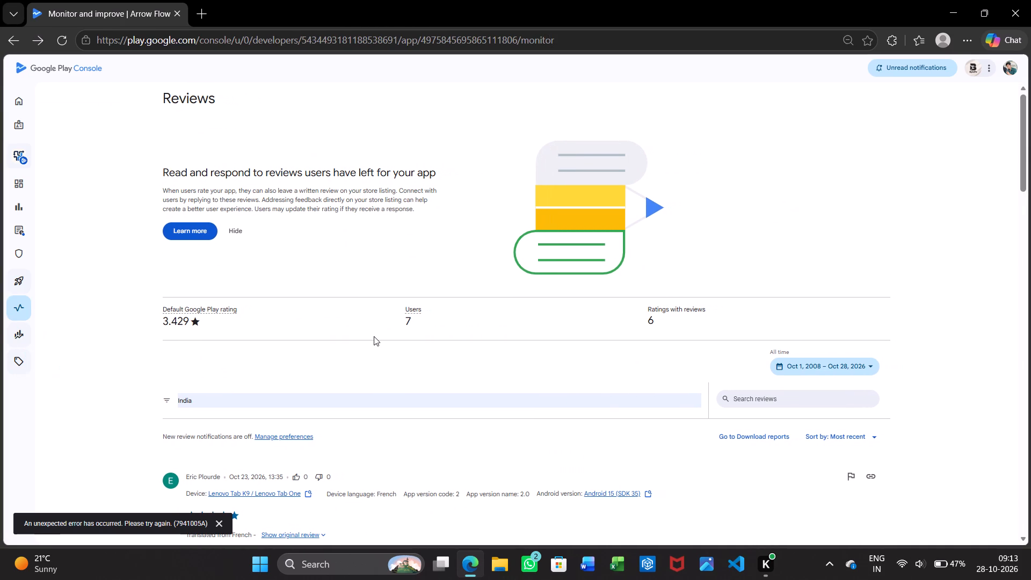
pyautogui.scroll(2, 374, 336)
pyautogui.scroll(-2, 374, 336)
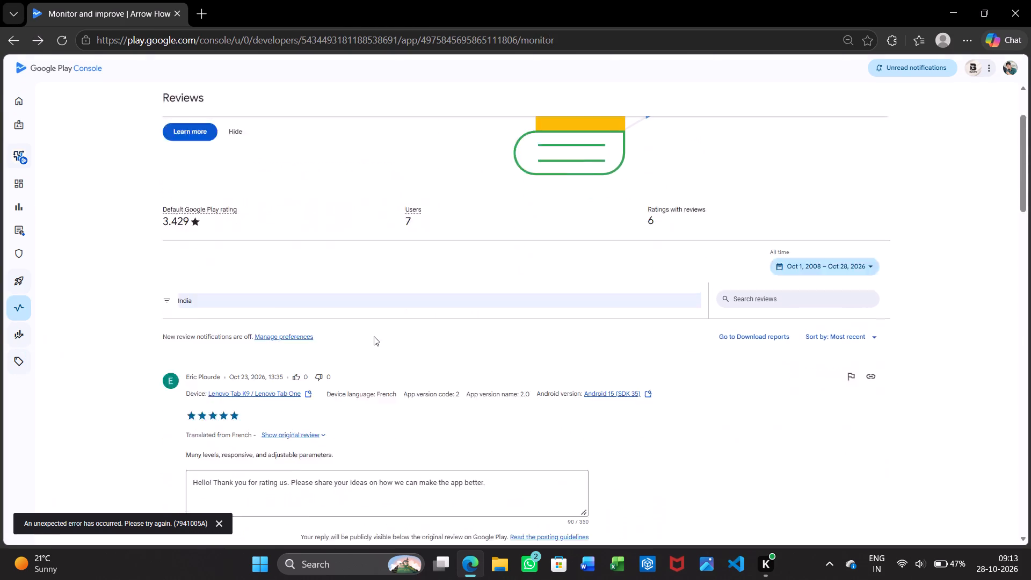
pyautogui.hscroll(11, 374, 336)
pyautogui.scroll(2, 374, 336)
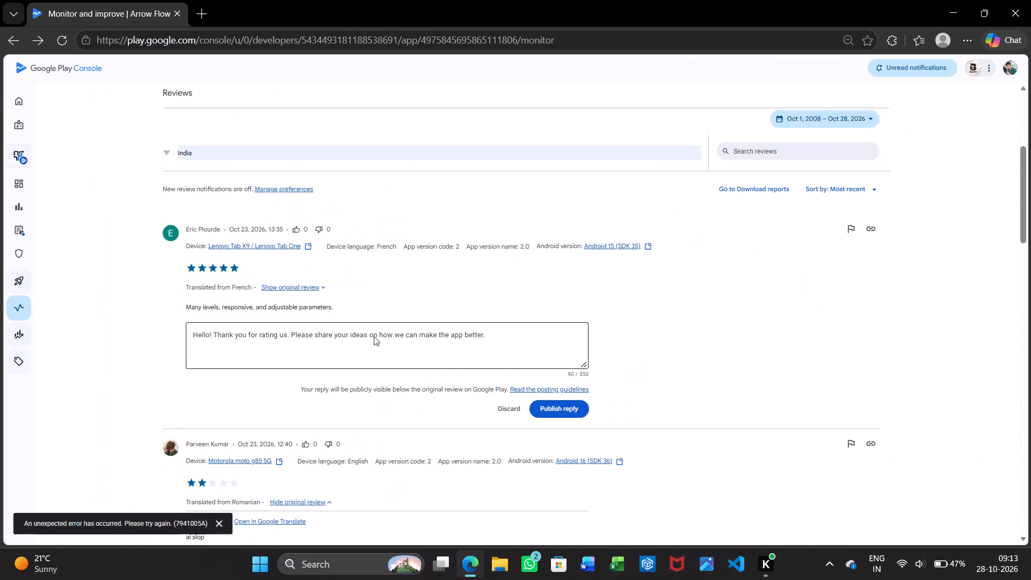
pyautogui.scroll(3, 374, 336)
pyautogui.hscroll(8, 374, 336)
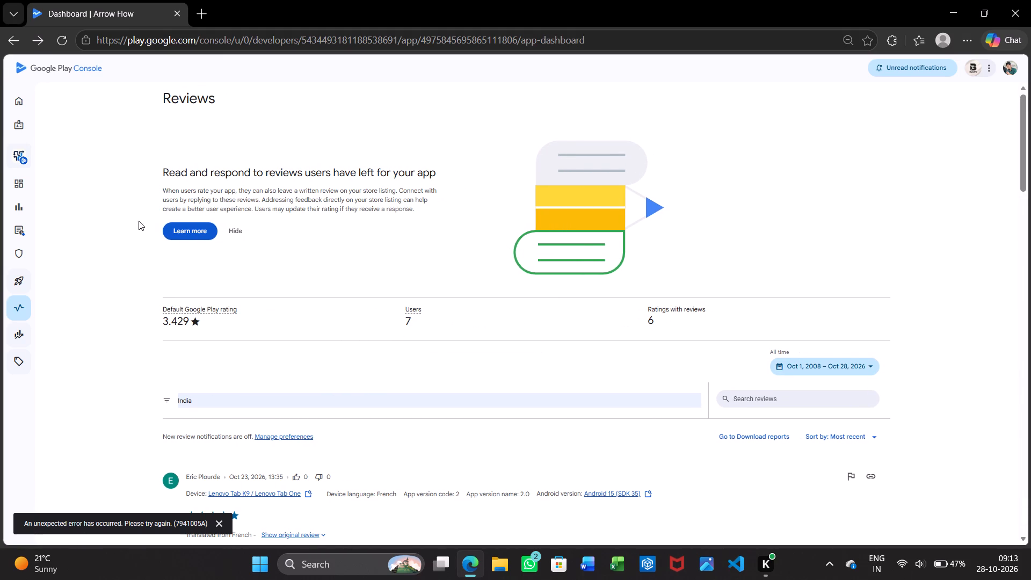
pyautogui.moveTo(41, 242); pyautogui.dragTo(59, 233)
pyautogui.click(59, 233)
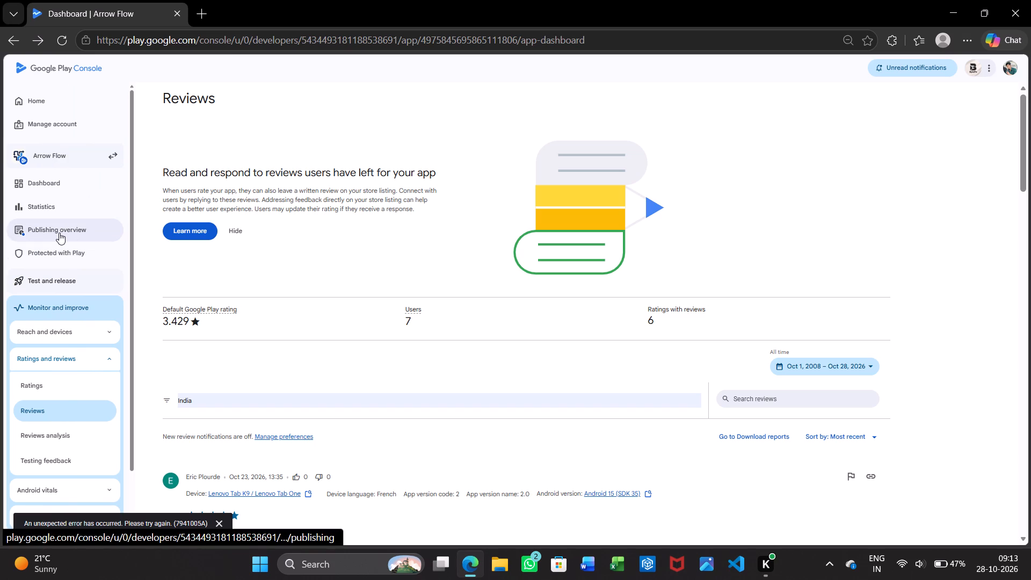
pyautogui.doubleClick(59, 233)
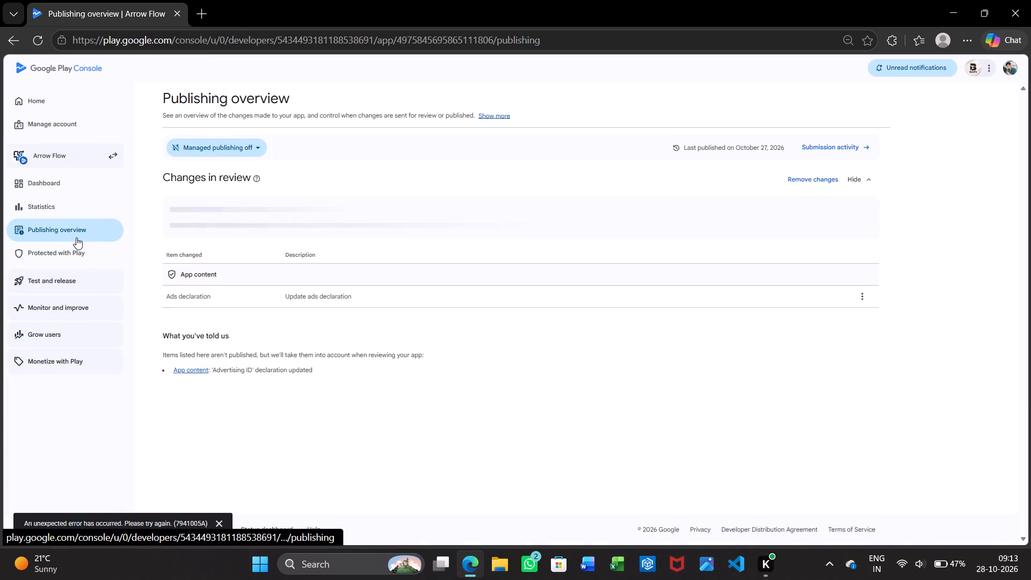
pyautogui.hscroll(1, 511, 373)
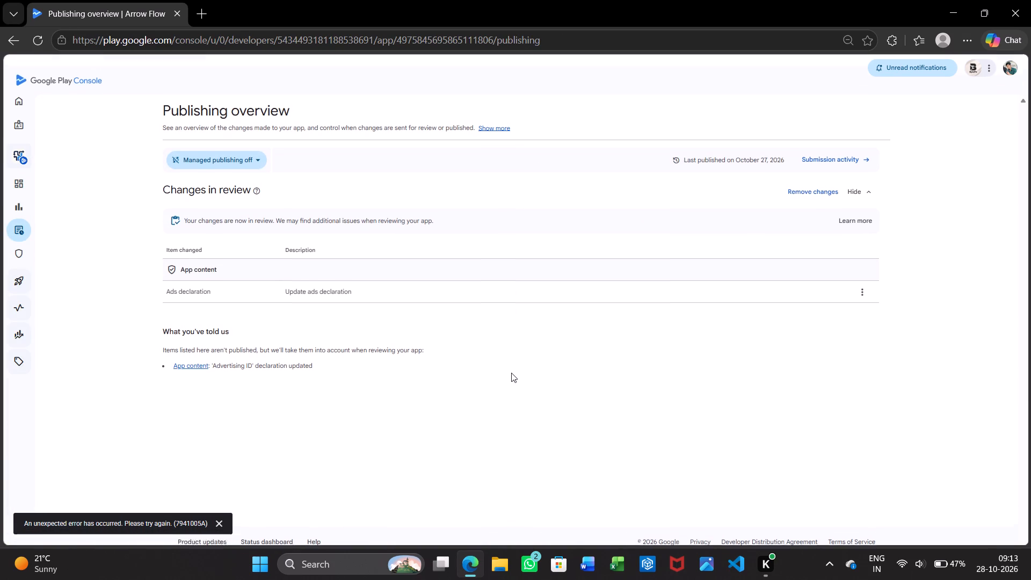
pyautogui.hscroll(9, 113, 283)
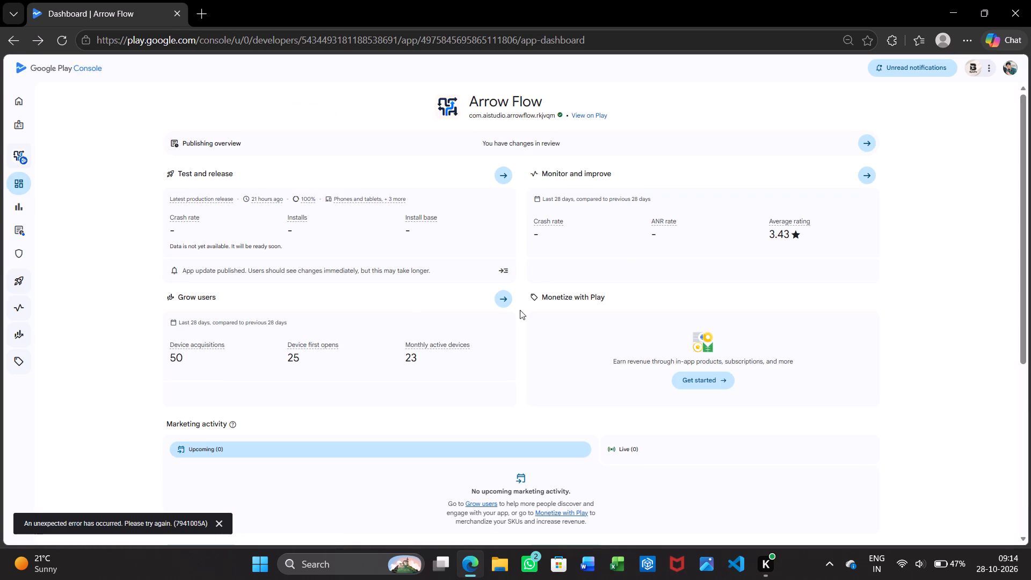
# Switch to the DilSaathi app and look through its Monitor and improve overview.
pyautogui.click(36, 153)
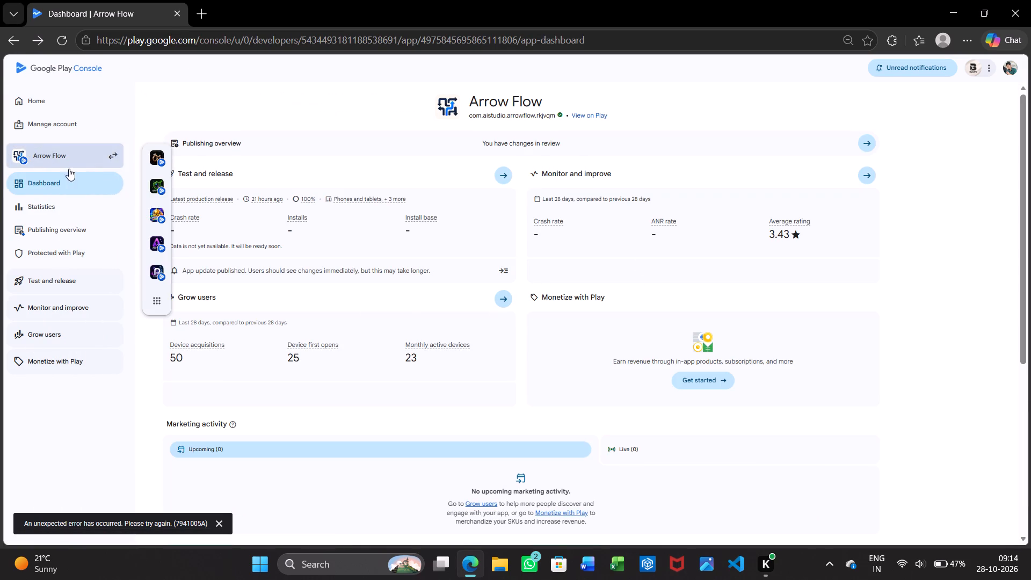
pyautogui.click(159, 158)
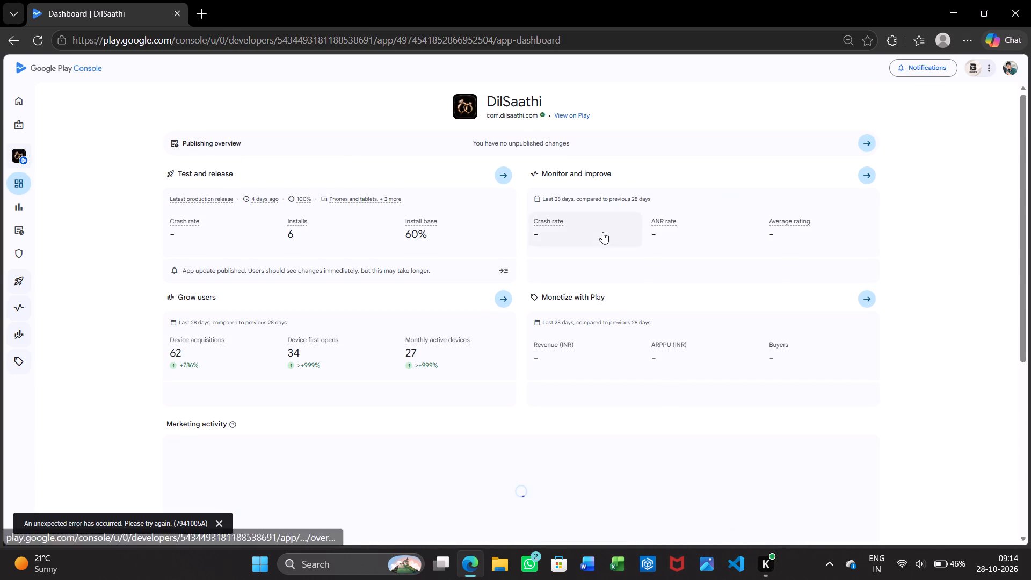
pyautogui.click(873, 175)
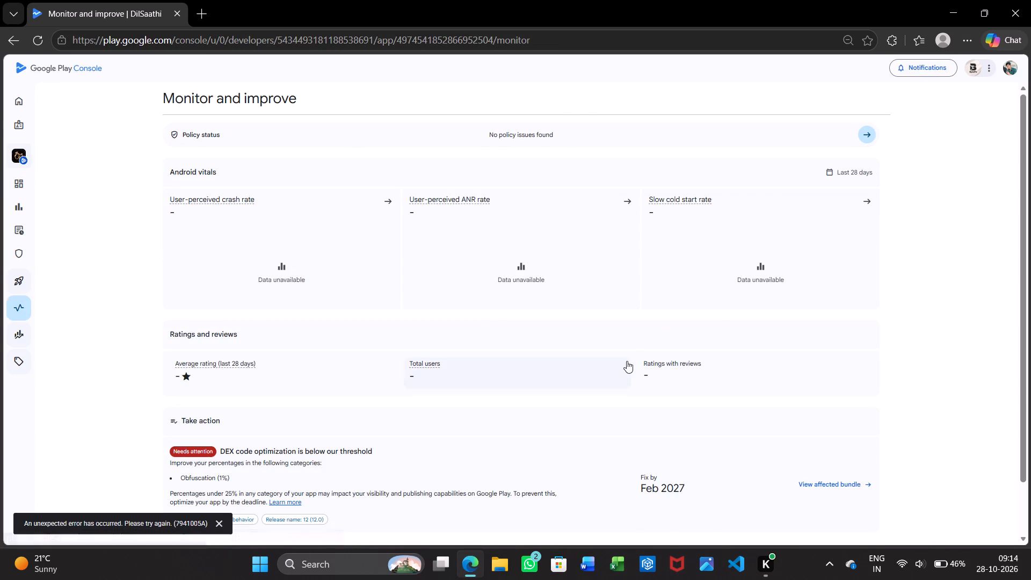
pyautogui.scroll(-1, 583, 385)
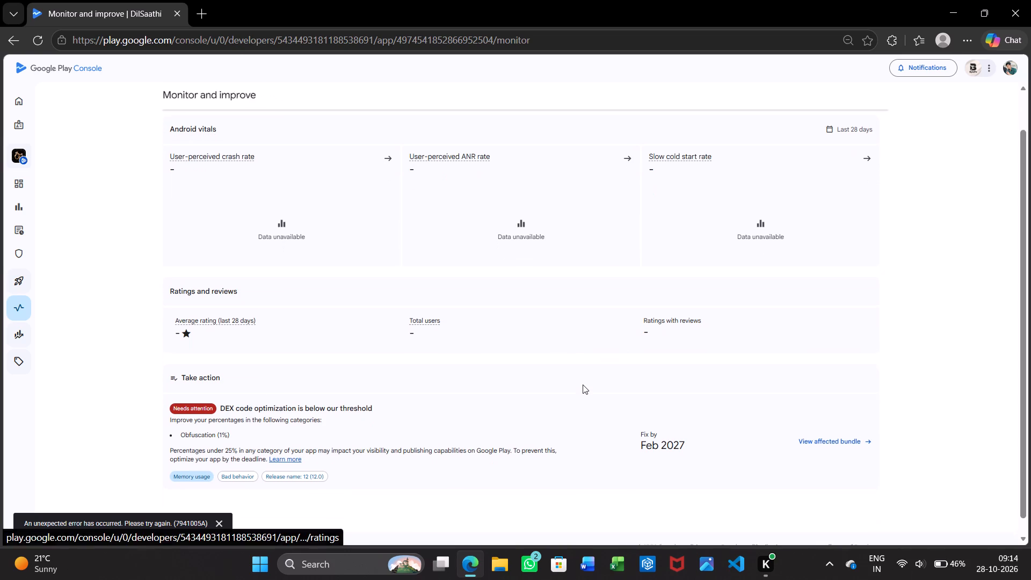
pyautogui.scroll(-1, 583, 385)
# Open DilSaathi's Ratings report from its average rating and examine the overview, charts and ratings breakdown.
pyautogui.doubleClick(186, 320)
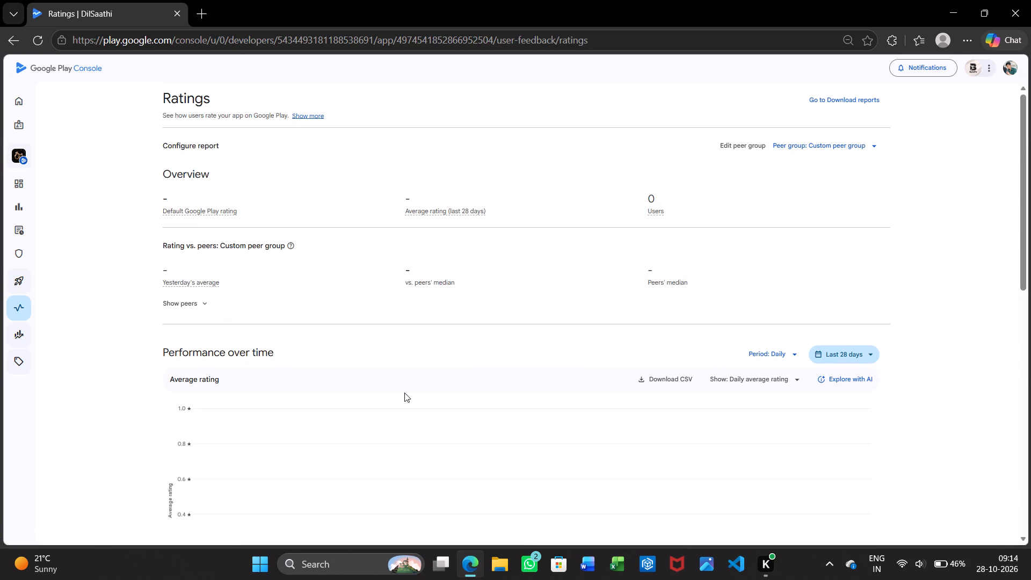
pyautogui.scroll(-4, 404, 393)
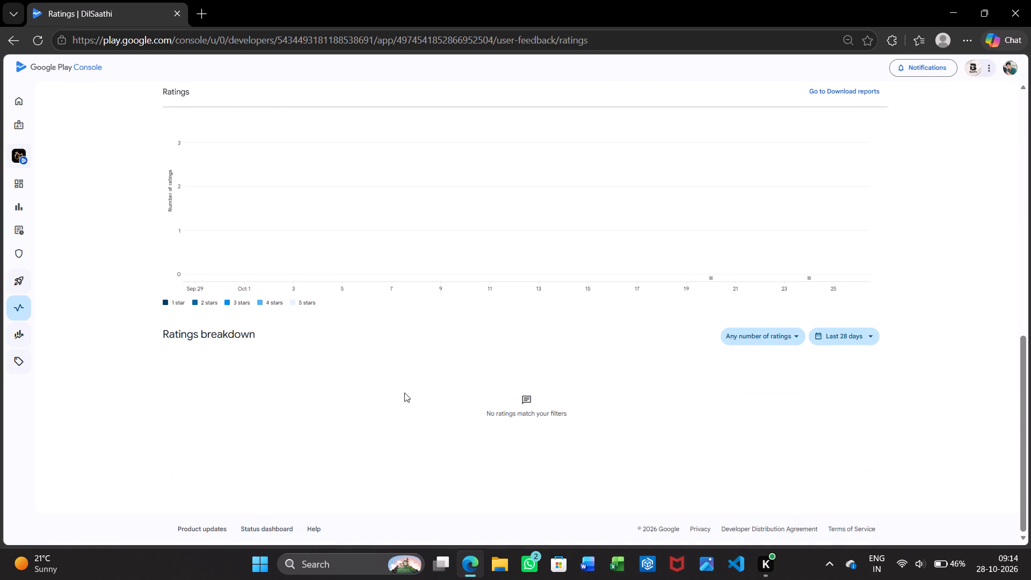
pyautogui.scroll(6, 404, 393)
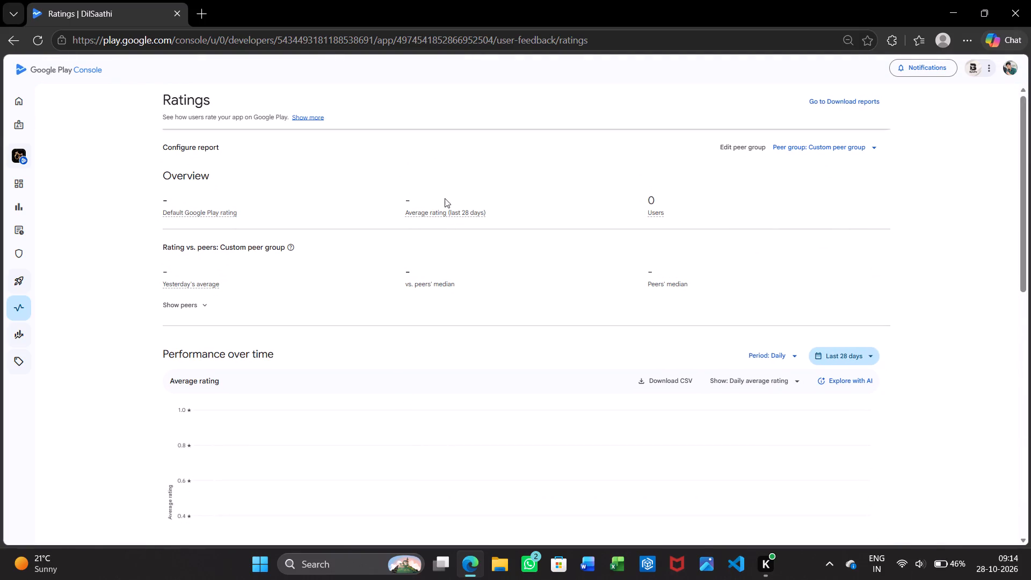
pyautogui.doubleClick(408, 200)
pyautogui.click(427, 204)
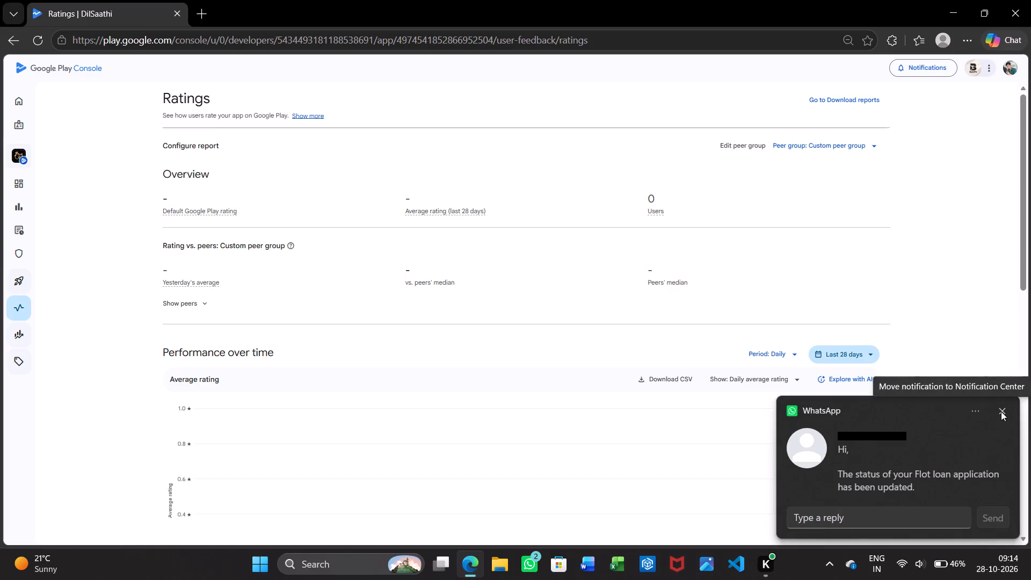
# Dismiss the incoming WhatsApp notification.
pyautogui.click(1001, 411)
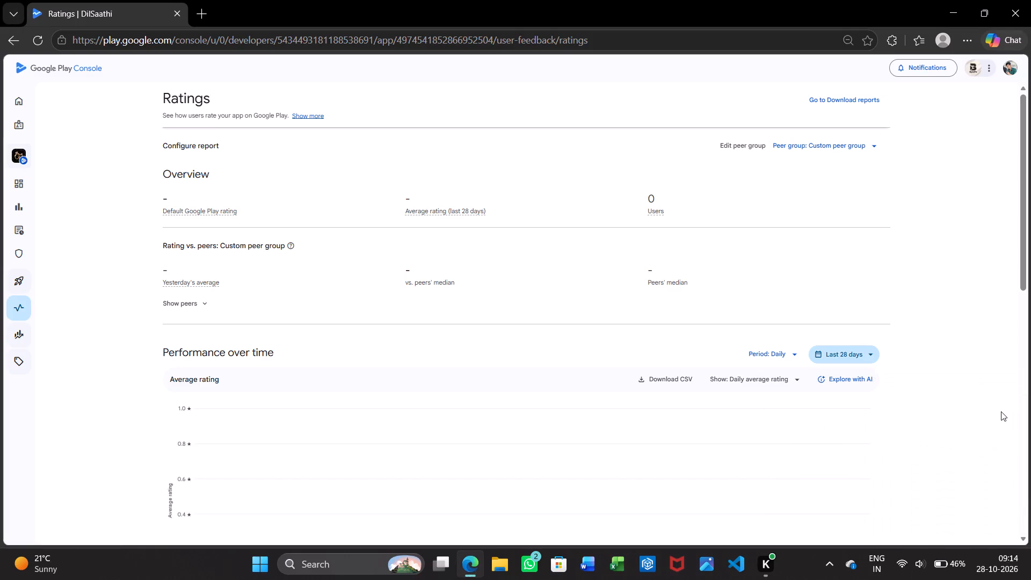
pyautogui.doubleClick(1001, 411)
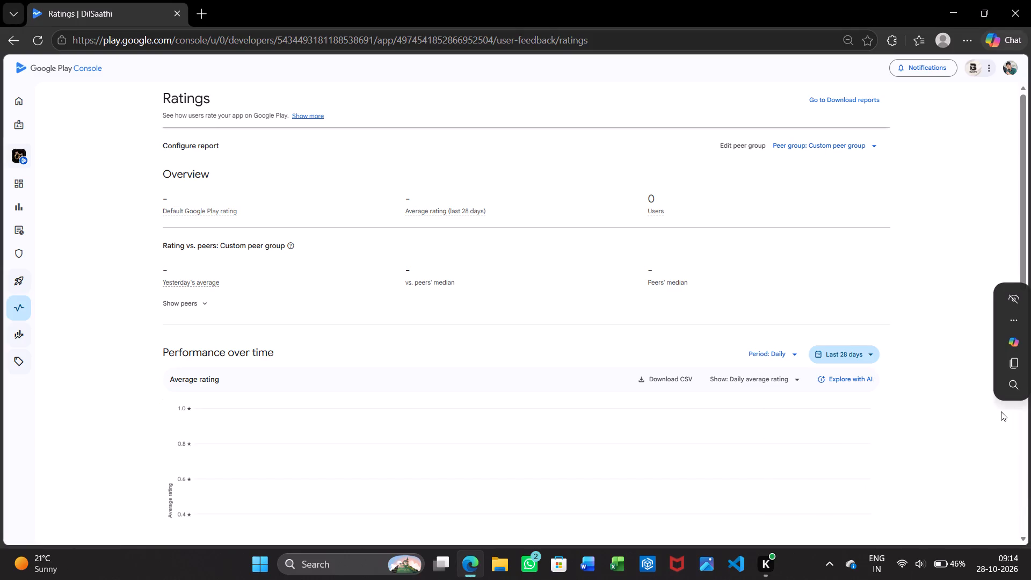
pyautogui.click(880, 269)
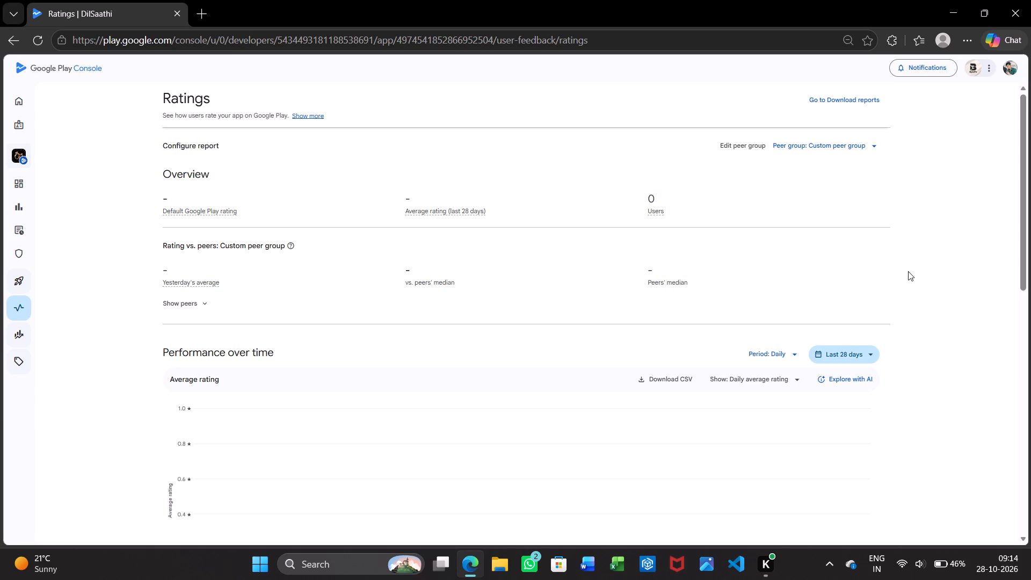
# Expand the explanation of how users rate the app and look over the Ratings report again.
pyautogui.click(309, 113)
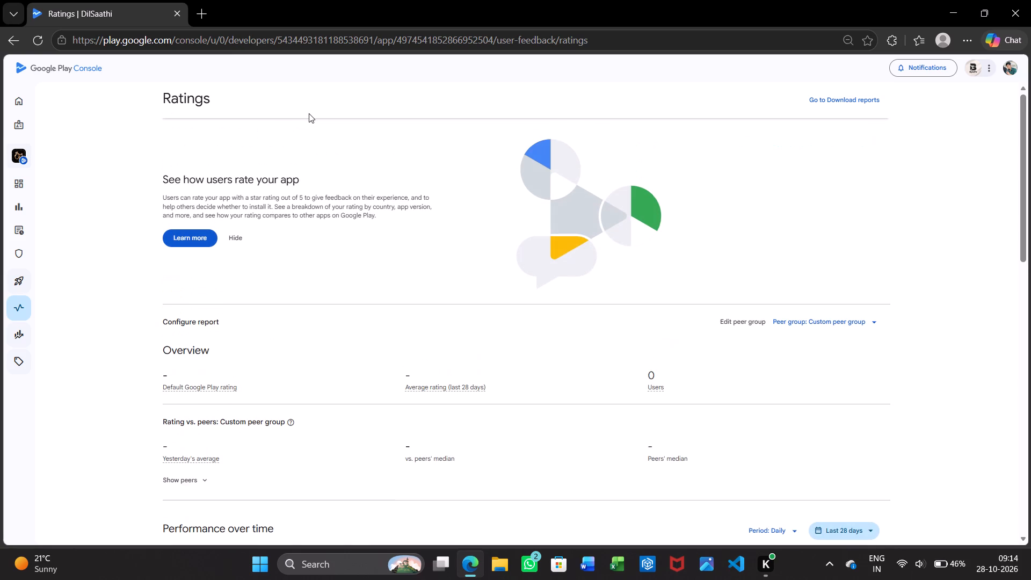
pyautogui.scroll(-1, 248, 281)
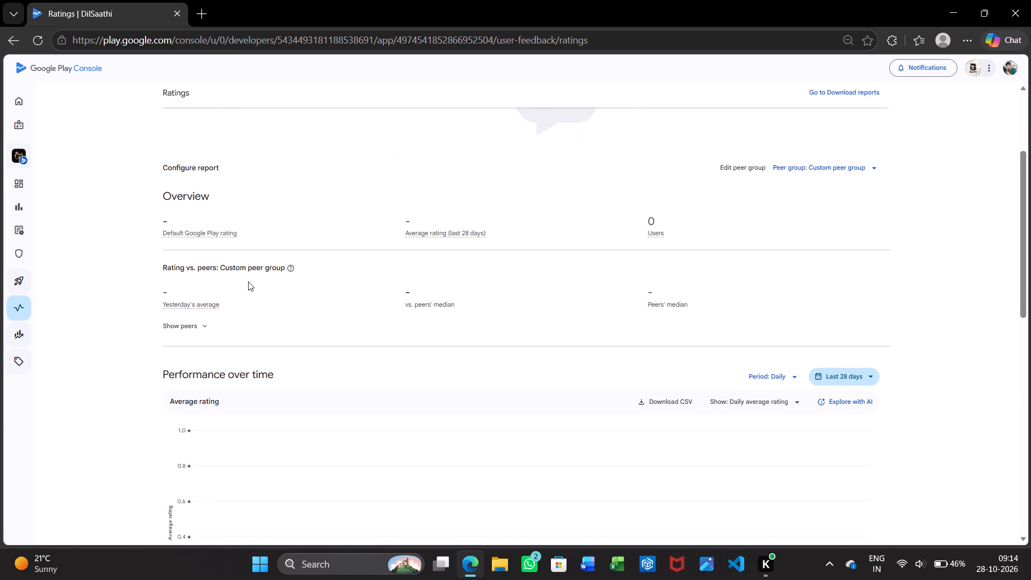
pyautogui.scroll(-1, 248, 281)
pyautogui.scroll(3, 248, 281)
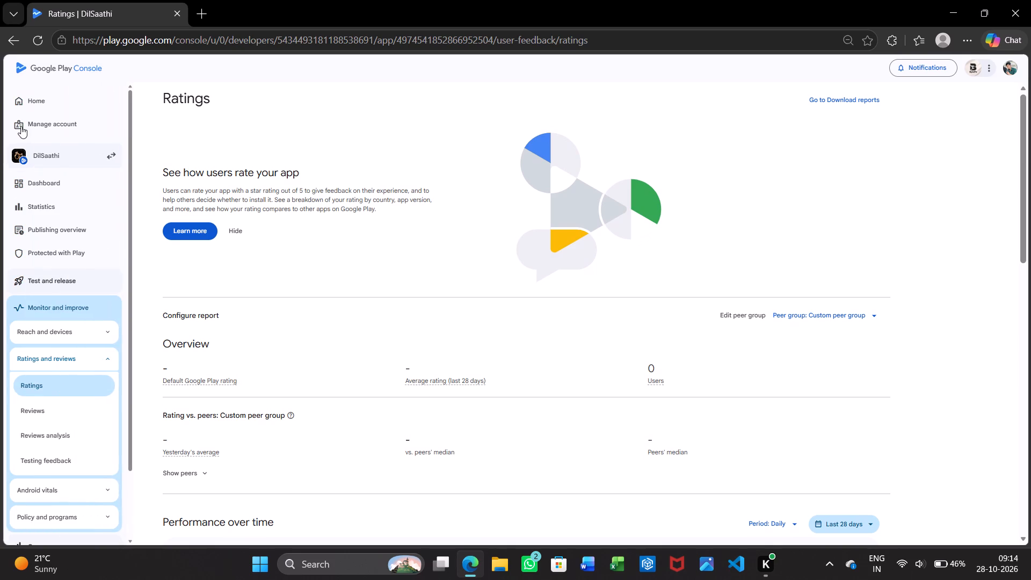
# Open DilSaathi's Statistics, view its Monetize with Play overview, and check the App pricing page under Products.
pyautogui.click(54, 205)
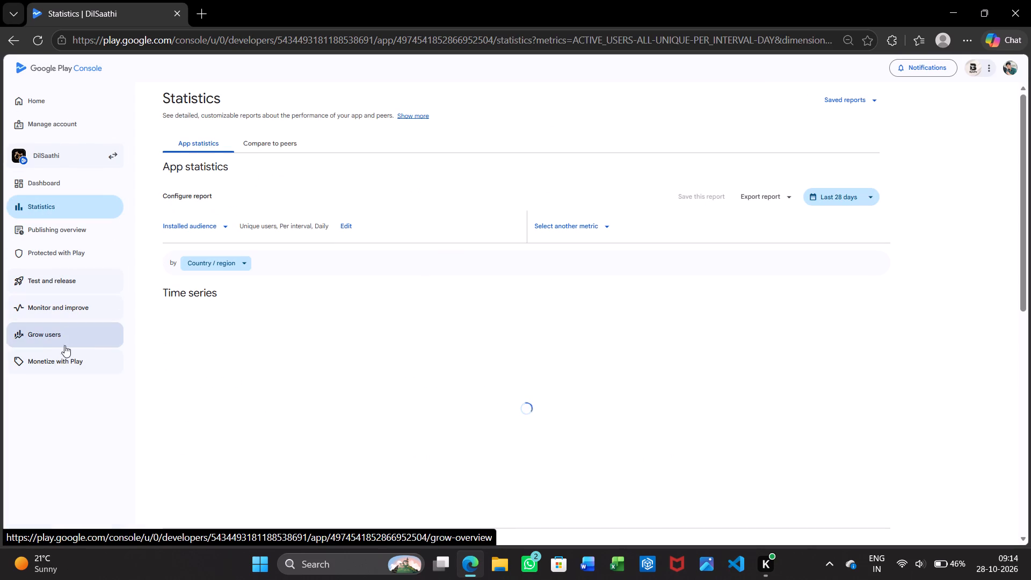
pyautogui.click(64, 351)
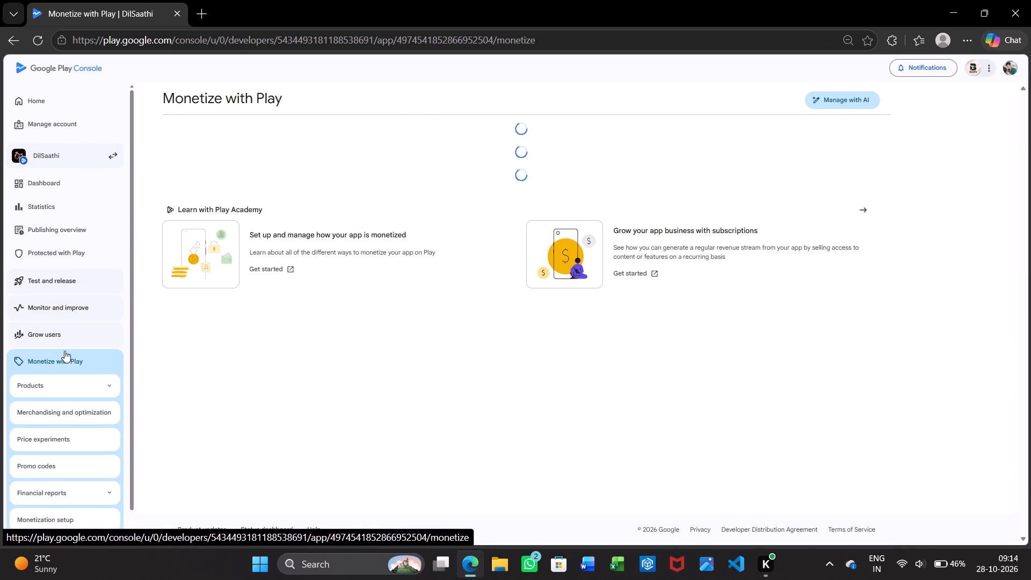
pyautogui.scroll(-1, 71, 427)
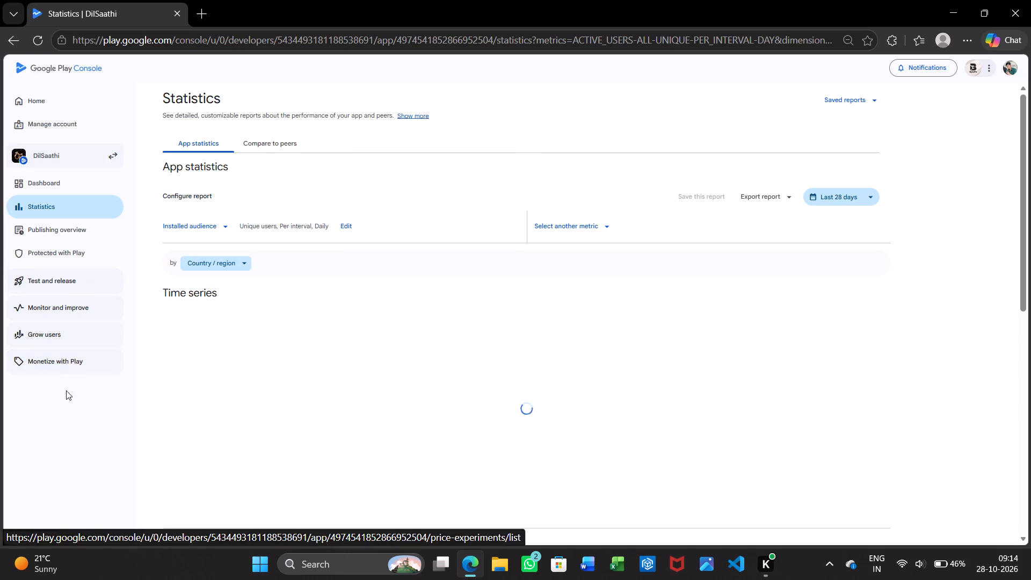
pyautogui.click(66, 354)
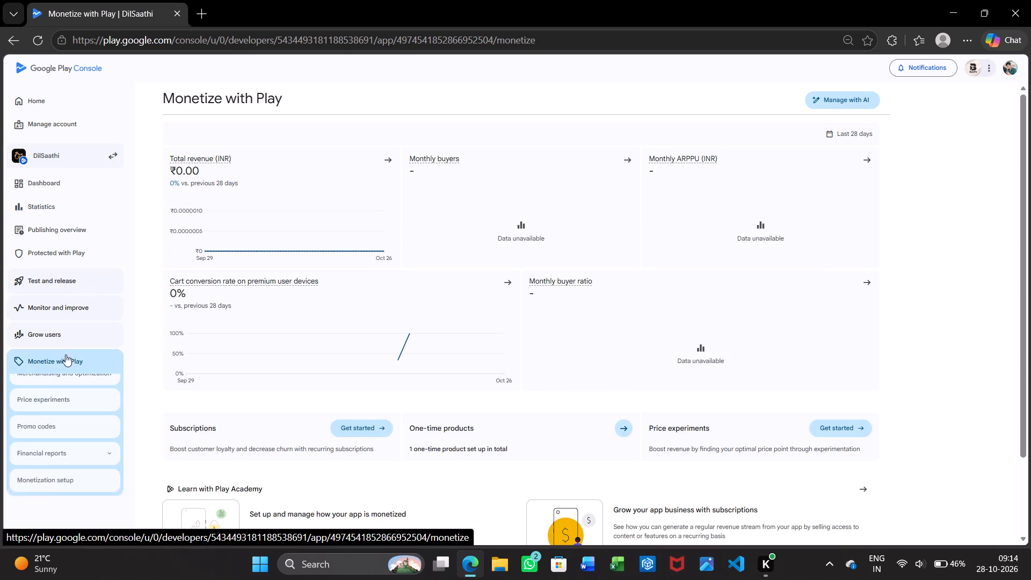
pyautogui.click(101, 381)
pyautogui.scroll(-1, 101, 381)
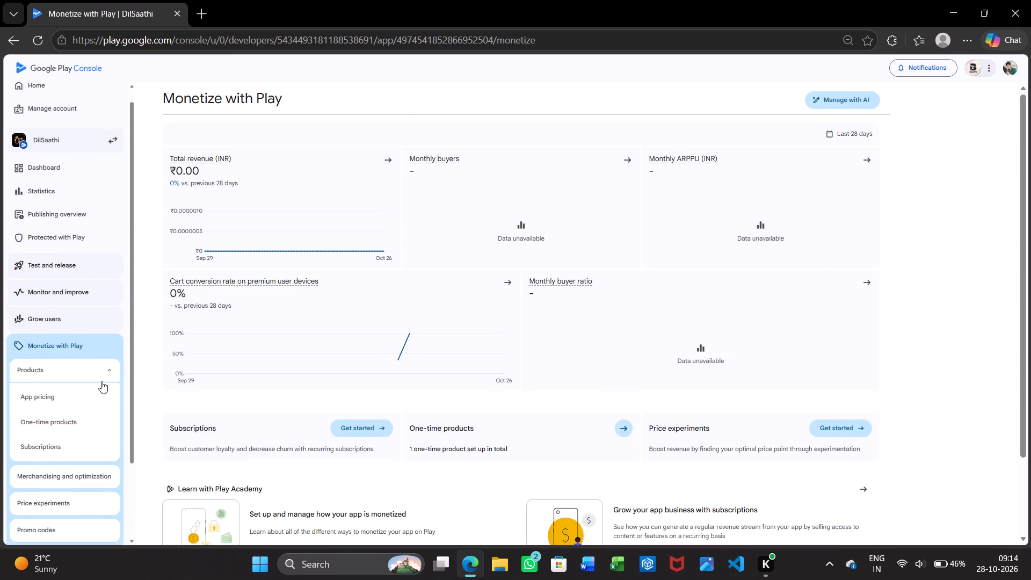
pyautogui.scroll(-1, 101, 381)
pyautogui.click(40, 334)
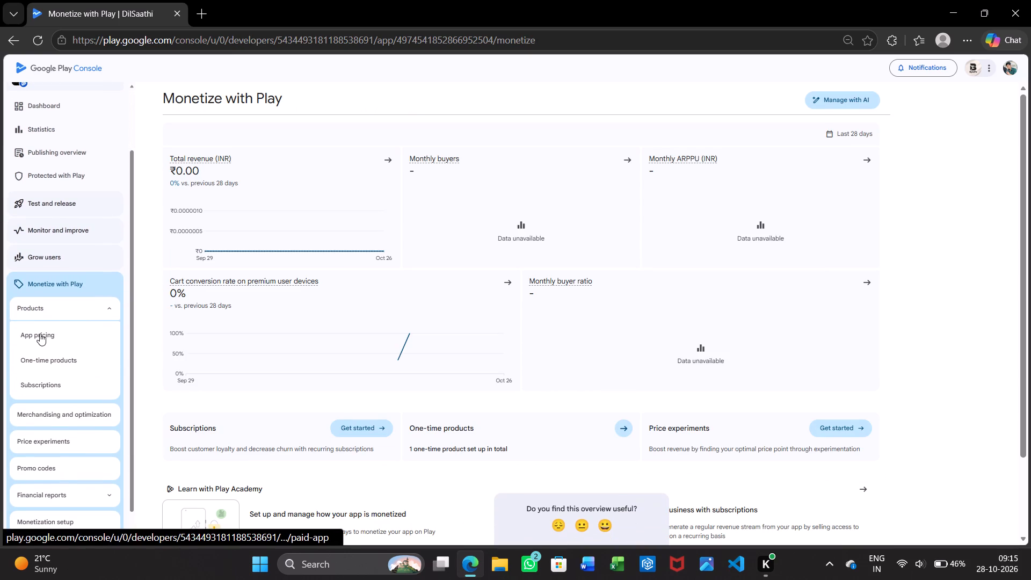
# Open the "DilSaathi Lifetime Membership Copy" product from the app's one-time products.
pyautogui.click(58, 362)
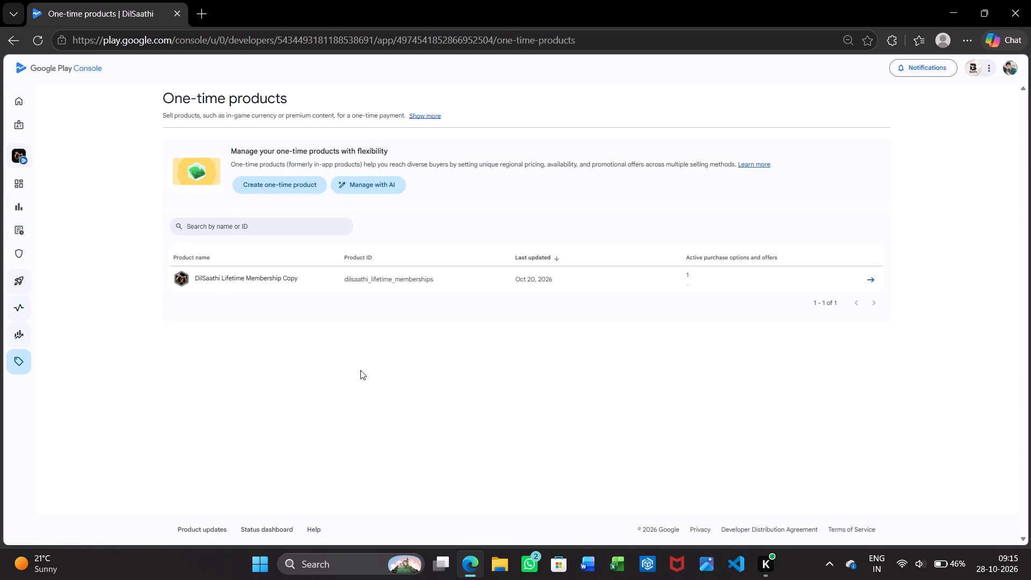
pyautogui.click(872, 280)
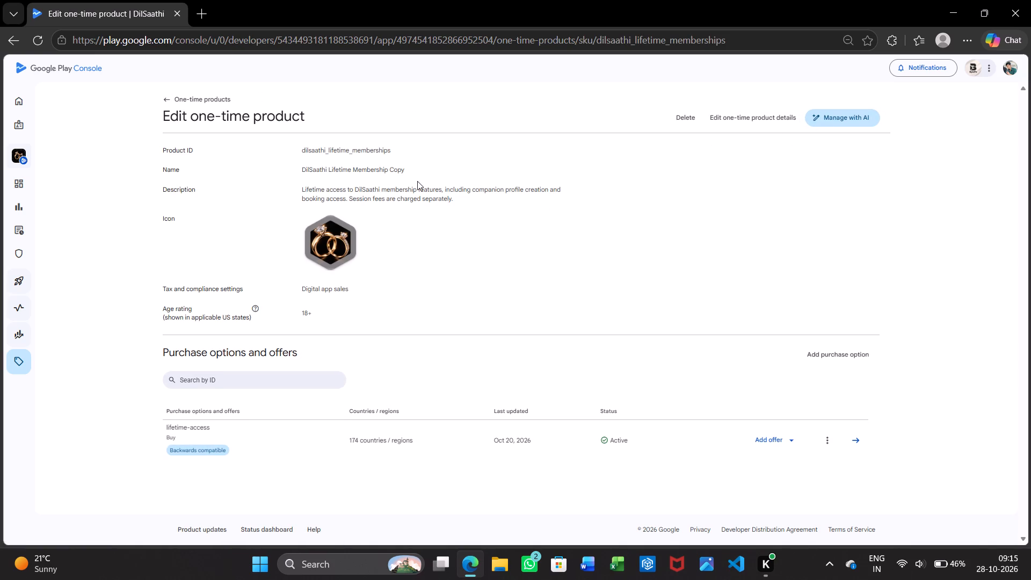
# Rename the one-time product to "DilSaathi Lifetime Membership", look over its remaining details, and save the changes.
pyautogui.click(757, 118)
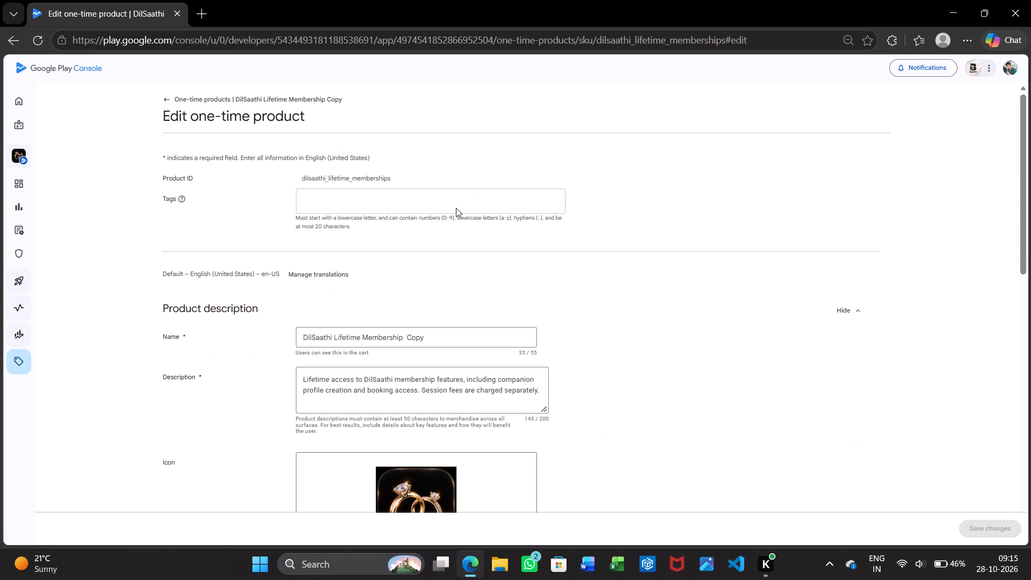
pyautogui.click(426, 336)
pyautogui.press('BackSpace')
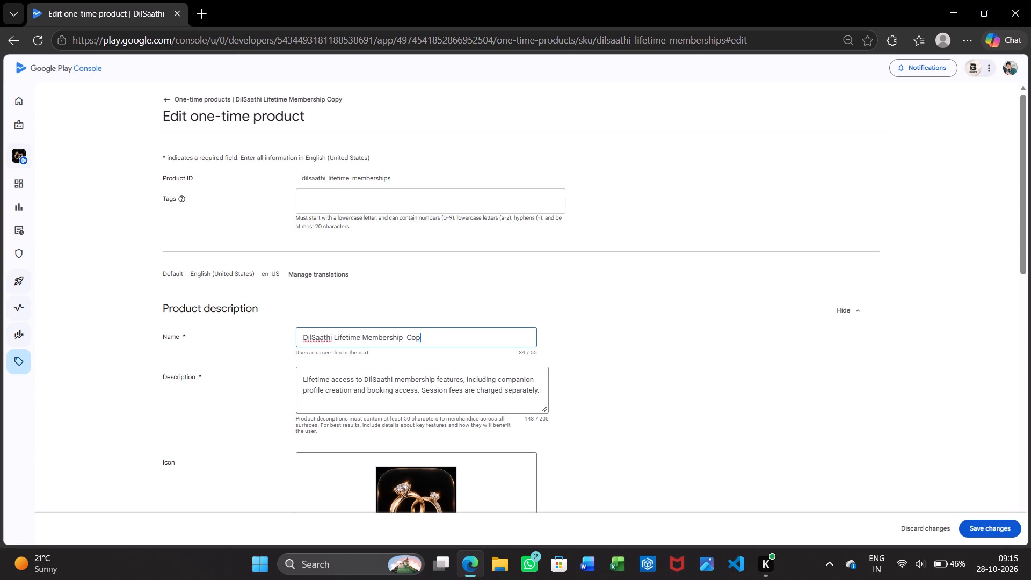
pyautogui.press('BackSpace')
pyautogui.press('BackSpace')
pyautogui.press('BackSpace')
pyautogui.press('BackSpace')
pyautogui.press('BackSpace')
pyautogui.scroll(-4, 426, 298)
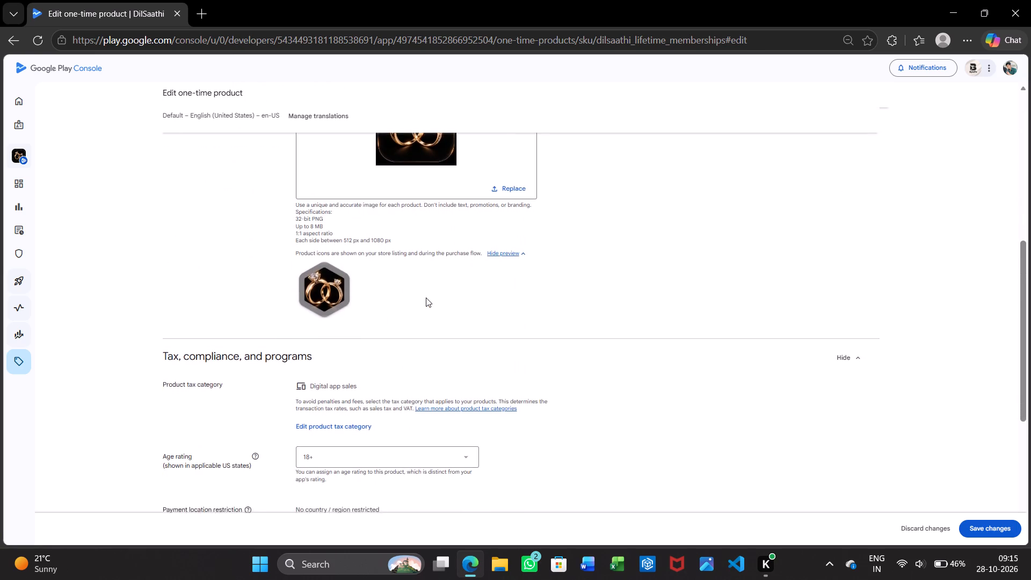
pyautogui.scroll(-2, 426, 298)
pyautogui.scroll(3, 426, 298)
pyautogui.scroll(-1, 426, 298)
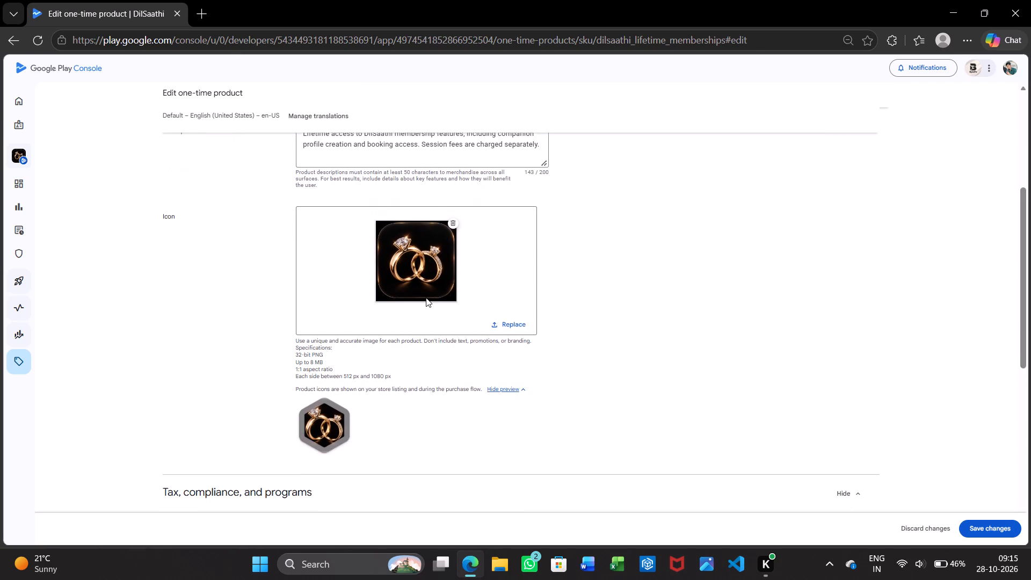
pyautogui.scroll(-1, 426, 298)
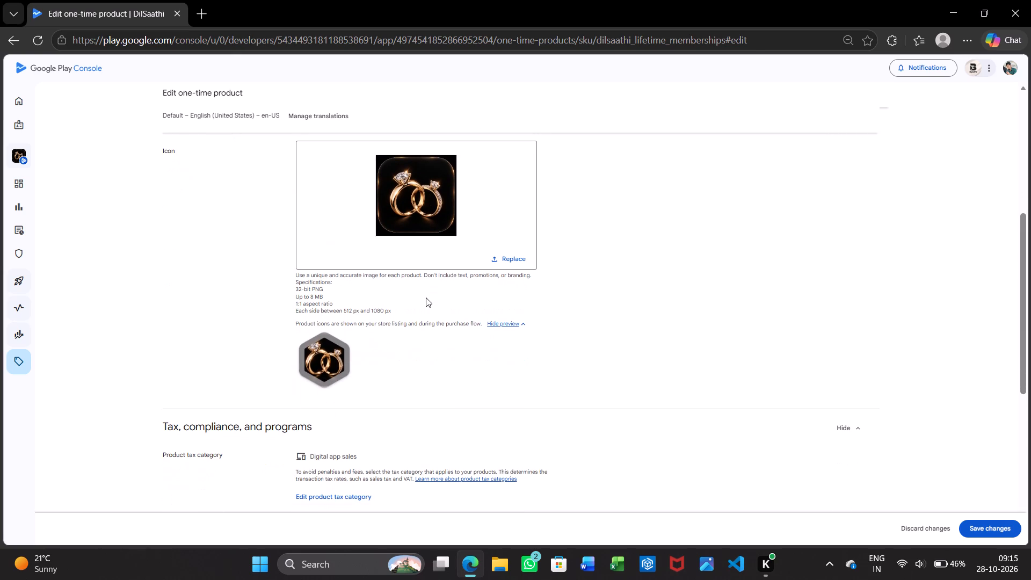
pyautogui.scroll(-1, 426, 298)
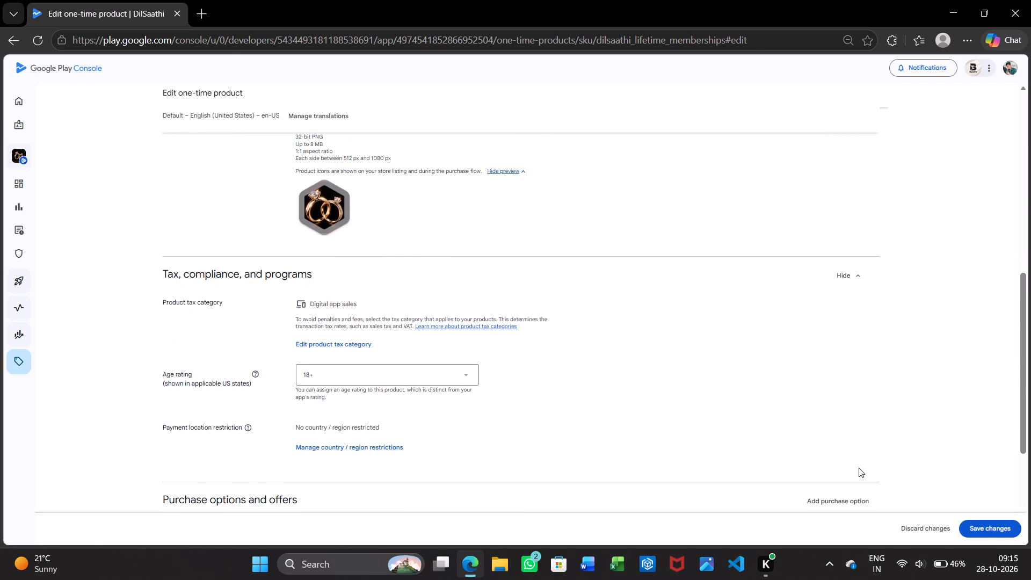
pyautogui.click(987, 526)
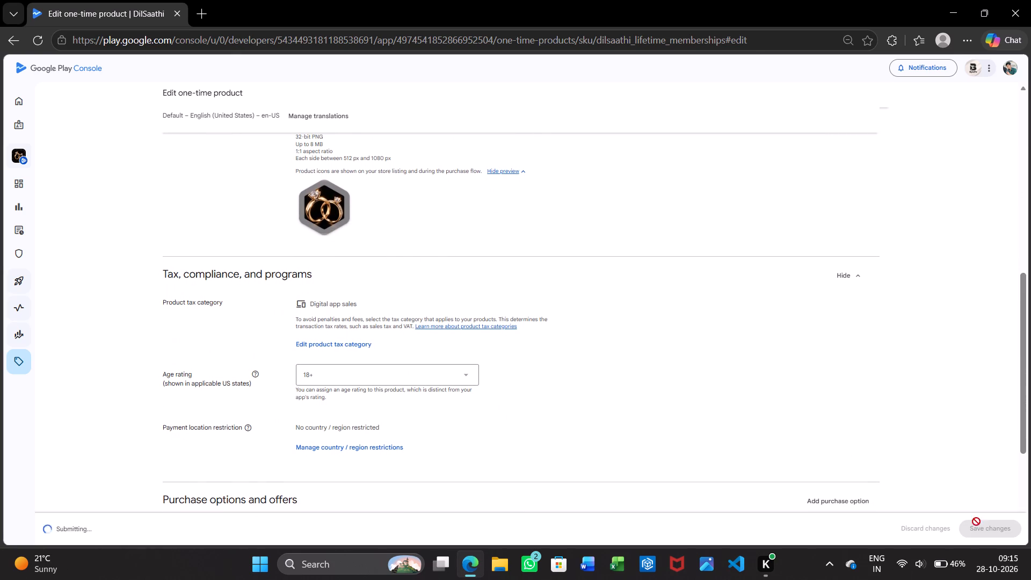
# Check the offer types available for the lifetime-access purchase option, then return to the product's summary page.
pyautogui.scroll(-1, 714, 439)
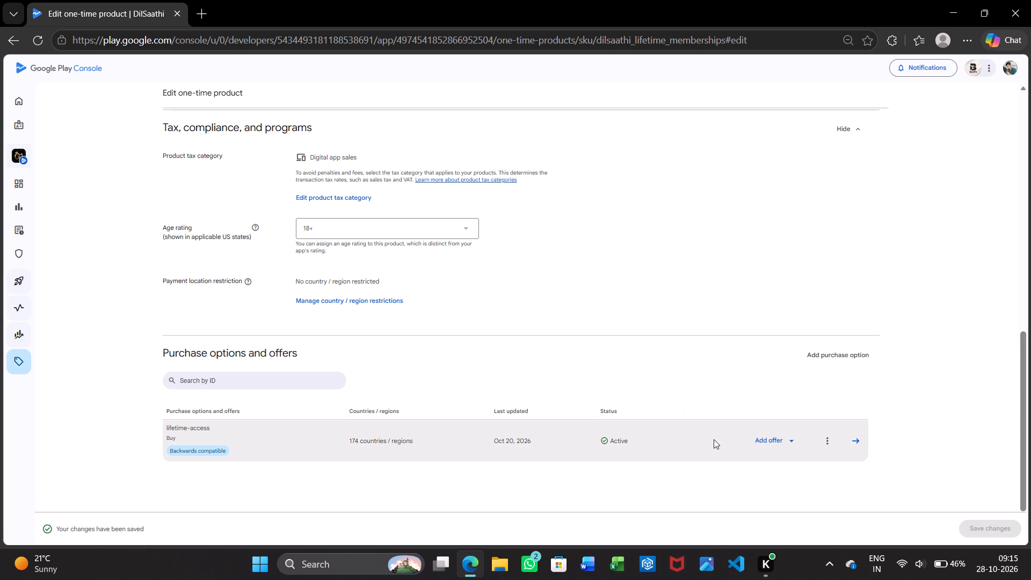
pyautogui.click(765, 444)
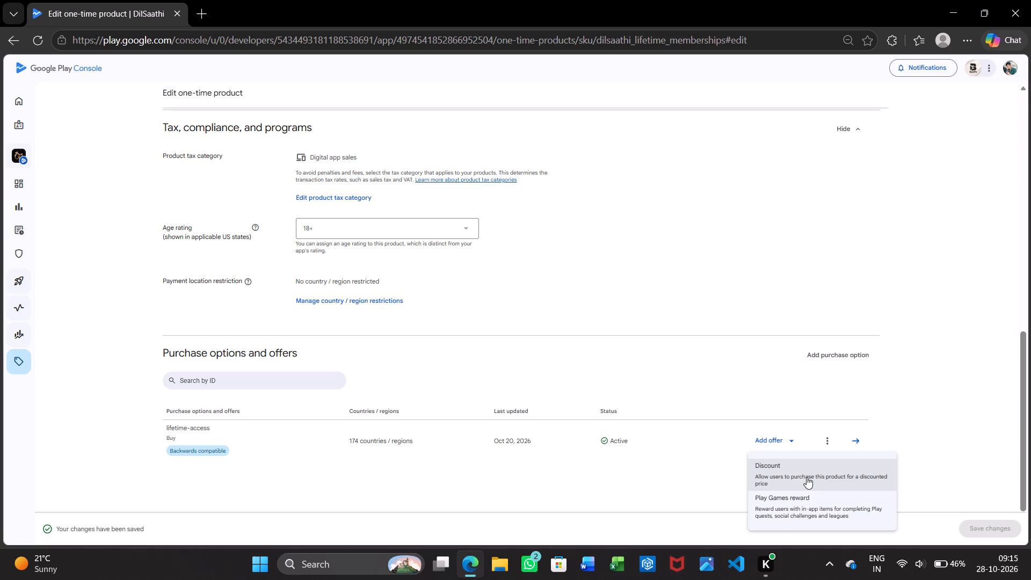
pyautogui.click(679, 483)
pyautogui.scroll(3, 724, 396)
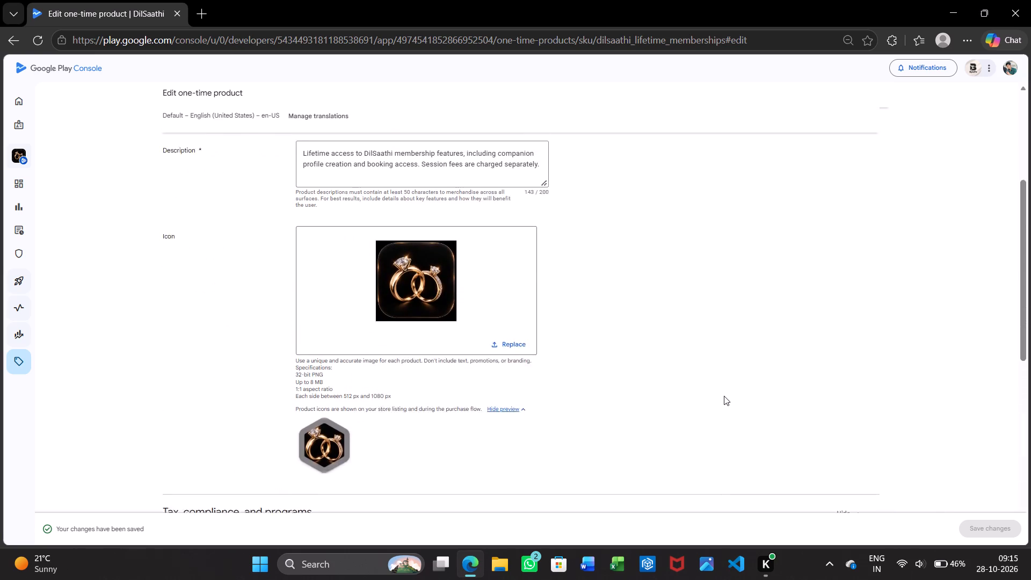
pyautogui.scroll(4, 724, 396)
pyautogui.click(168, 101)
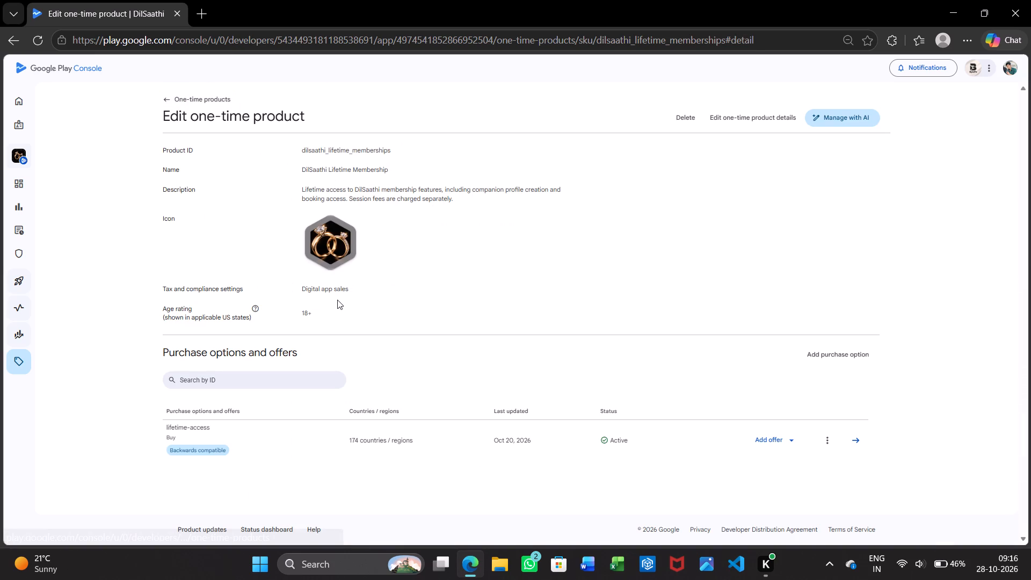
pyautogui.scroll(1, 337, 300)
# Leave the product's edit pages and view DilSaathi's Promo codes page under Monetize with Play.
pyautogui.hscroll(5, 528, 274)
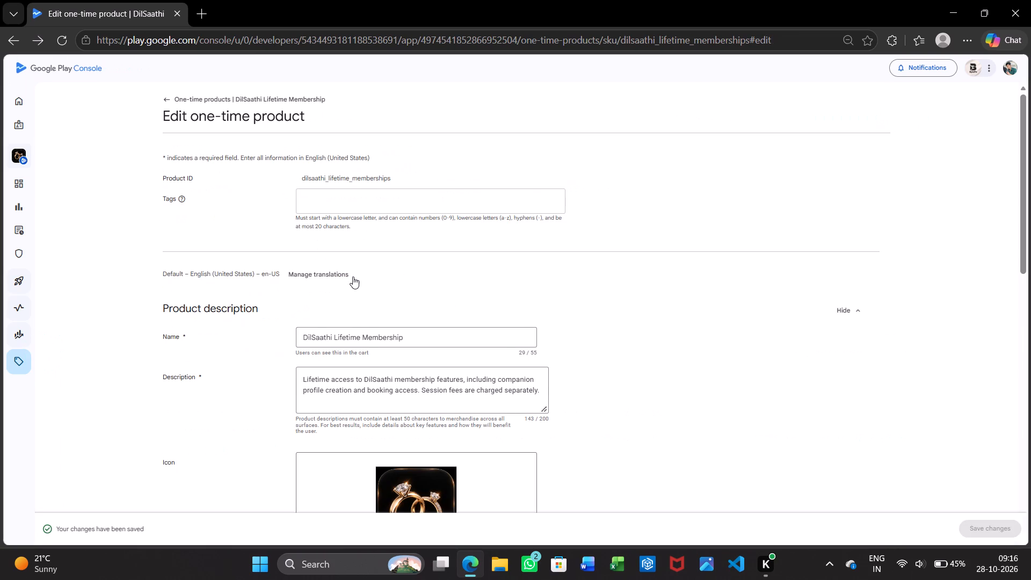
pyautogui.hscroll(5, 353, 277)
pyautogui.scroll(-1, 55, 421)
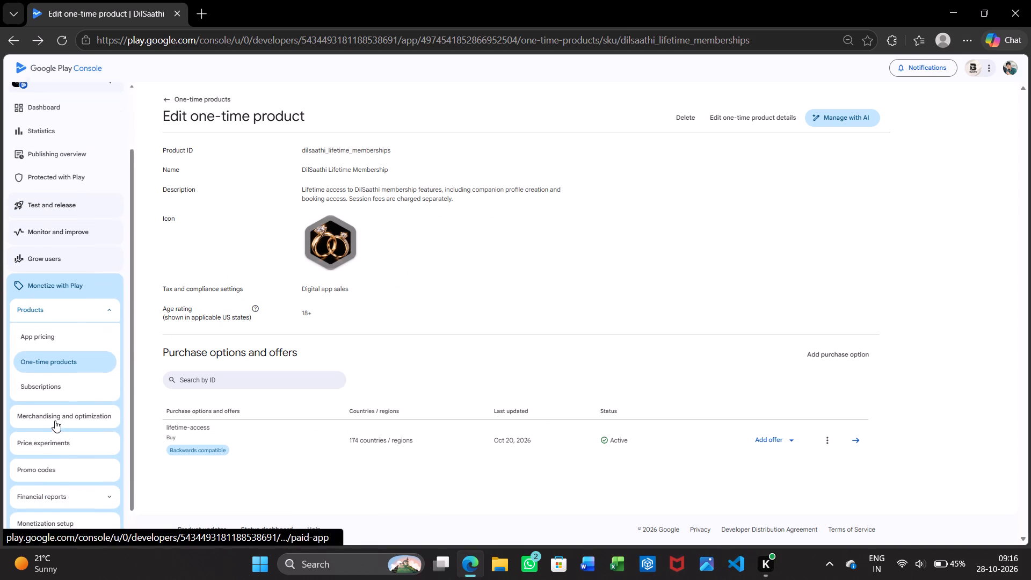
pyautogui.scroll(-1, 56, 433)
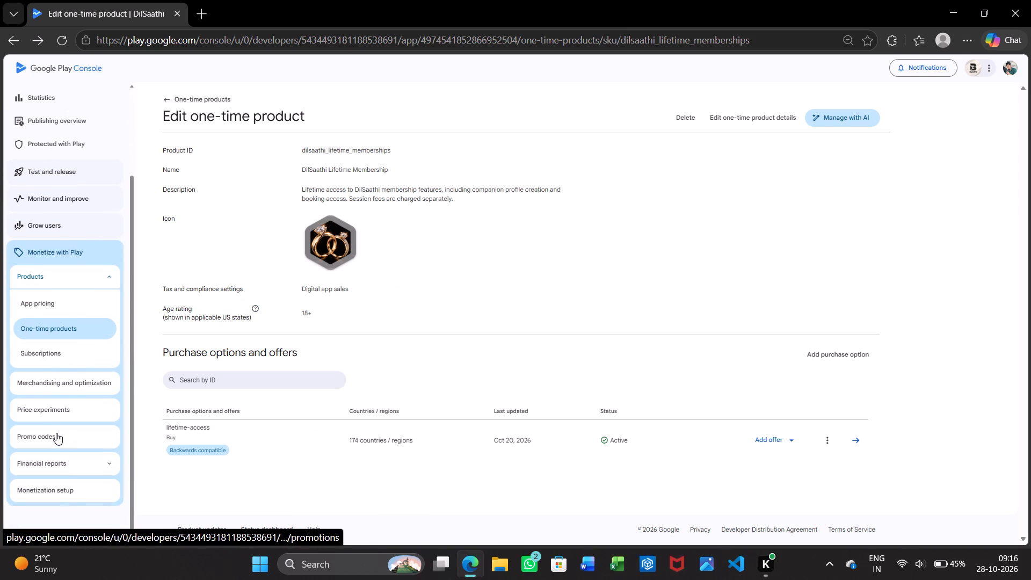
pyautogui.click(55, 437)
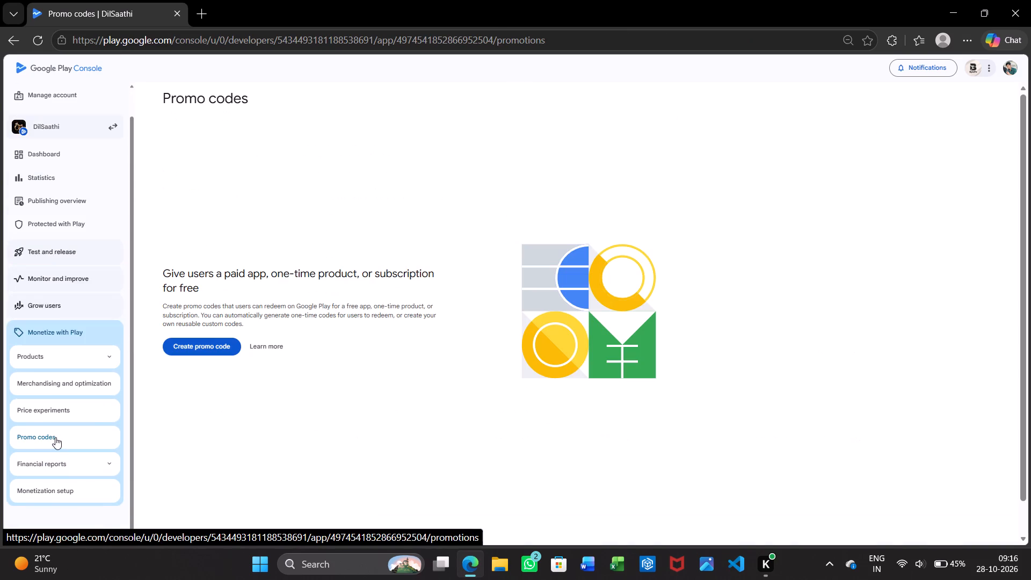
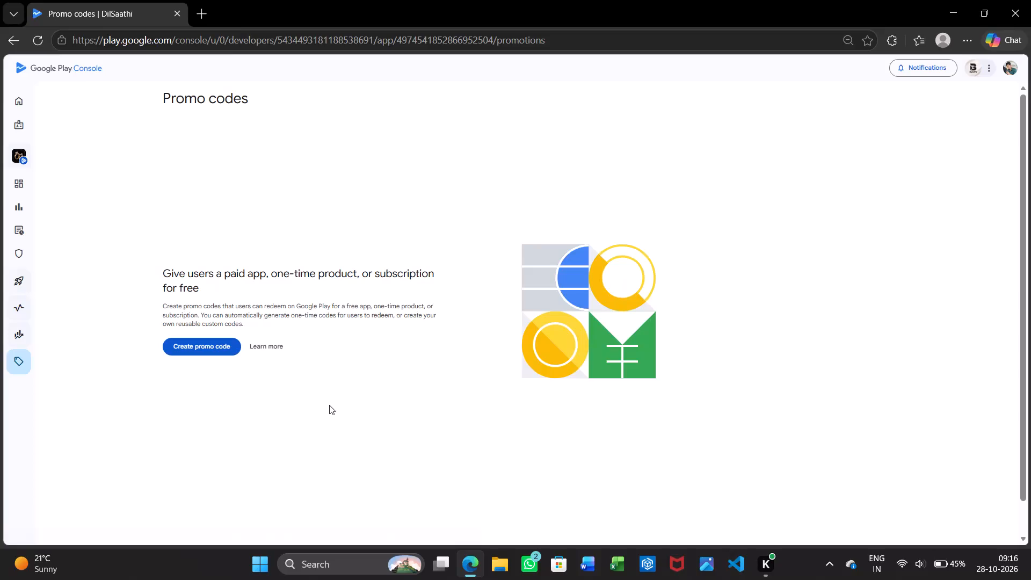
# Start creating a promo code to view its Terms of Service, then dismiss them without accepting and leave the Promo codes page.
pyautogui.click(194, 356)
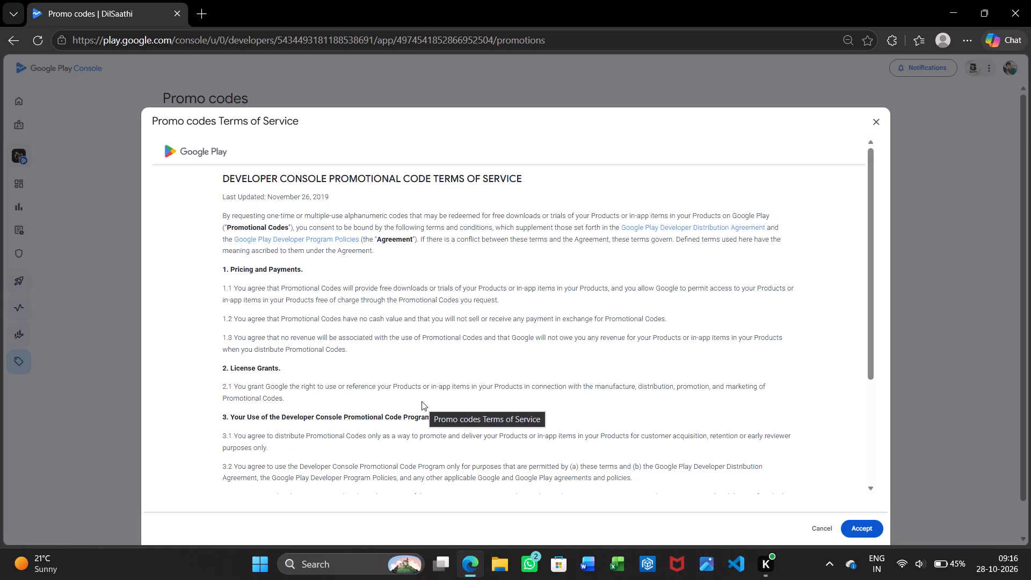
pyautogui.scroll(-2, 422, 401)
pyautogui.scroll(3, 422, 401)
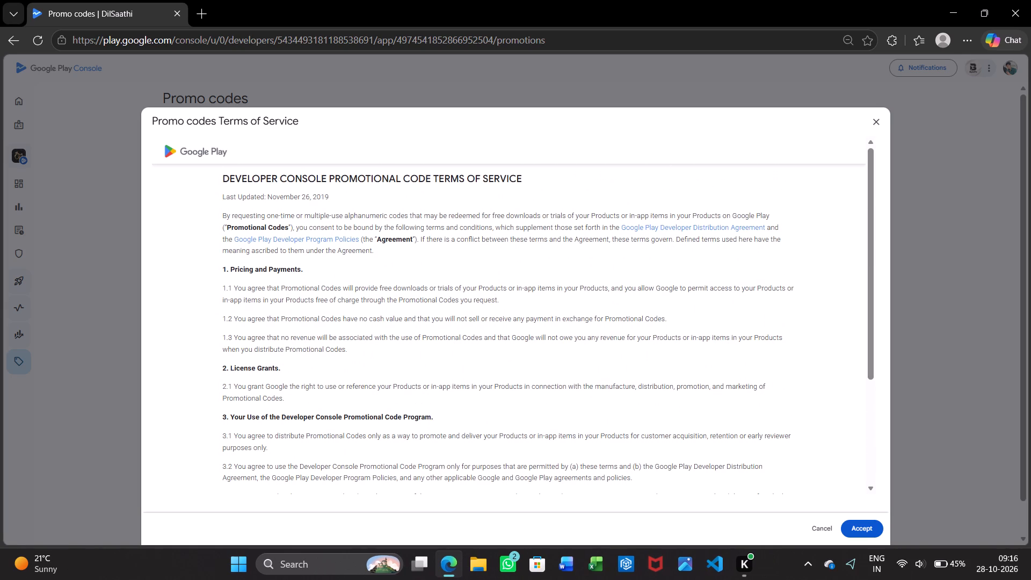
pyautogui.click(112, 308)
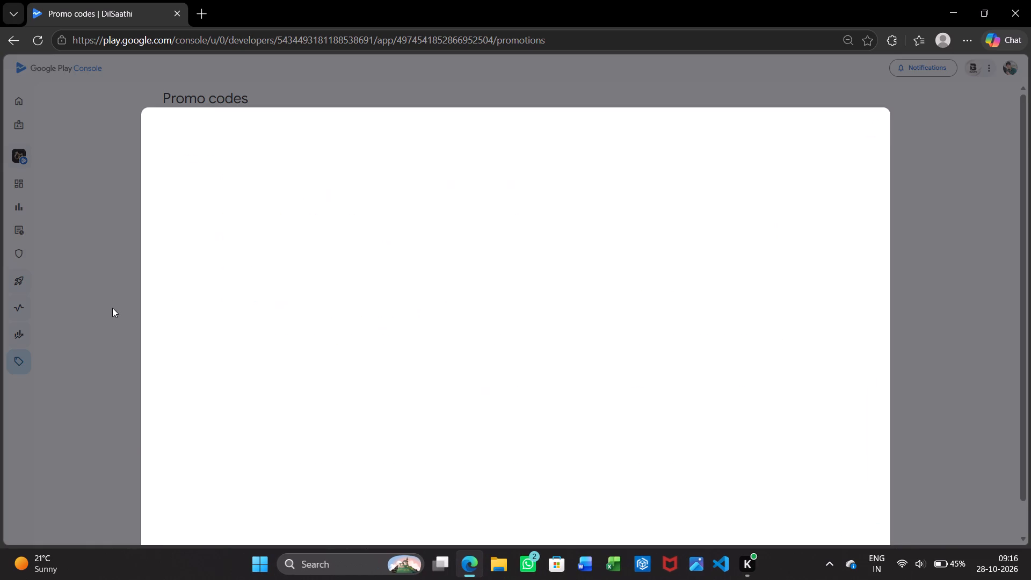
pyautogui.hscroll(4, 112, 308)
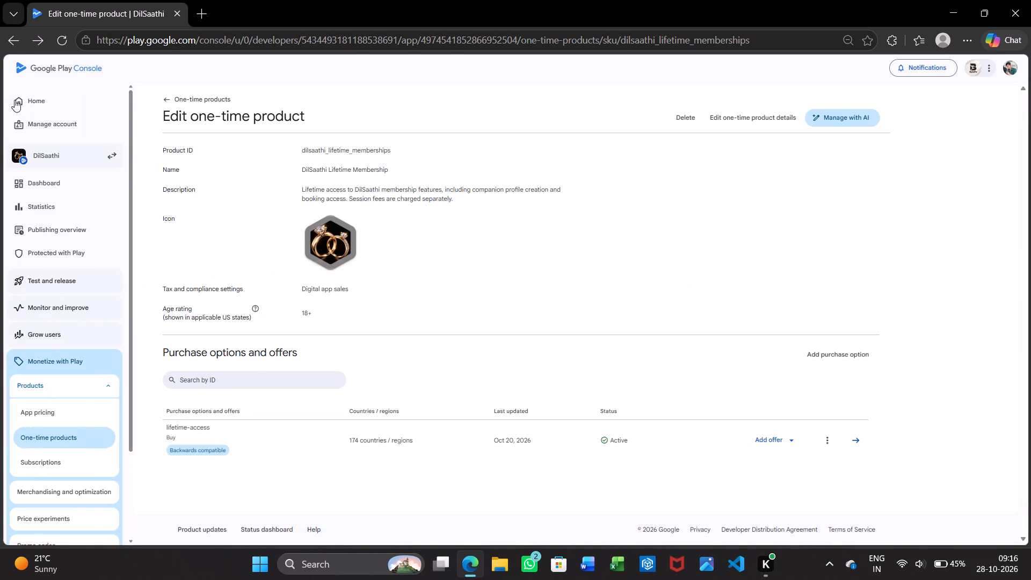
# Open BytePe's account details from Manage account and review the developer account and contact information.
pyautogui.click(37, 119)
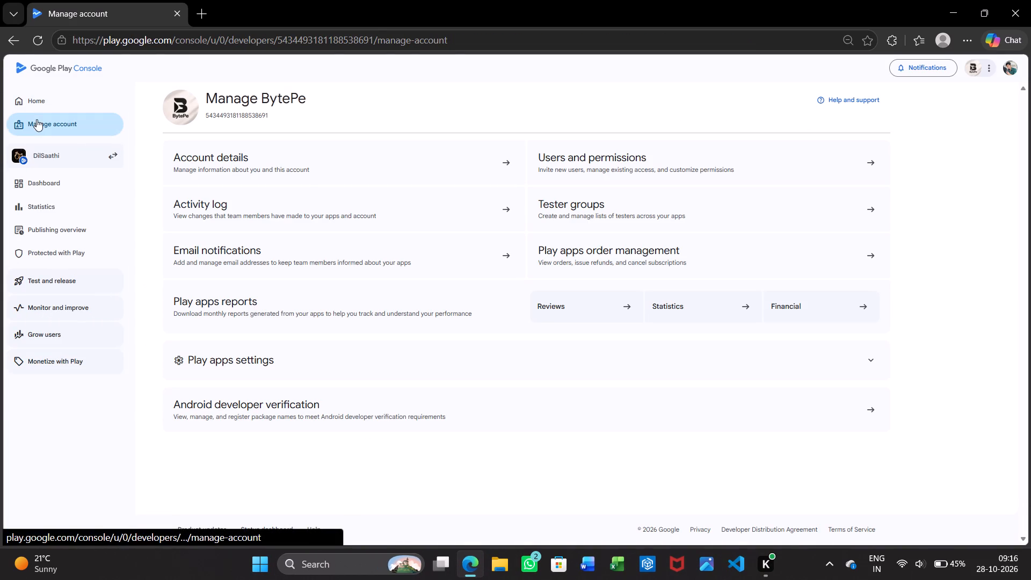
pyautogui.click(500, 158)
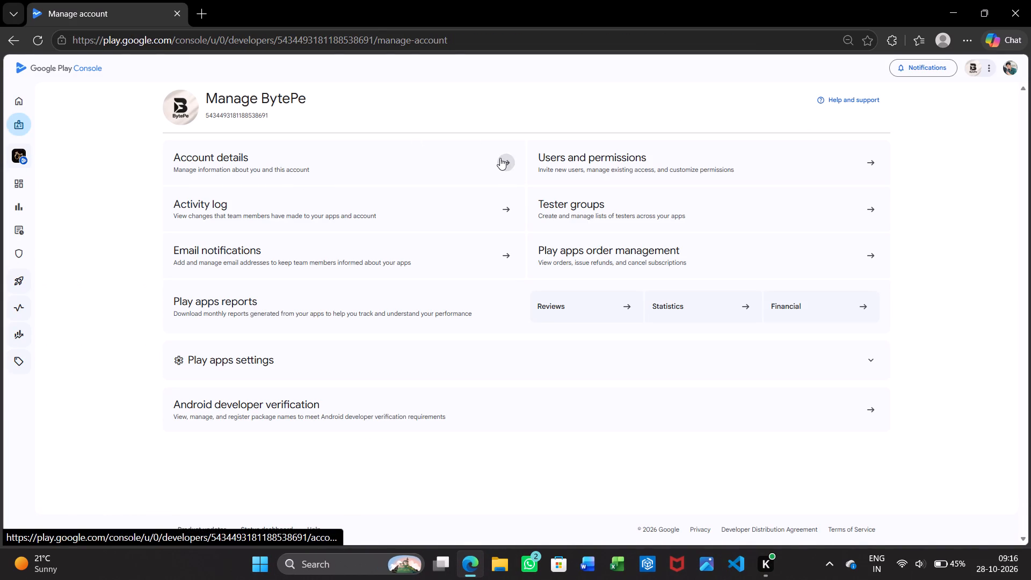
pyautogui.scroll(-1, 484, 299)
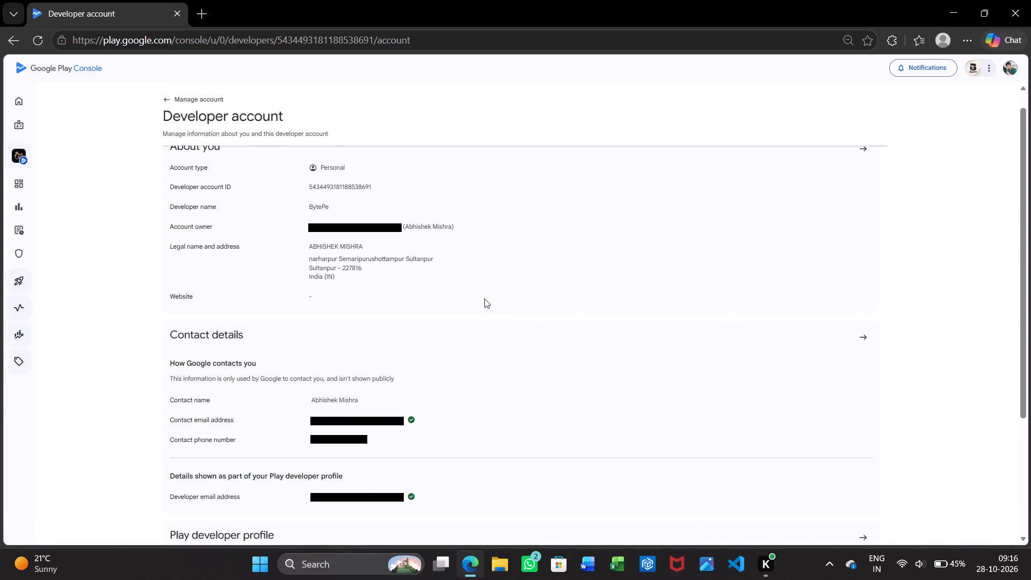
pyautogui.scroll(-1, 484, 299)
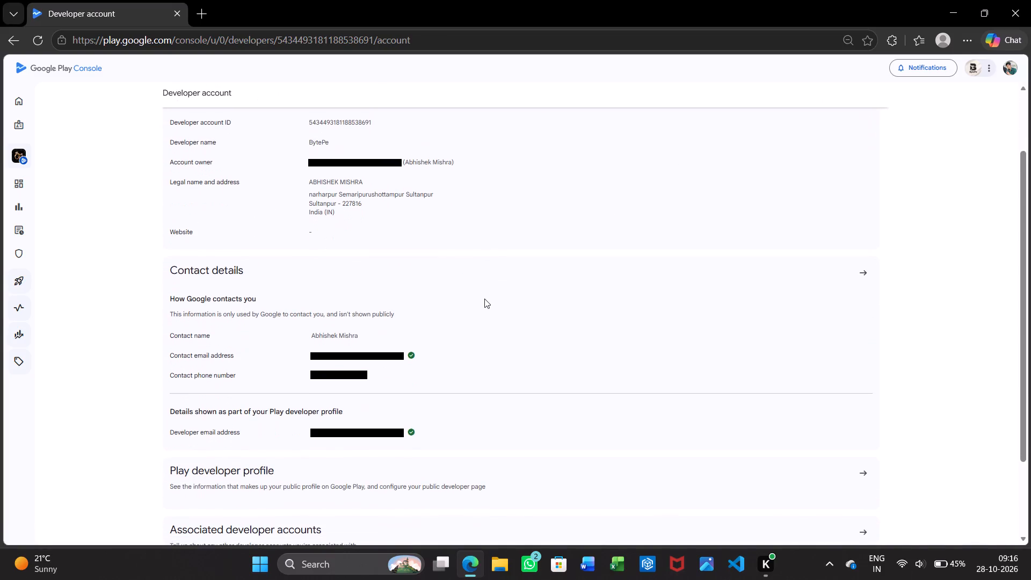
pyautogui.scroll(-2, 484, 299)
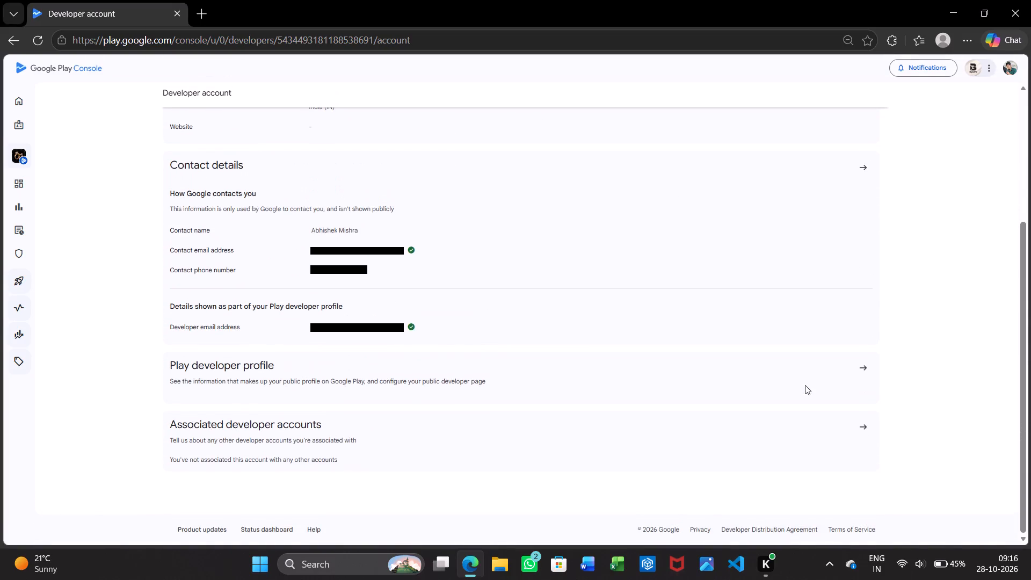
# Open the Play developer profile and examine its public details, icon, header image, featured app, website and promotional text.
pyautogui.click(867, 358)
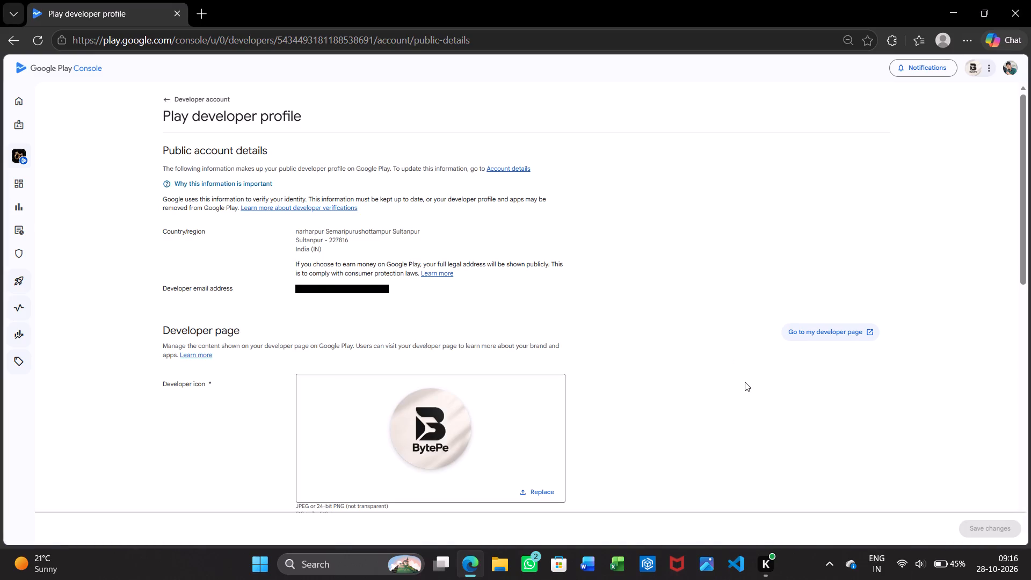
pyautogui.scroll(-2, 745, 382)
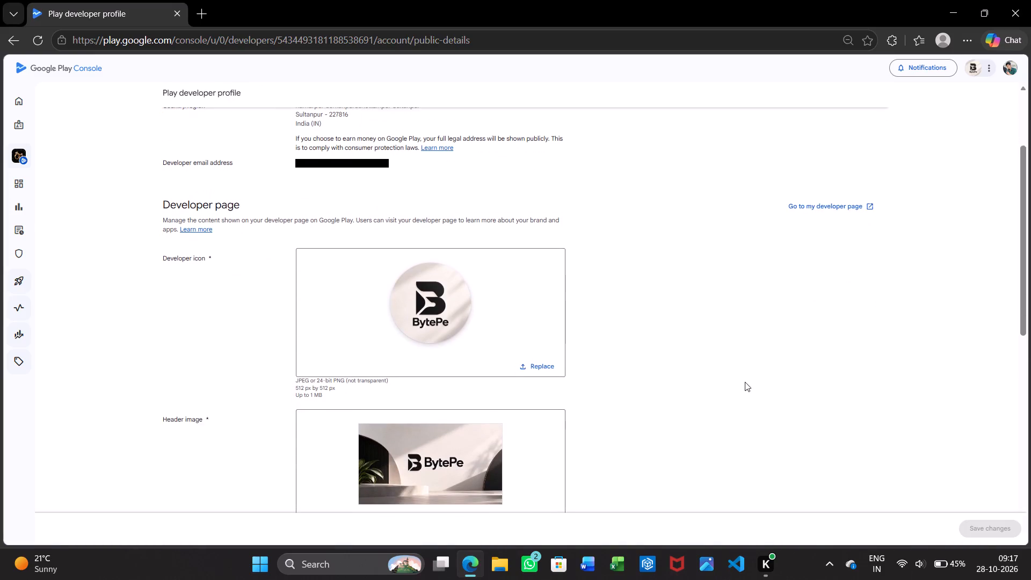
pyautogui.scroll(-2, 745, 382)
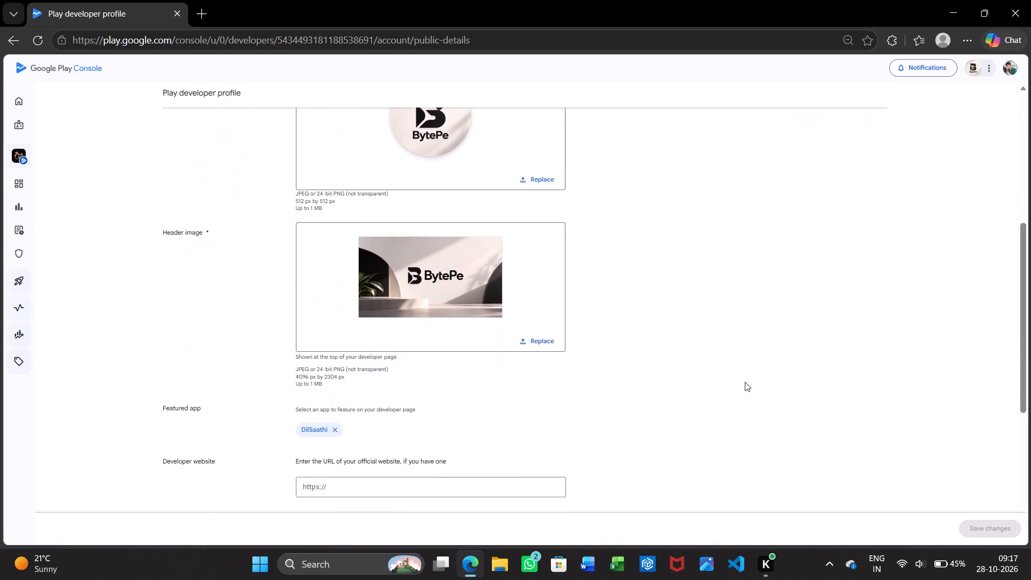
pyautogui.scroll(-2, 745, 382)
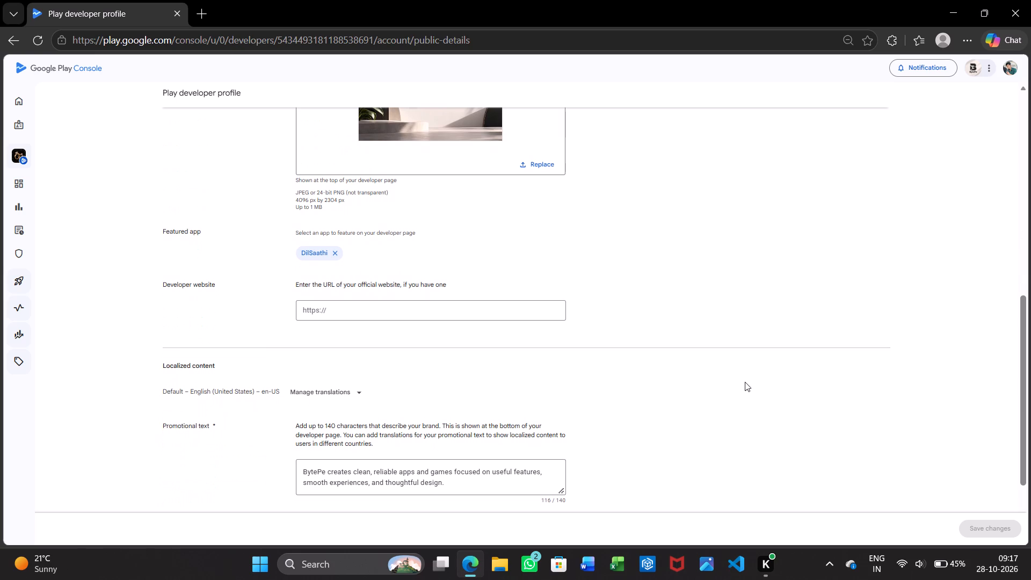
pyautogui.click(398, 237)
pyautogui.scroll(-1, 629, 320)
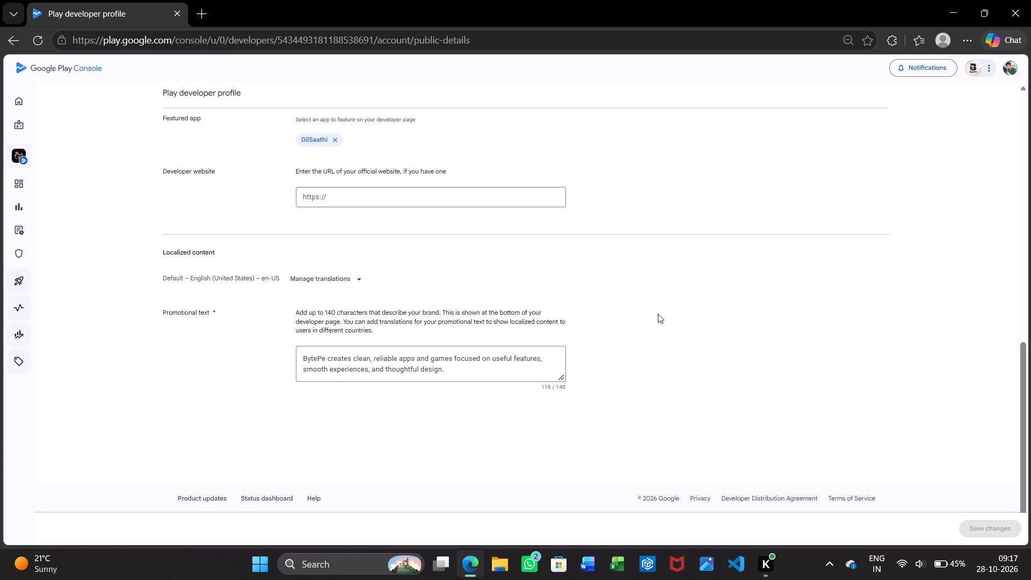
pyautogui.scroll(1, 658, 314)
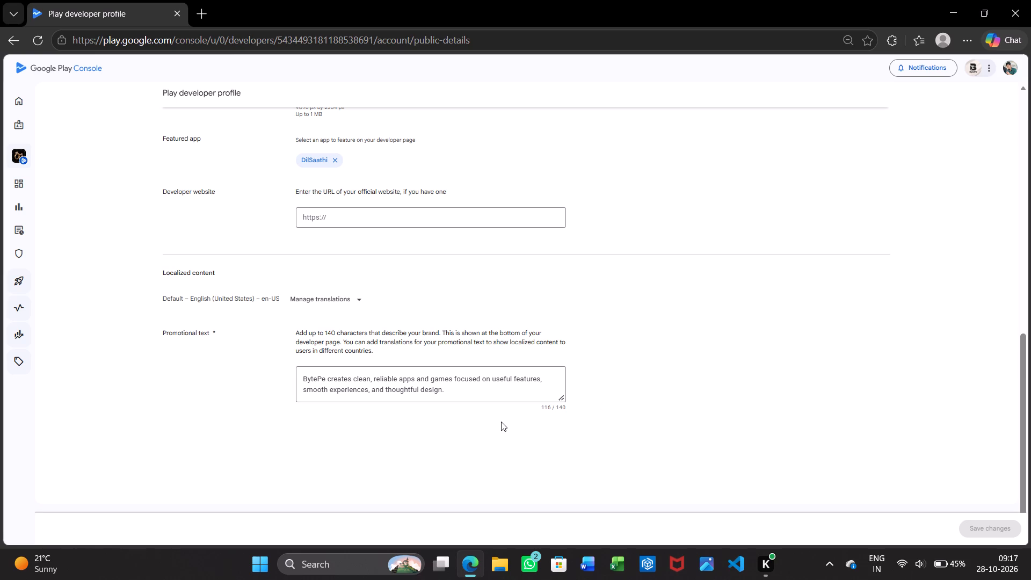
pyautogui.scroll(-1, 501, 422)
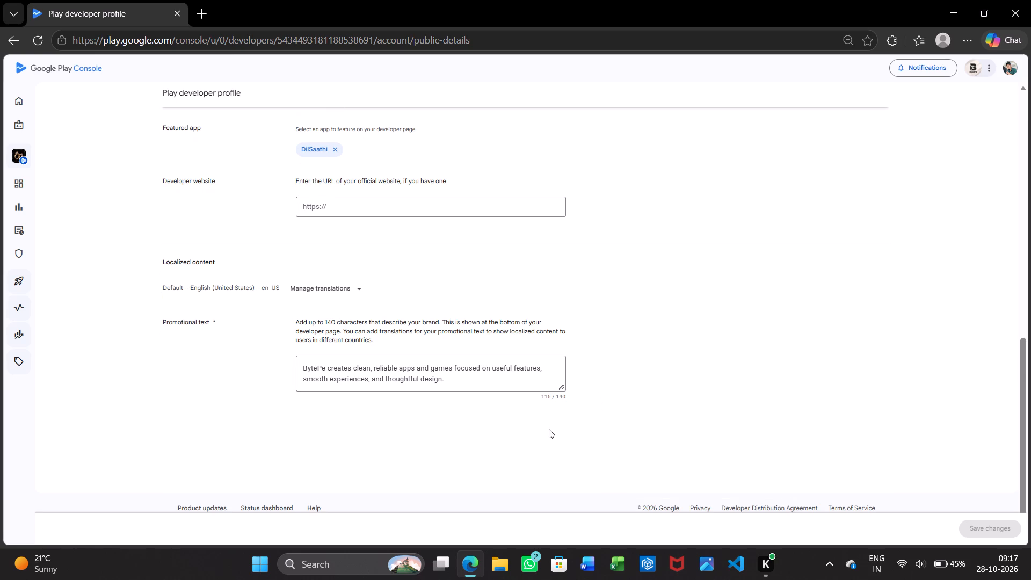
pyautogui.scroll(-1, 549, 429)
# Check the translation options for the profile's localized content, then return to the Manage account page.
pyautogui.click(349, 278)
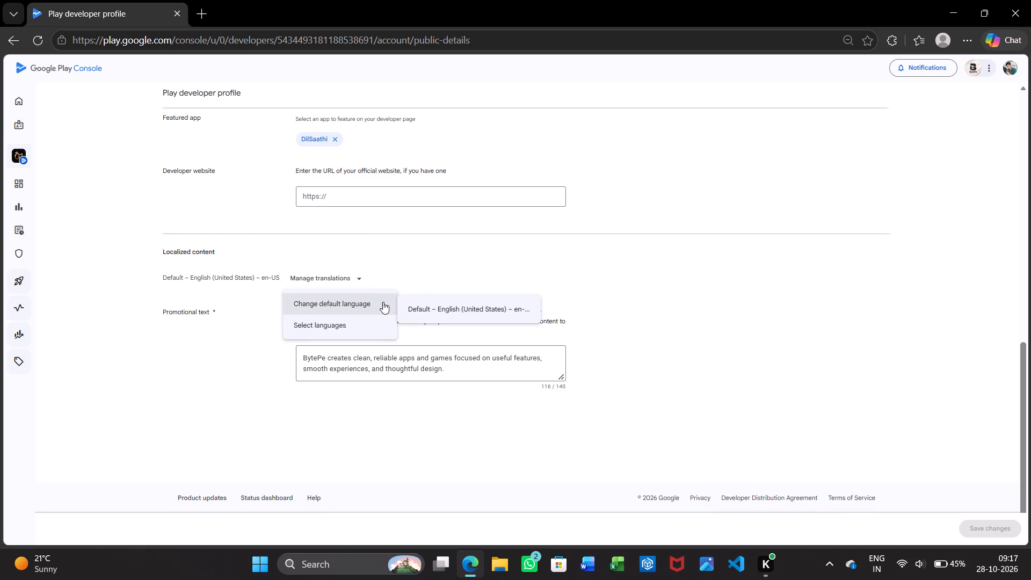
pyautogui.click(328, 440)
pyautogui.hscroll(7, 328, 440)
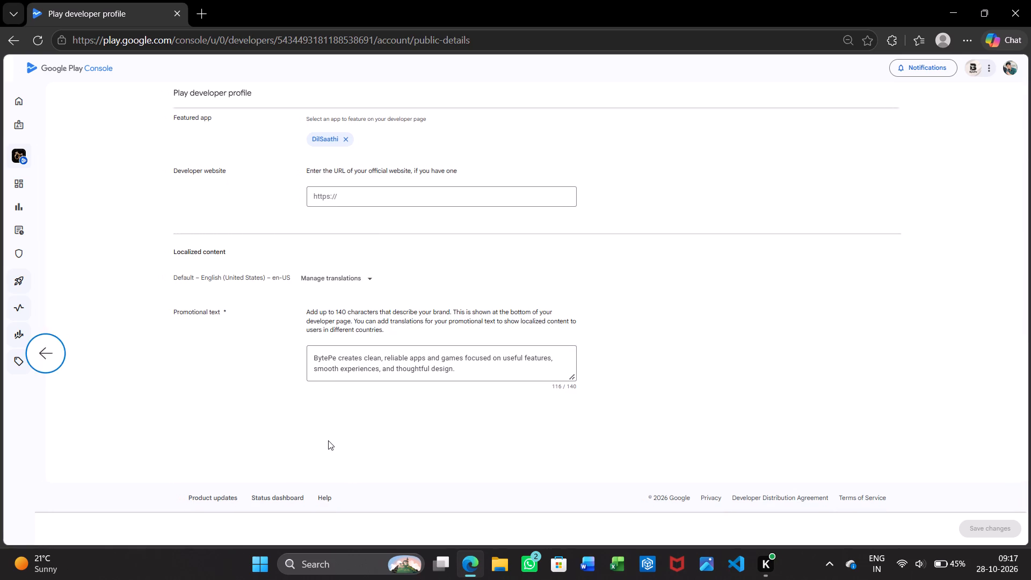
pyautogui.scroll(3, 328, 440)
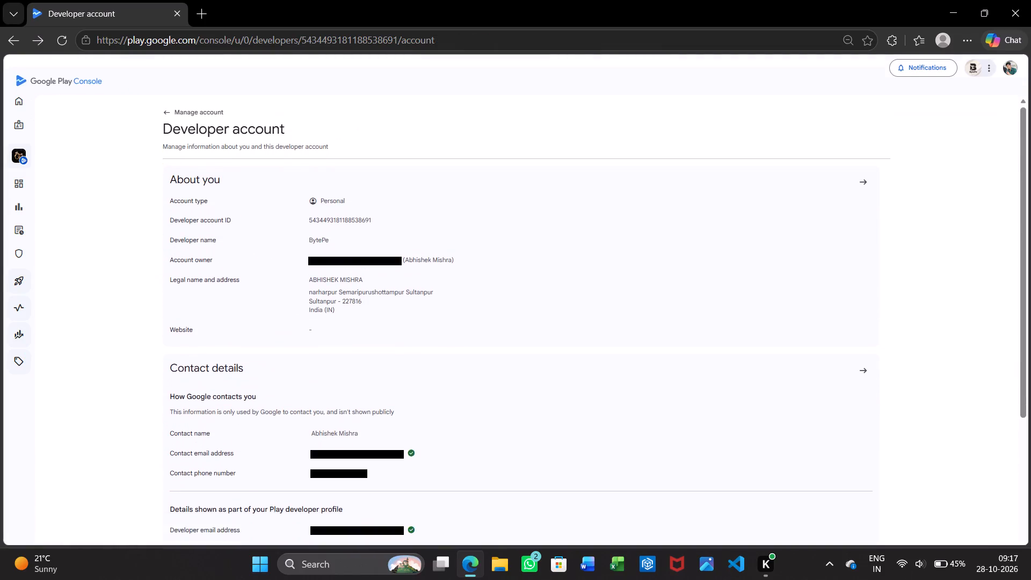
pyautogui.click(168, 97)
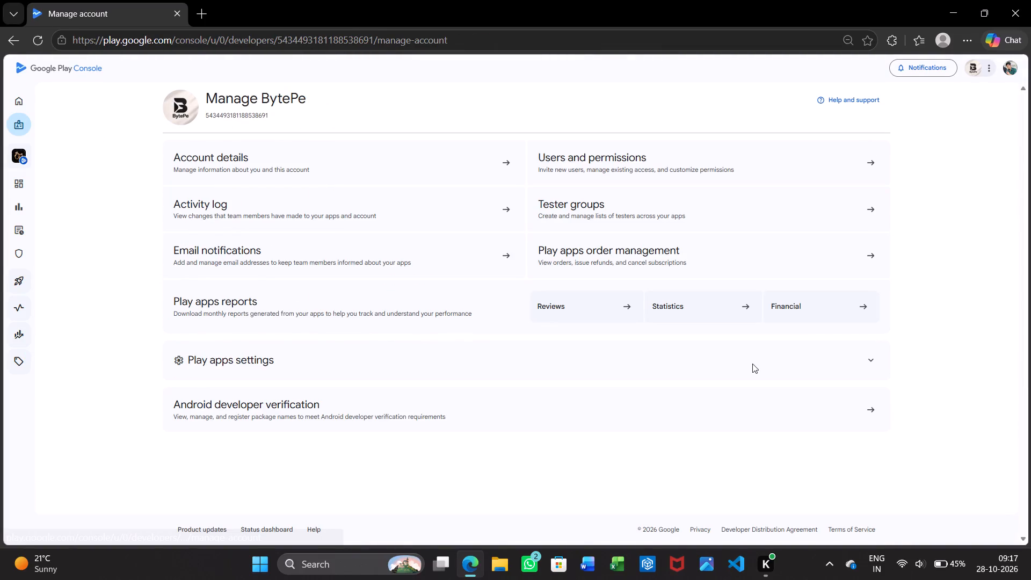
# View the Game projects page from the general Play apps settings, then return to Manage account.
pyautogui.click(873, 363)
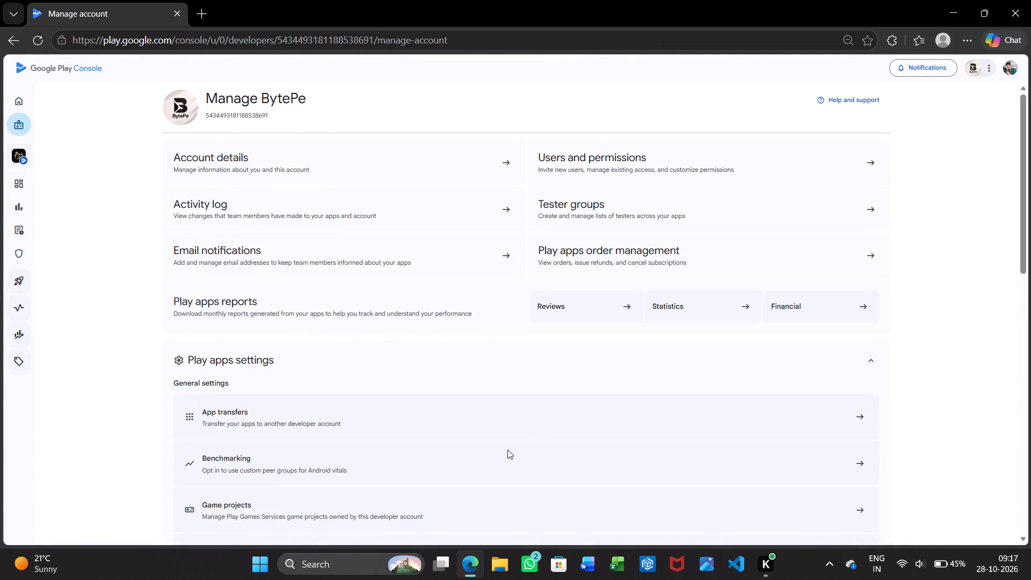
pyautogui.scroll(-2, 507, 450)
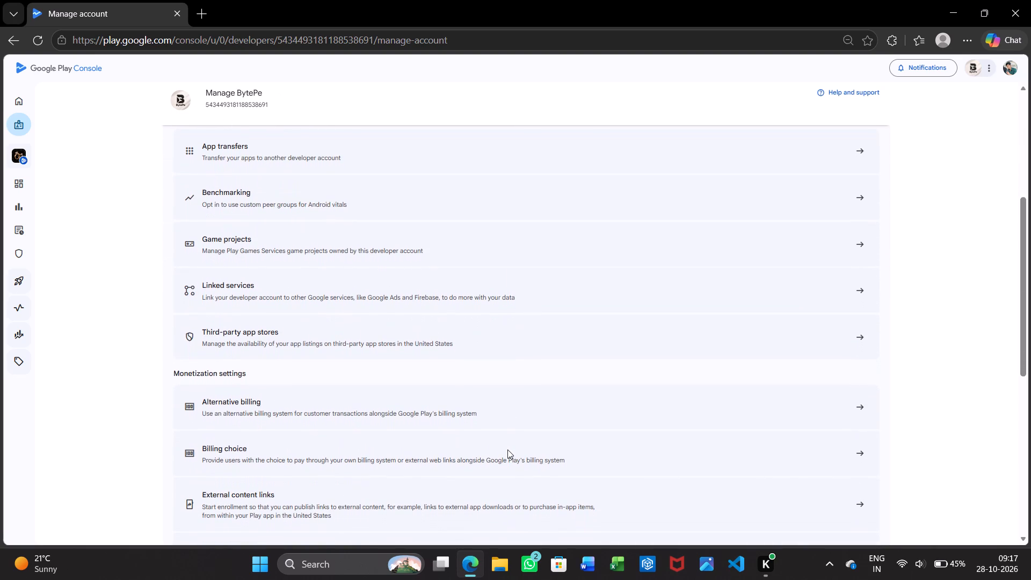
pyautogui.click(866, 241)
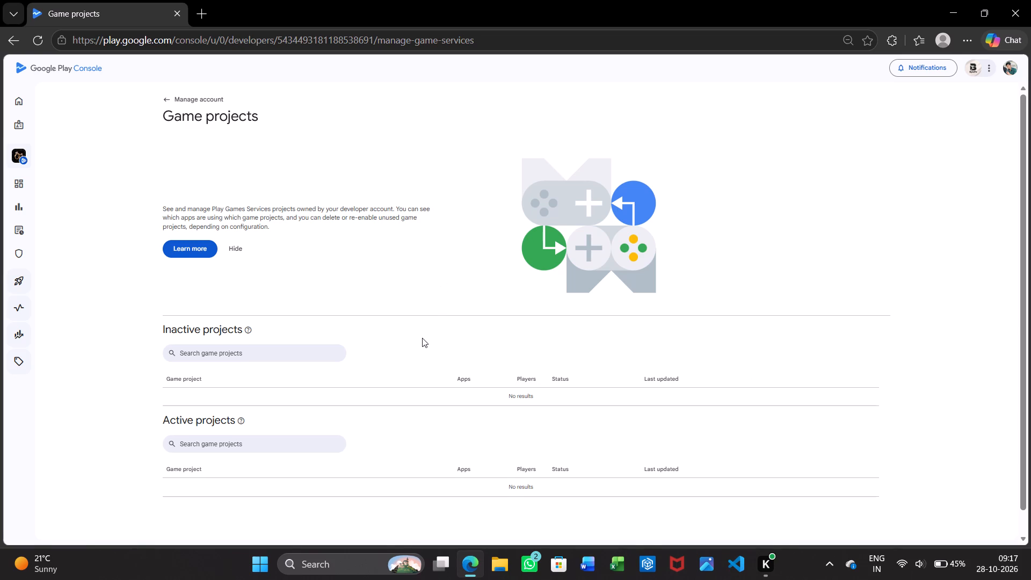
pyautogui.scroll(-1, 422, 338)
pyautogui.hscroll(5, 422, 338)
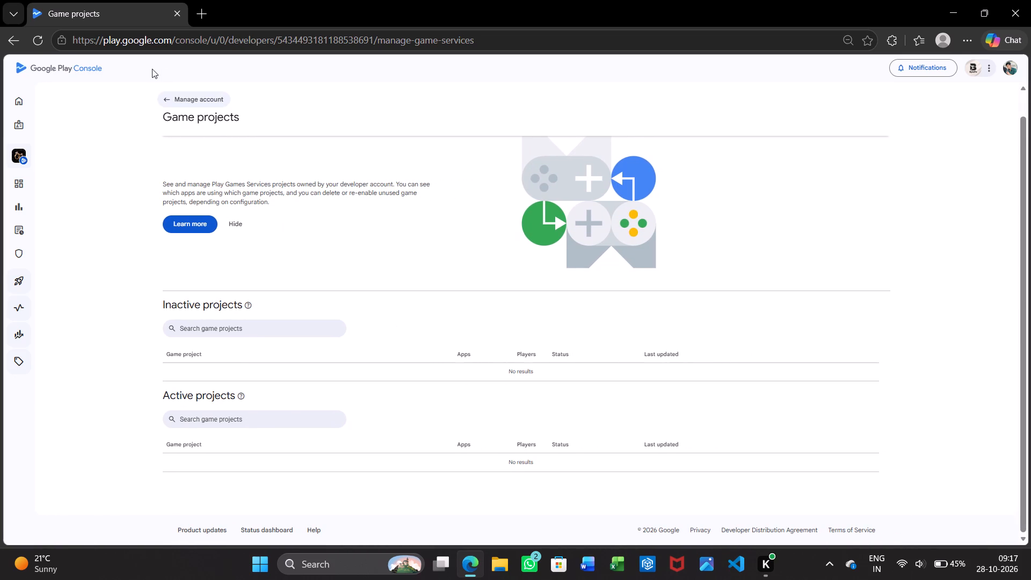
pyautogui.click(162, 94)
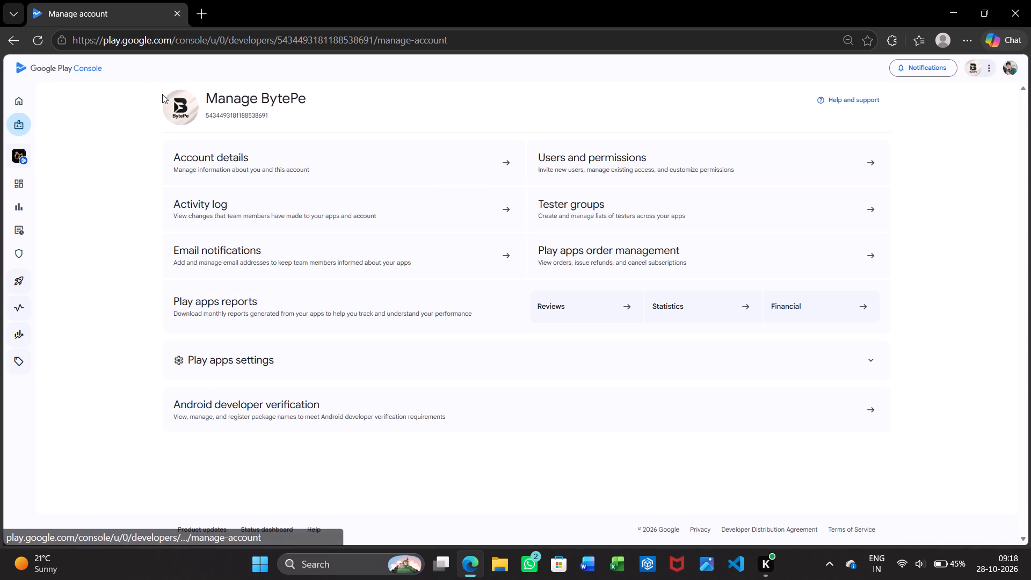
# Open Linked services from Play apps settings and examine the linking options for Google Ads, Firebase and Google Analytics.
pyautogui.click(873, 356)
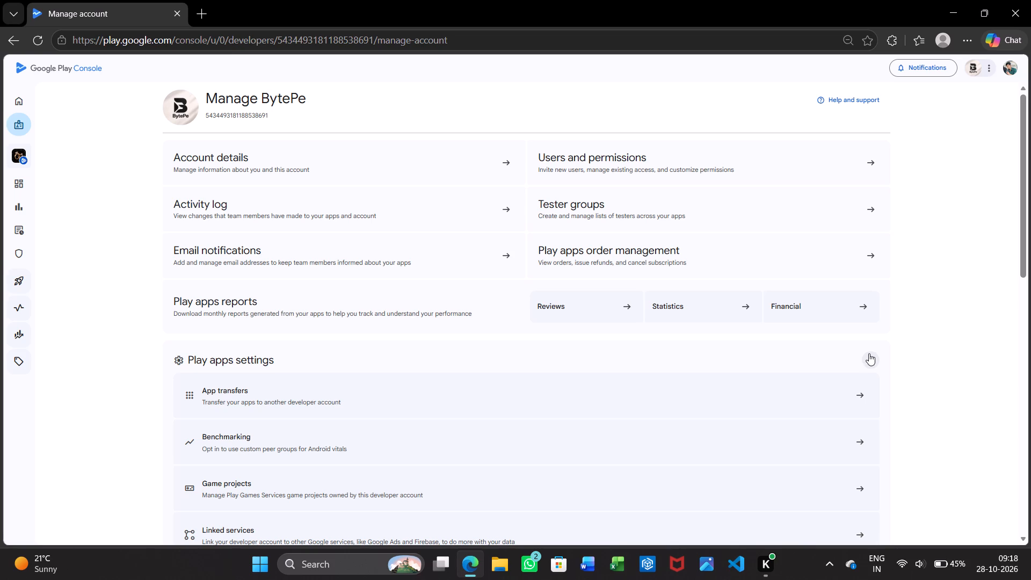
pyautogui.scroll(-3, 678, 363)
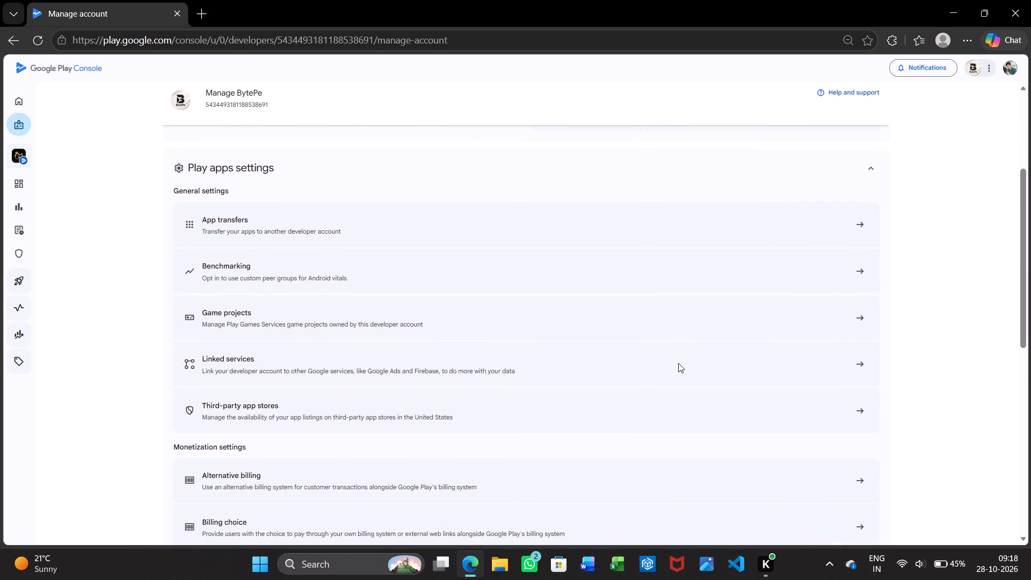
pyautogui.scroll(-1, 678, 363)
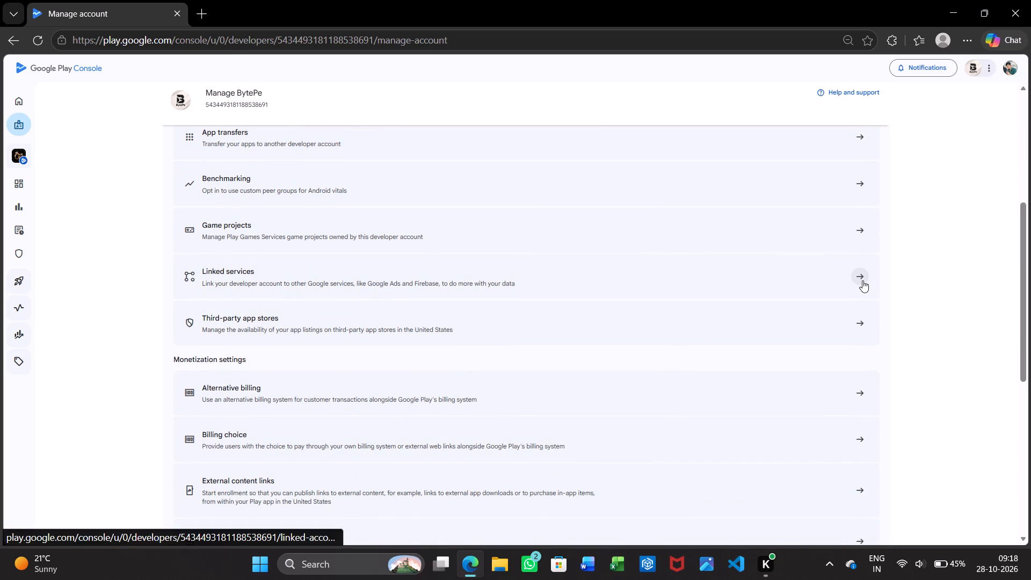
pyautogui.click(862, 280)
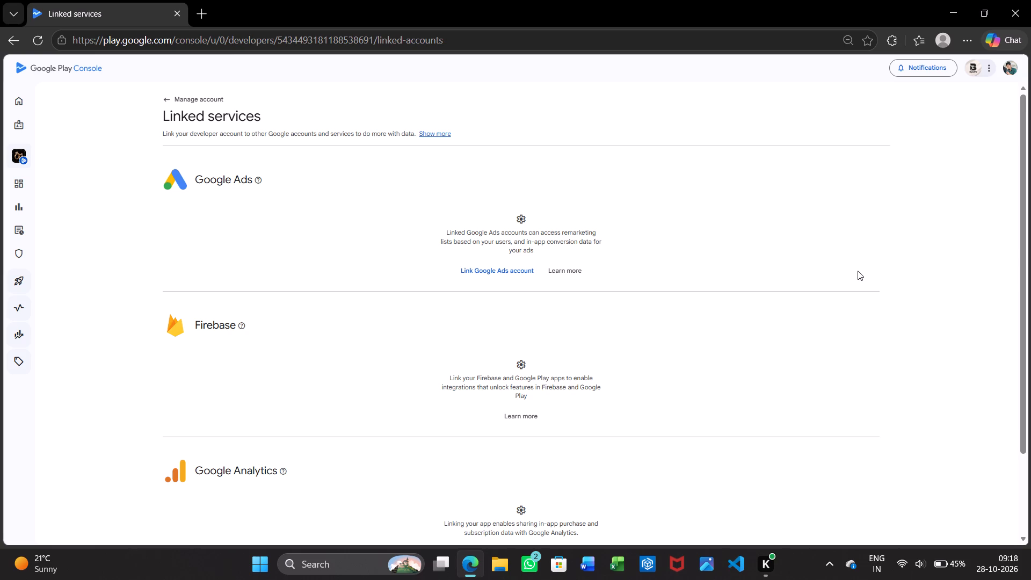
pyautogui.click(534, 272)
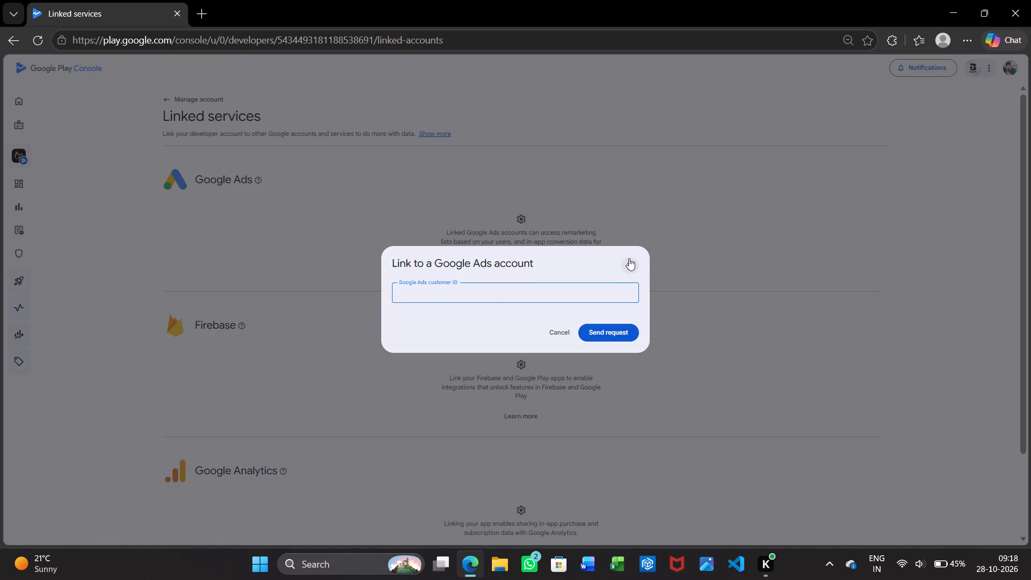
pyautogui.click(629, 258)
pyautogui.scroll(-1, 344, 383)
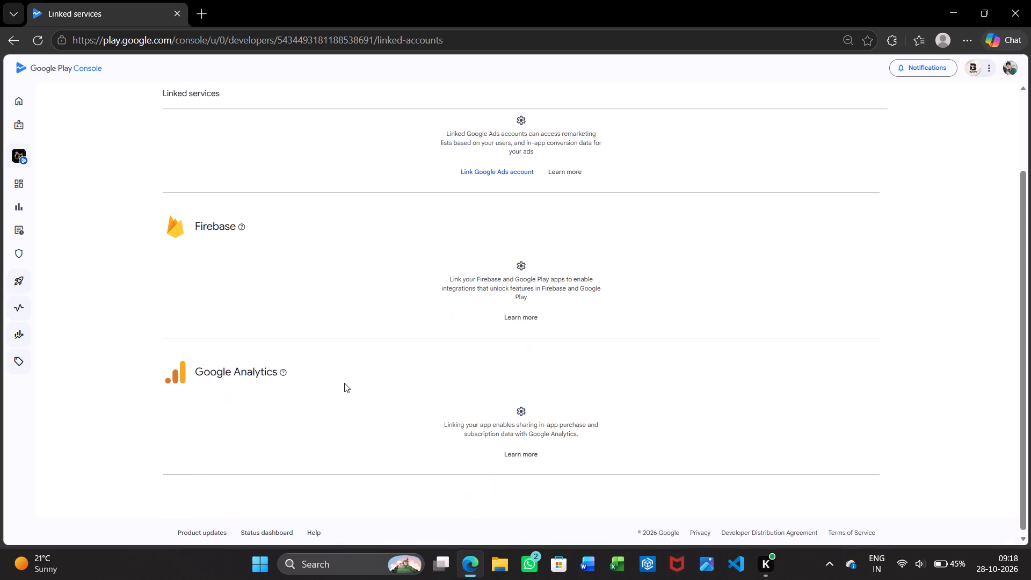
pyautogui.click(521, 264)
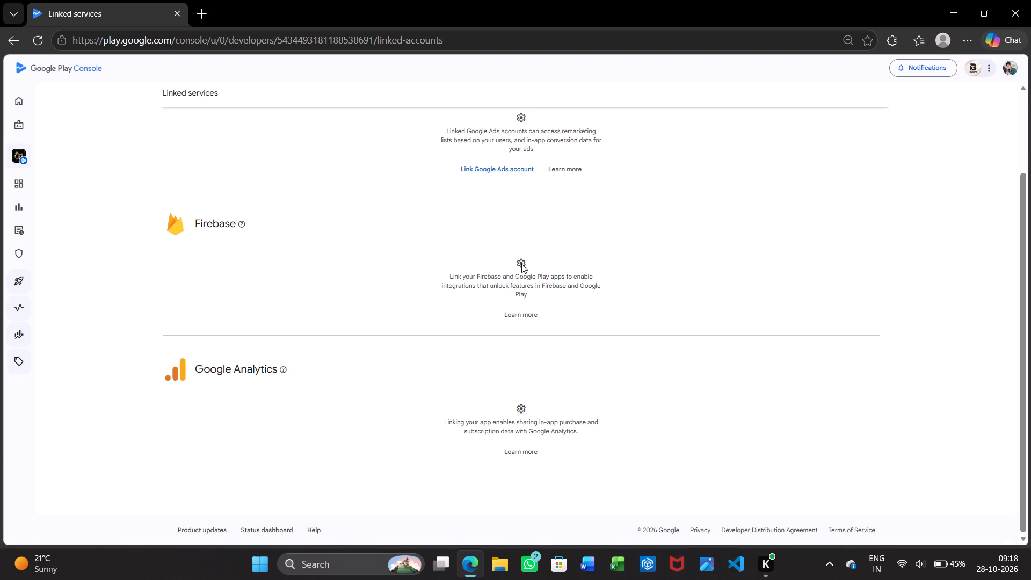
pyautogui.scroll(2, 413, 385)
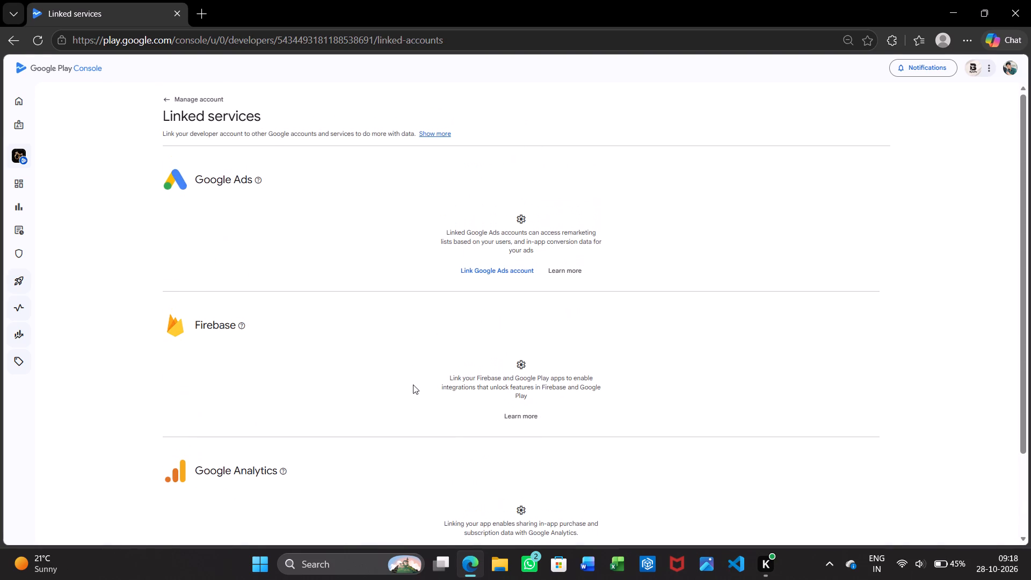
# Open Third-party app stores from Play apps settings and examine the US listing-sharing notice and publishing preferences.
pyautogui.click(163, 93)
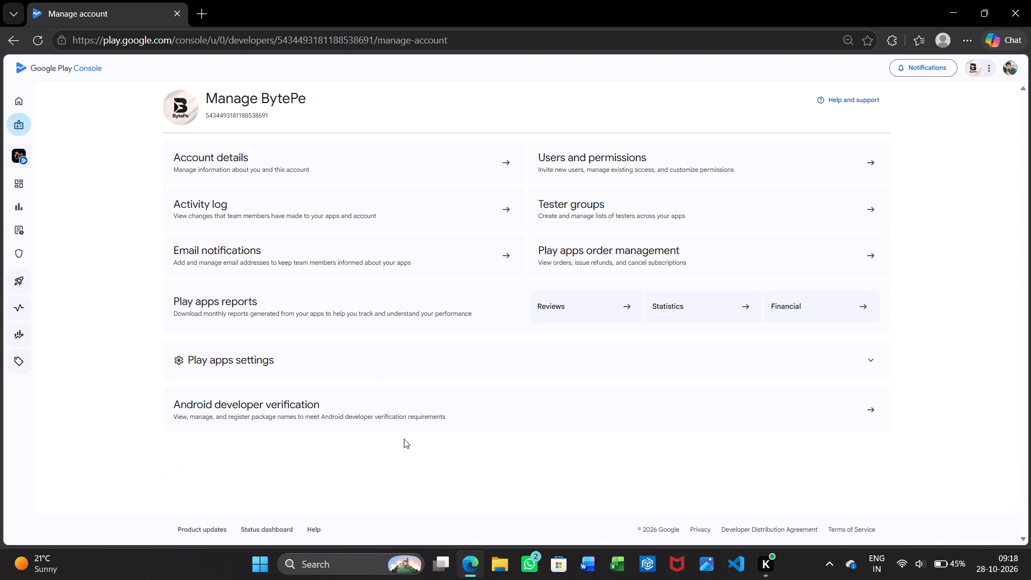
pyautogui.click(452, 467)
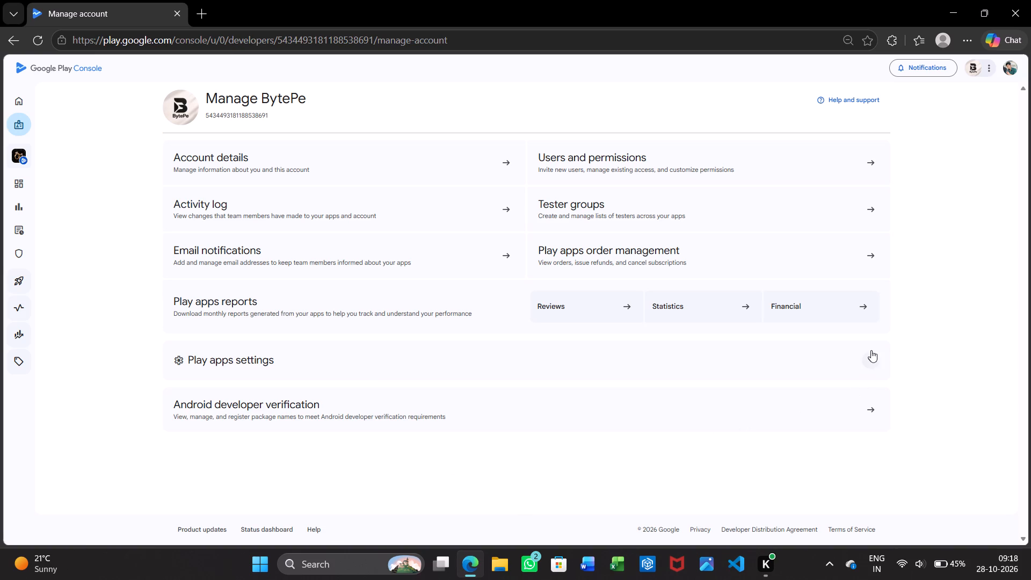
pyautogui.moveTo(871, 347); pyautogui.dragTo(870, 357)
pyautogui.click(870, 357)
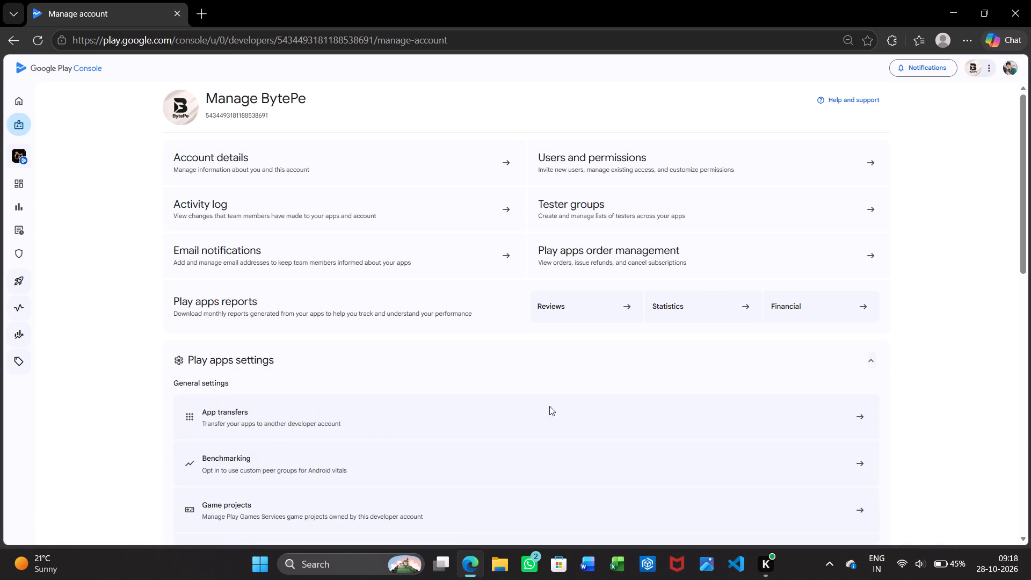
pyautogui.scroll(-2, 535, 417)
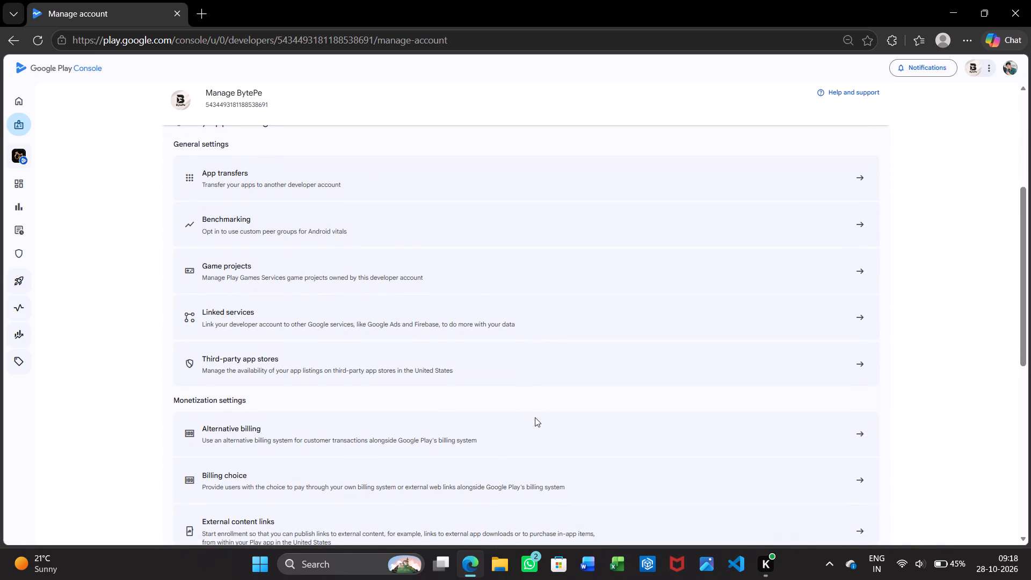
pyautogui.click(861, 359)
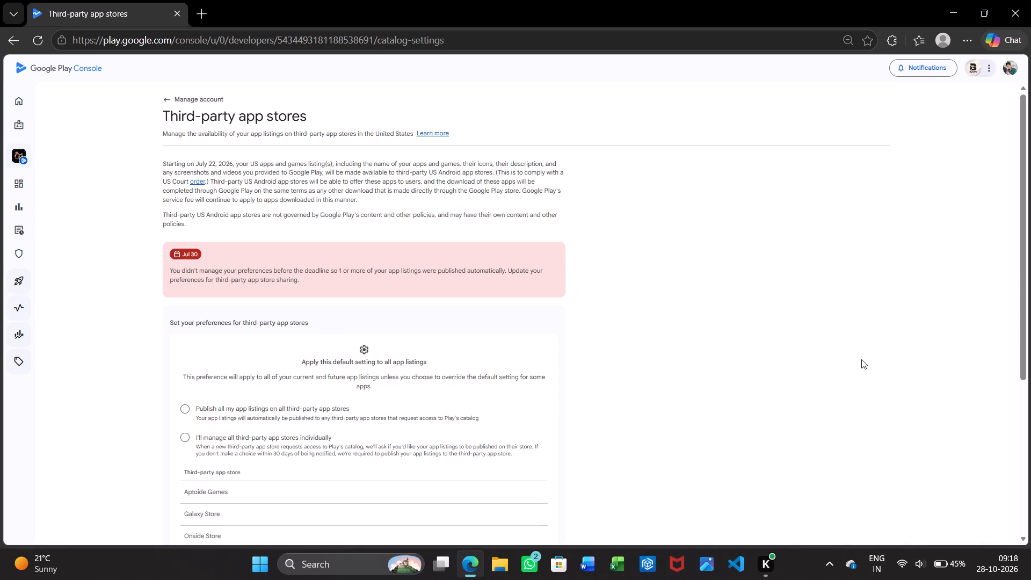
pyautogui.scroll(-2, 484, 324)
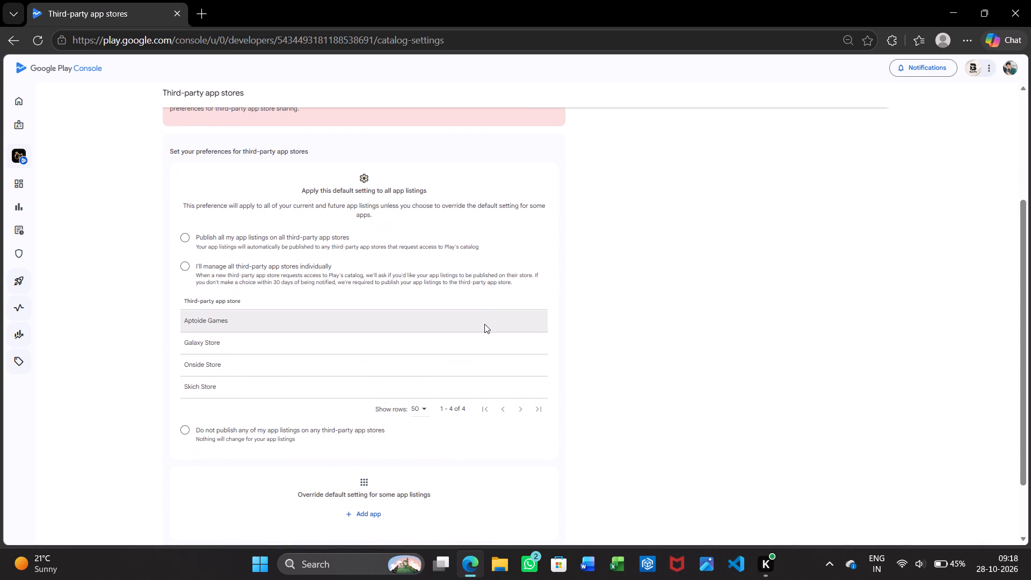
pyautogui.scroll(1, 484, 324)
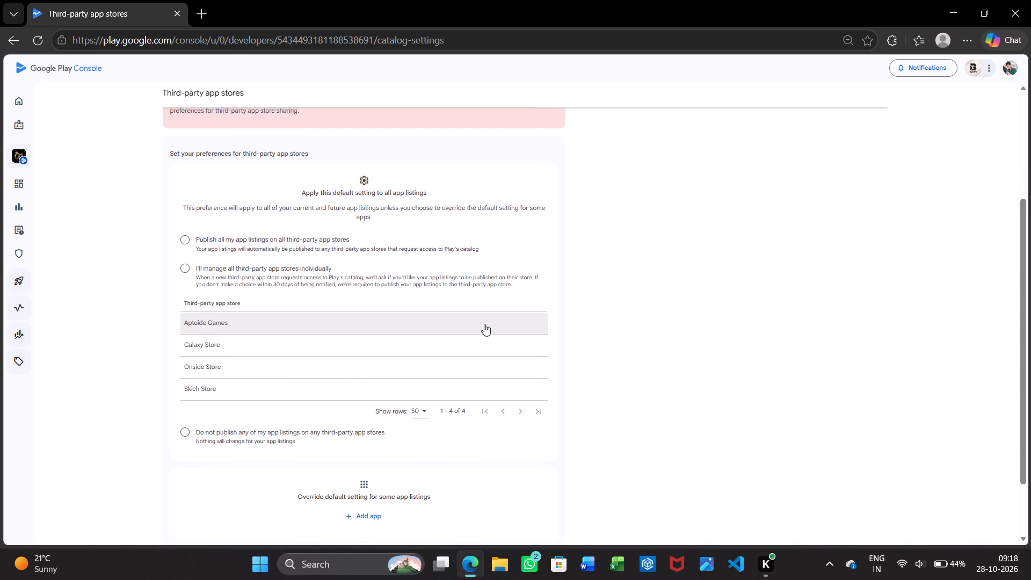
pyautogui.scroll(2, 484, 324)
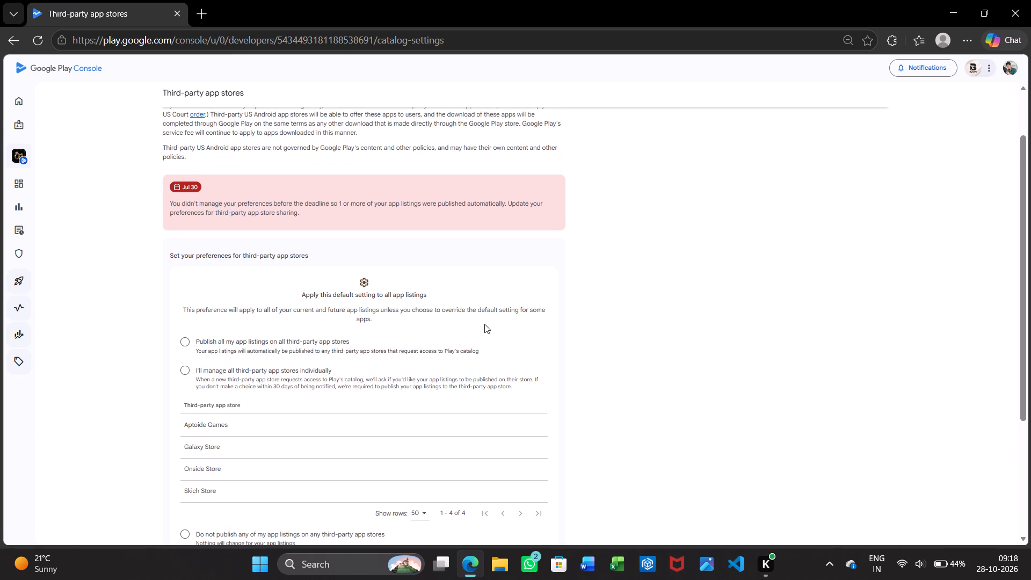
pyautogui.scroll(1, 444, 323)
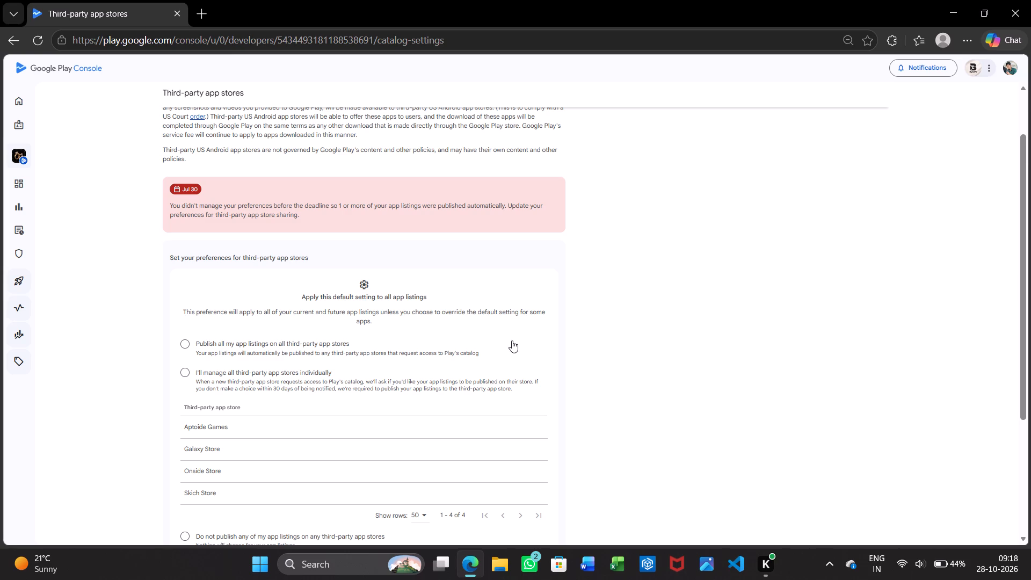
pyautogui.scroll(1, 512, 340)
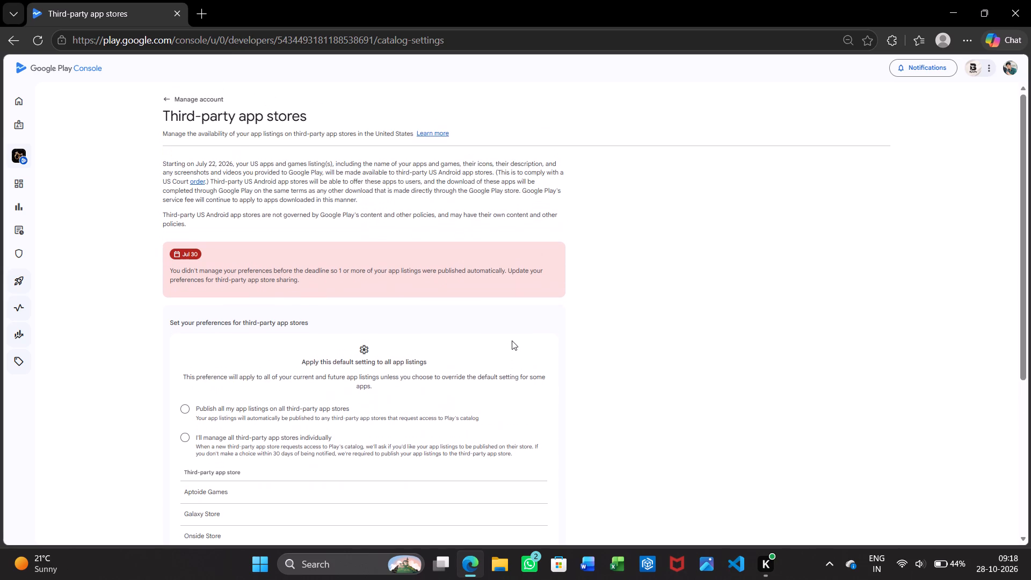
pyautogui.scroll(1, 512, 340)
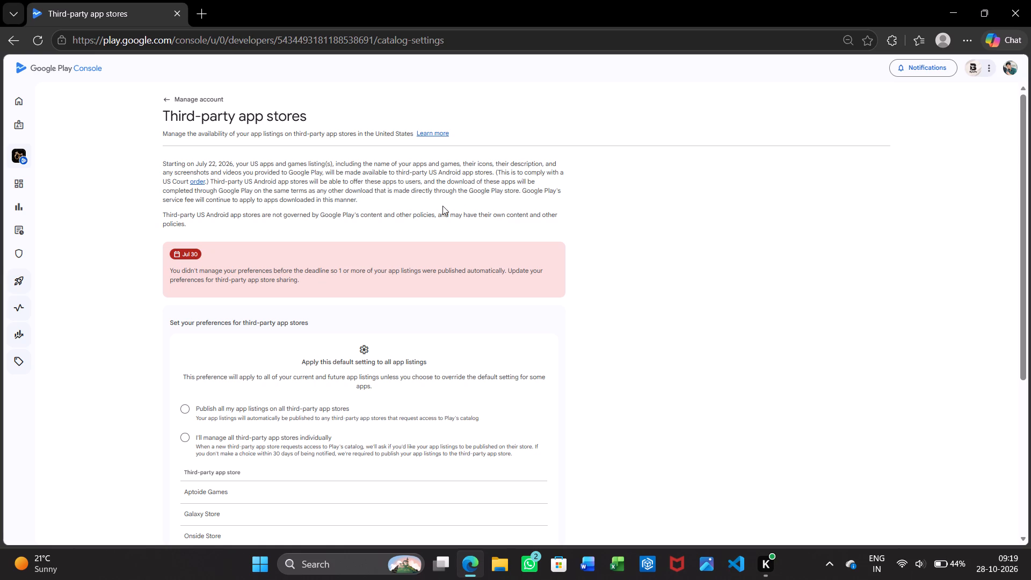
# Set the default preference for all app listings to Publish all my app listings on all third-party app stores.
pyautogui.scroll(-1, 442, 206)
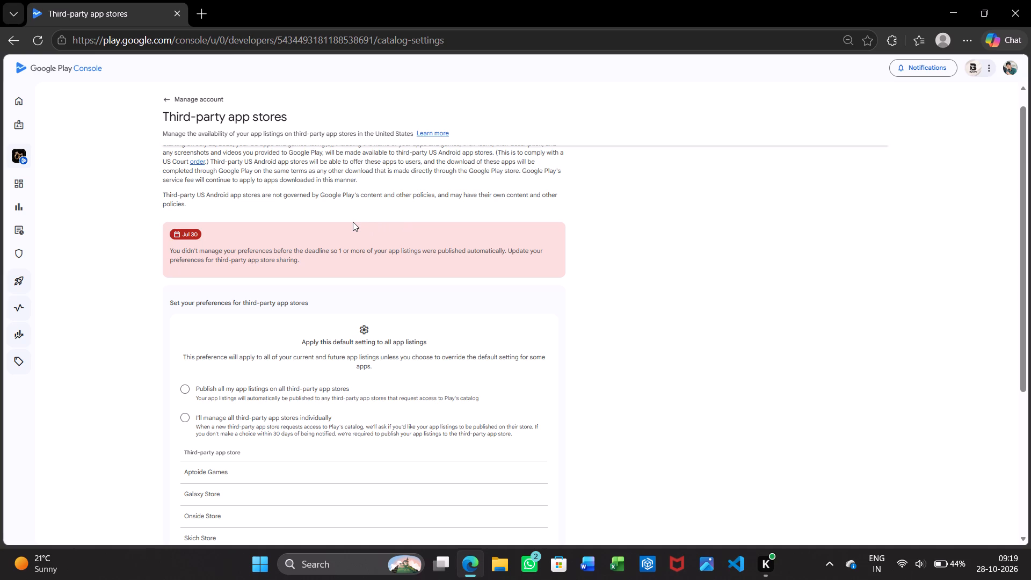
pyautogui.scroll(-2, 353, 222)
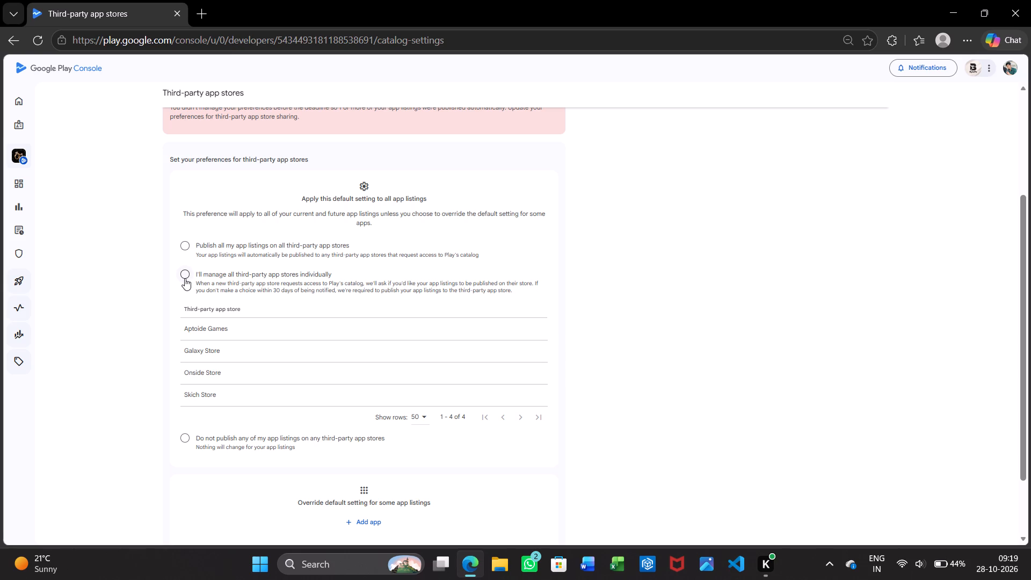
pyautogui.click(185, 247)
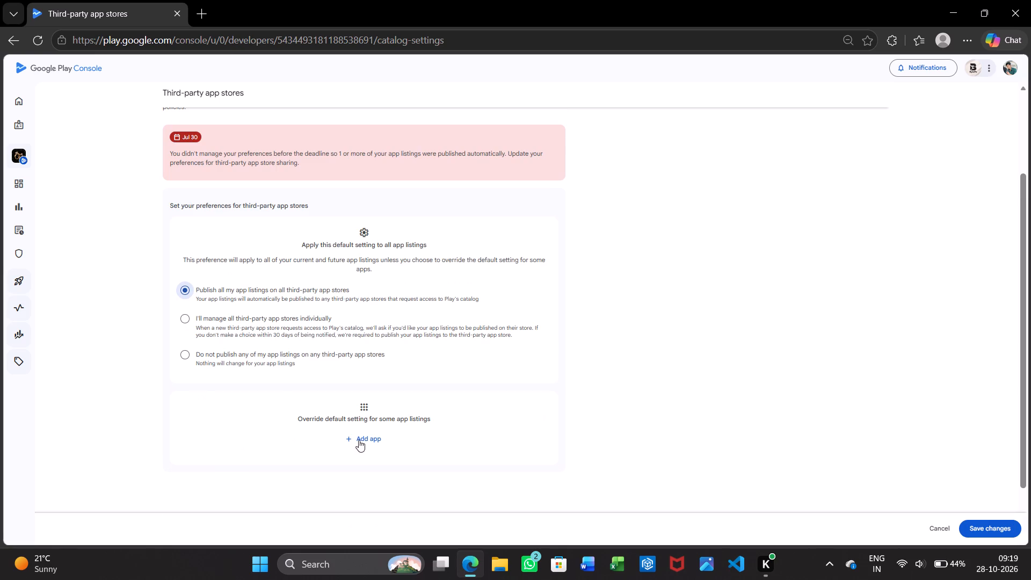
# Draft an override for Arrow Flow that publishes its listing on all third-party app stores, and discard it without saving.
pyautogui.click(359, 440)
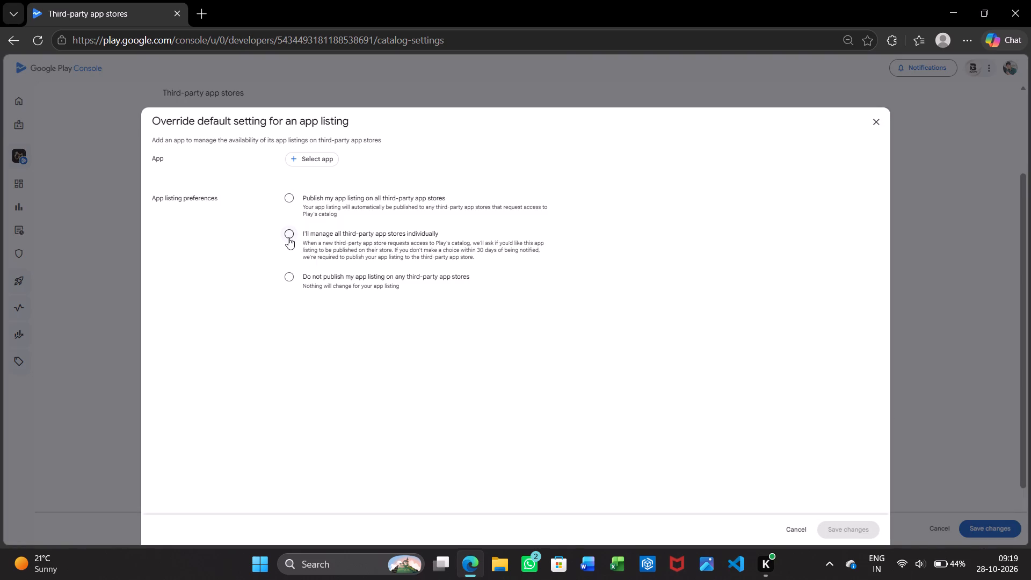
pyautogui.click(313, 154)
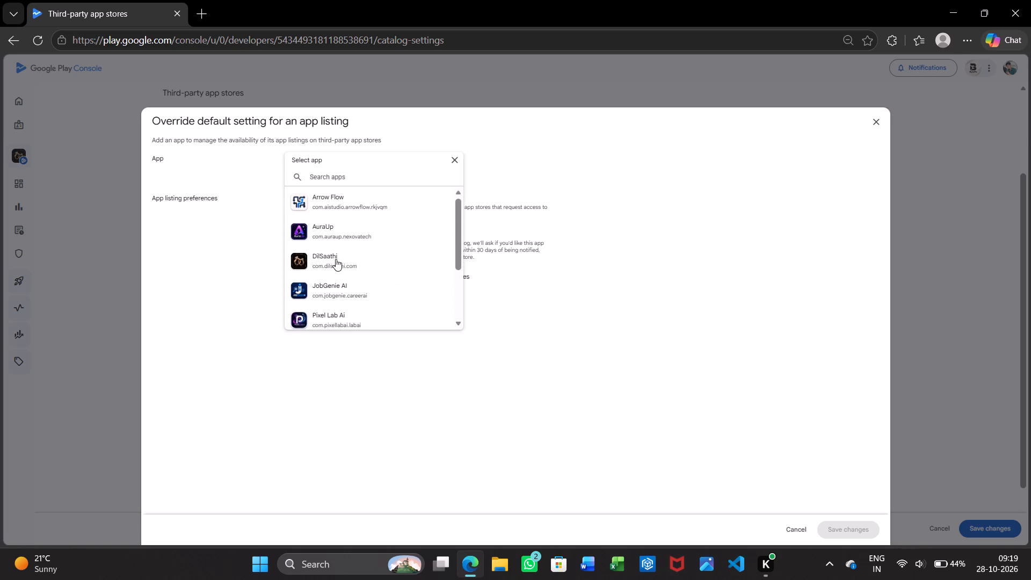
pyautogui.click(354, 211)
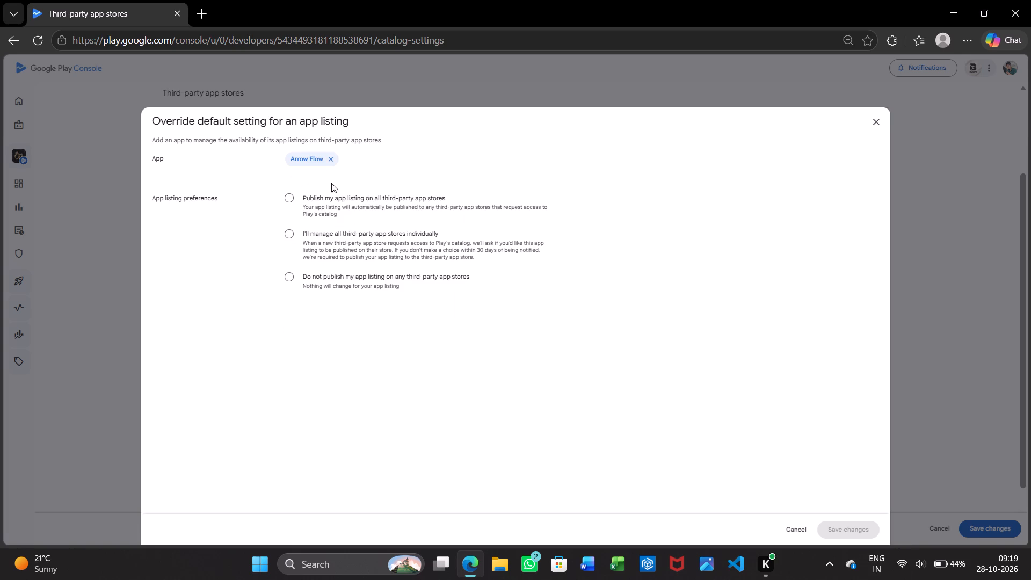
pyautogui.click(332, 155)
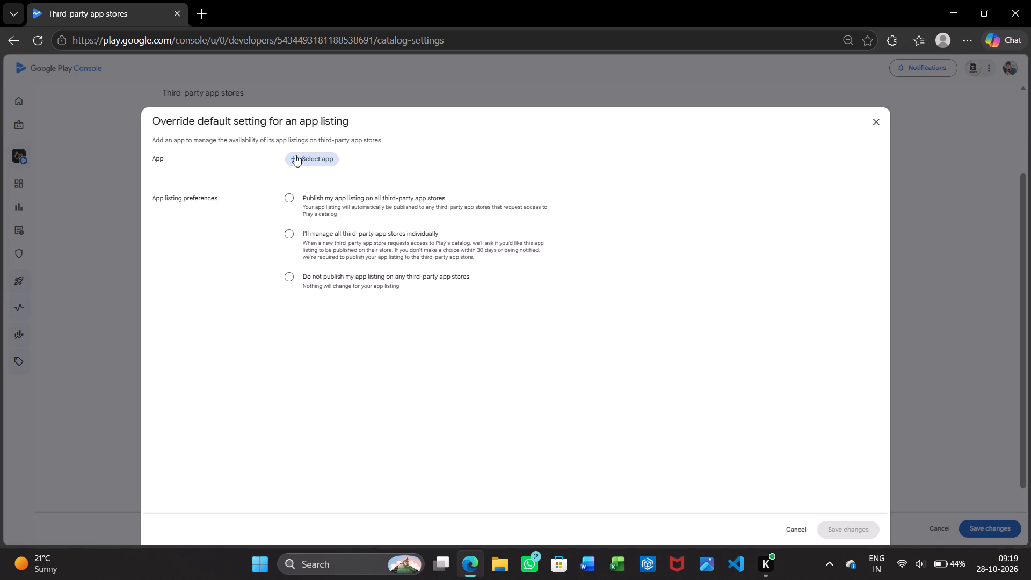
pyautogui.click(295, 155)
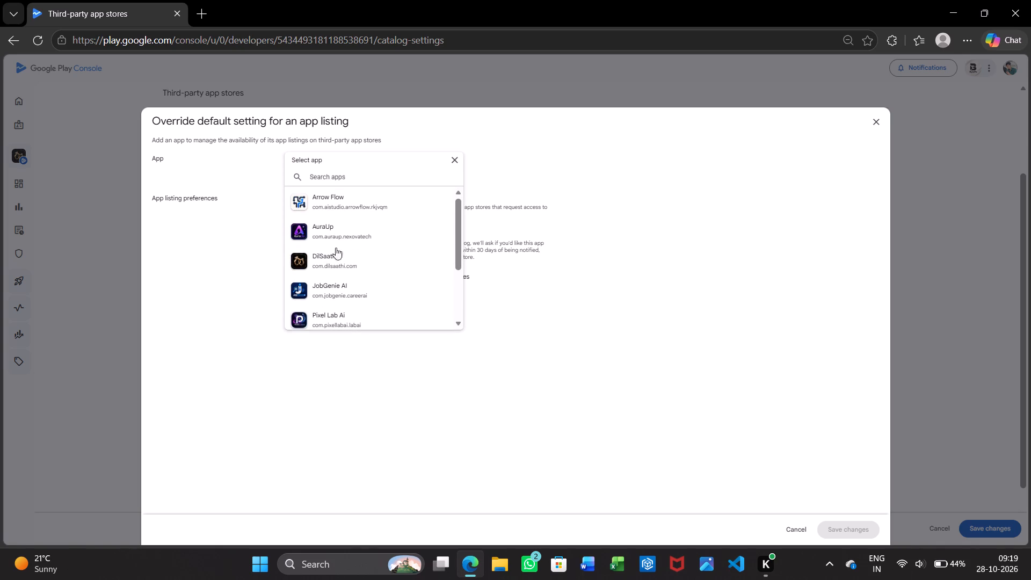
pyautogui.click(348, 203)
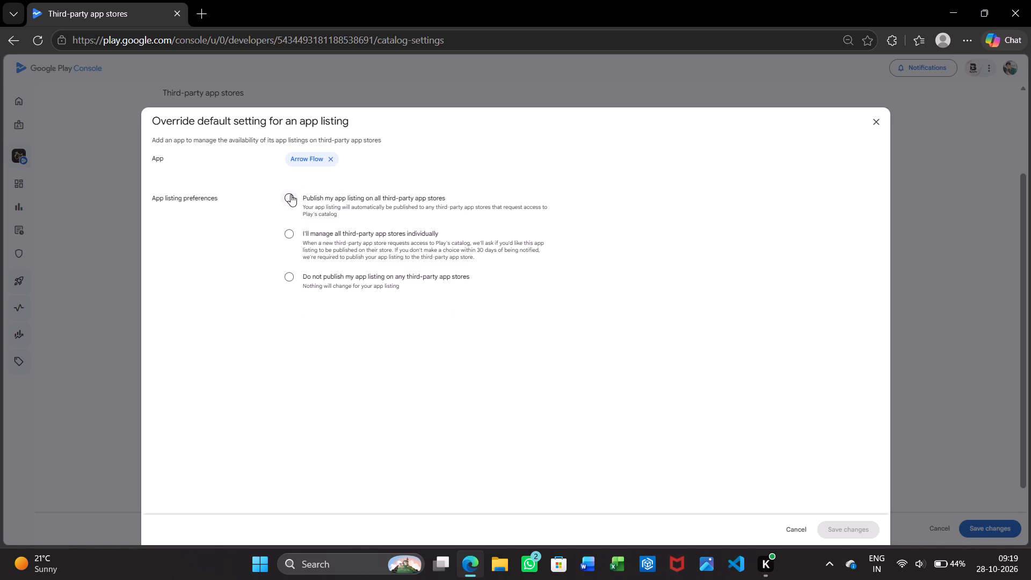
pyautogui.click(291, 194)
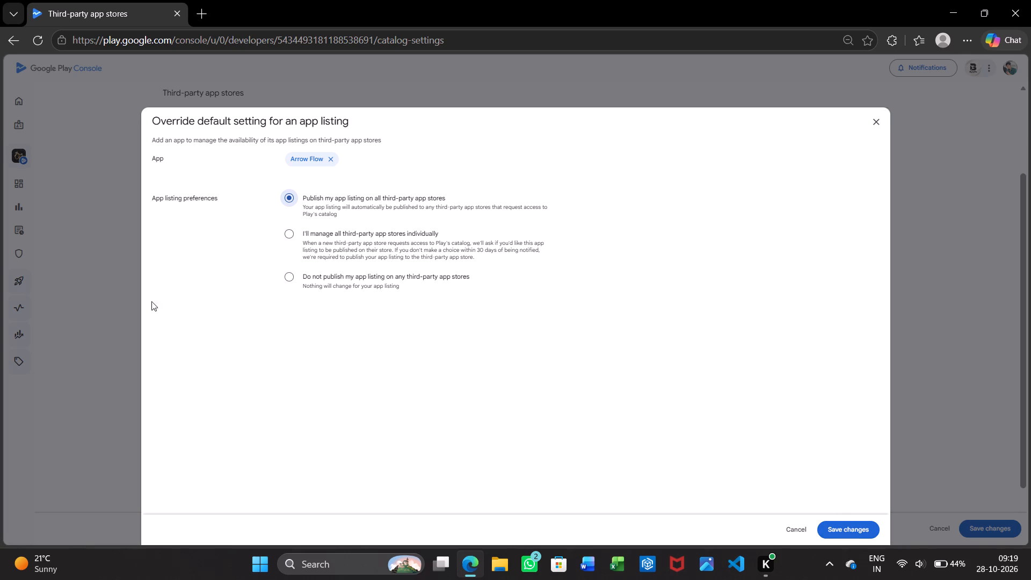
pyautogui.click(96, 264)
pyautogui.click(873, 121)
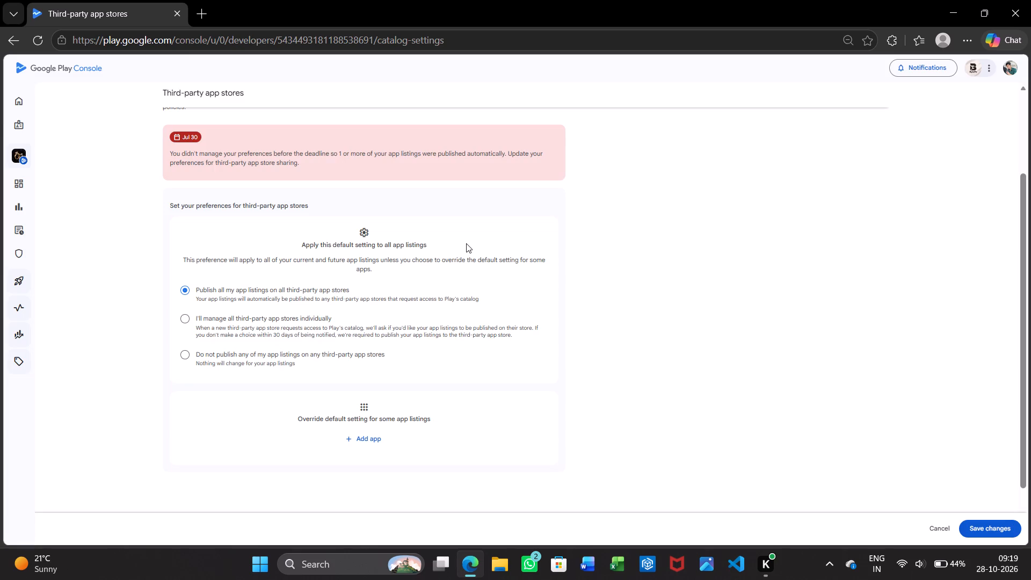
# Review the third-party app store page's default publishing options and the section for overriding individual app listings.
pyautogui.scroll(1, 303, 213)
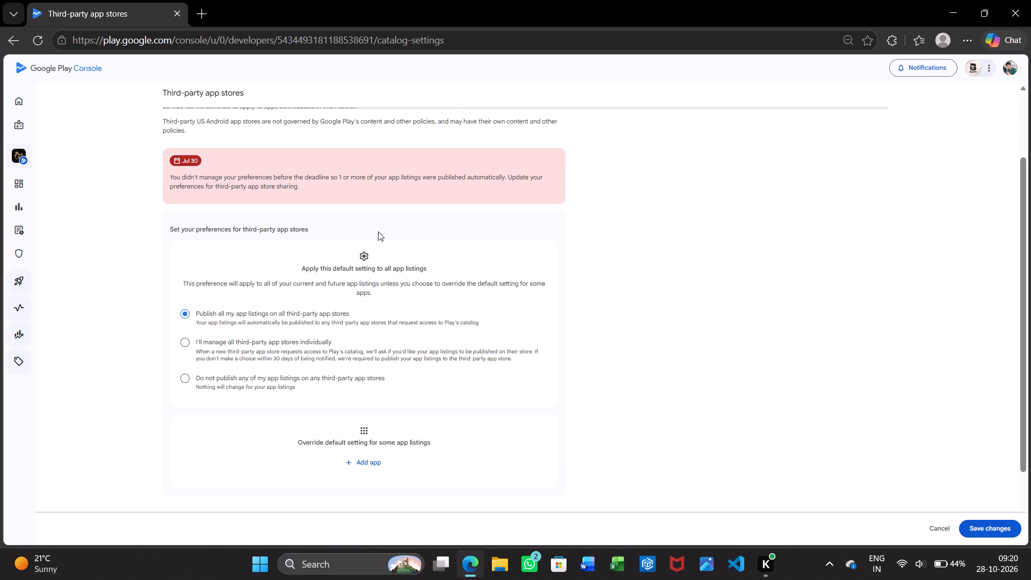
pyautogui.scroll(-1, 307, 302)
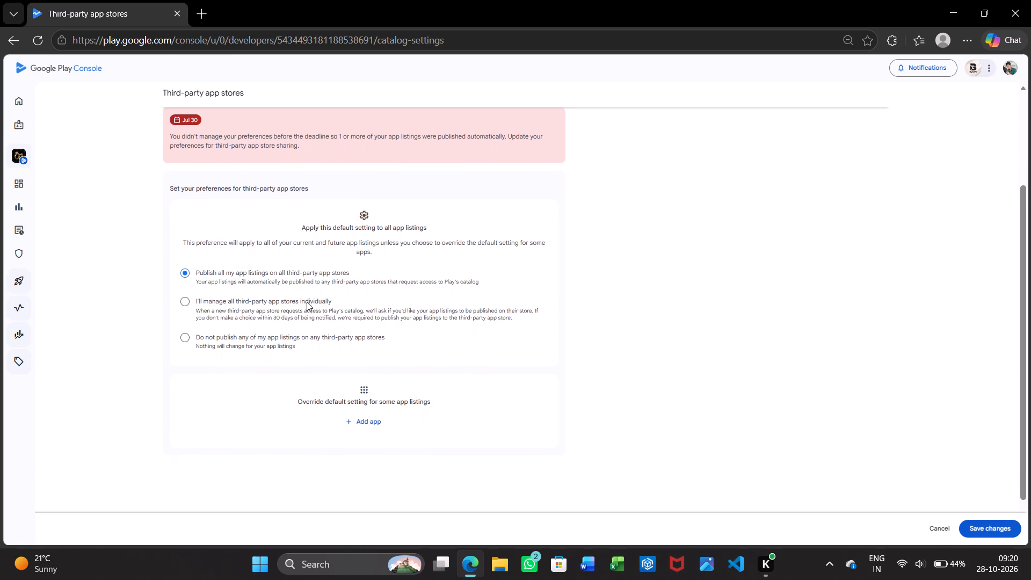
pyautogui.scroll(-1, 307, 302)
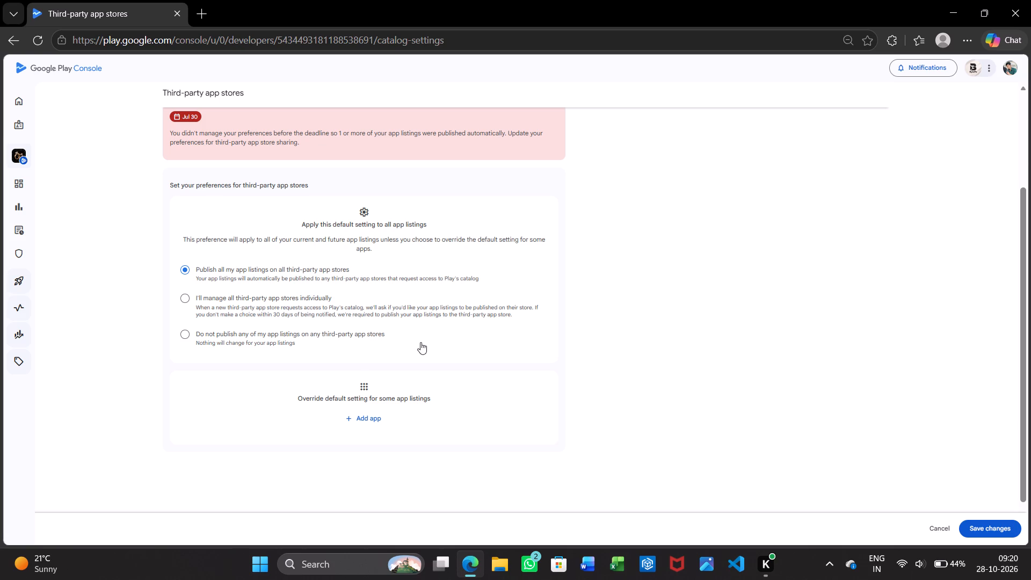
pyautogui.scroll(-2, 420, 342)
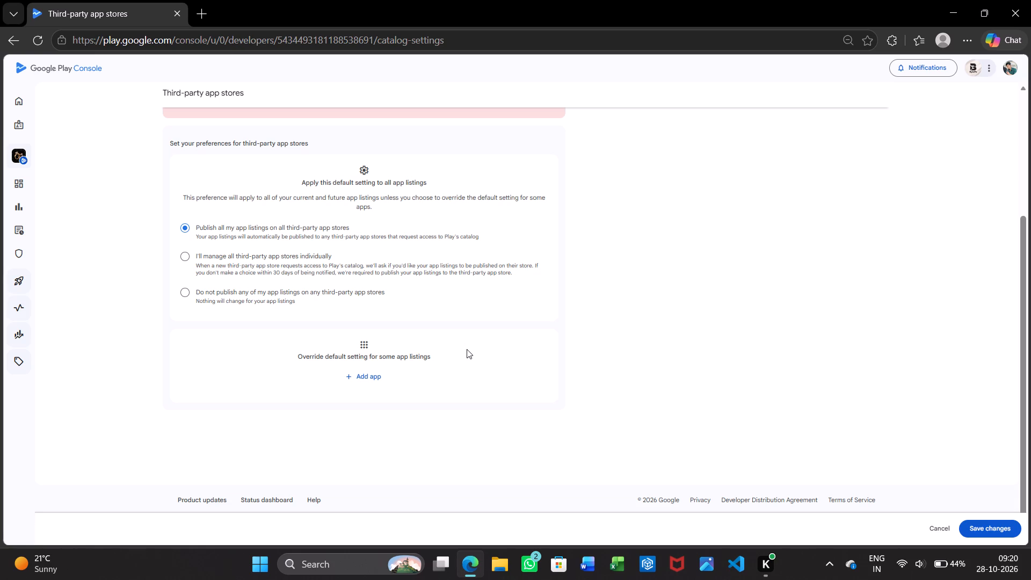
pyautogui.scroll(1, 467, 349)
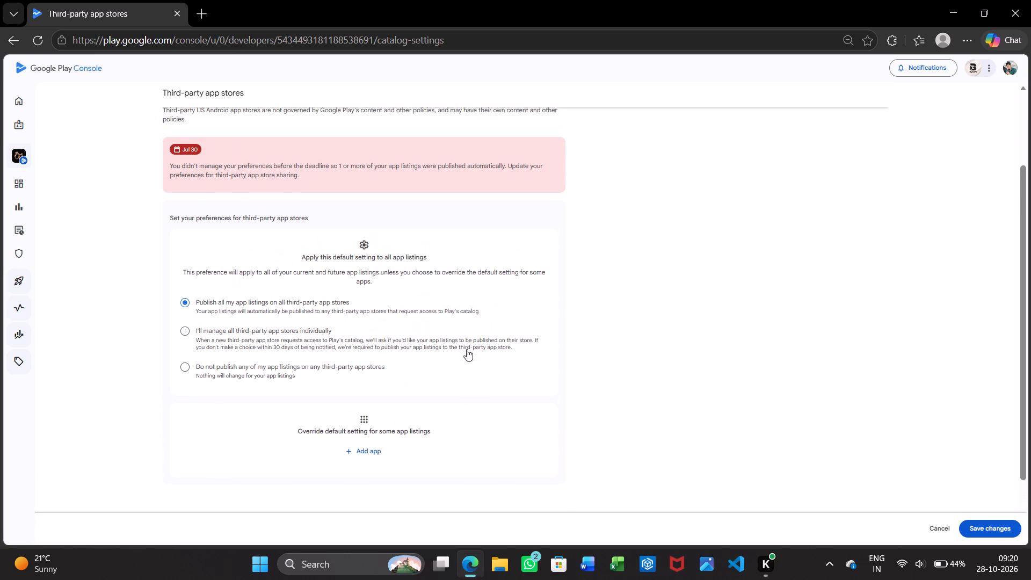
pyautogui.scroll(1, 467, 349)
pyautogui.scroll(-1, 467, 349)
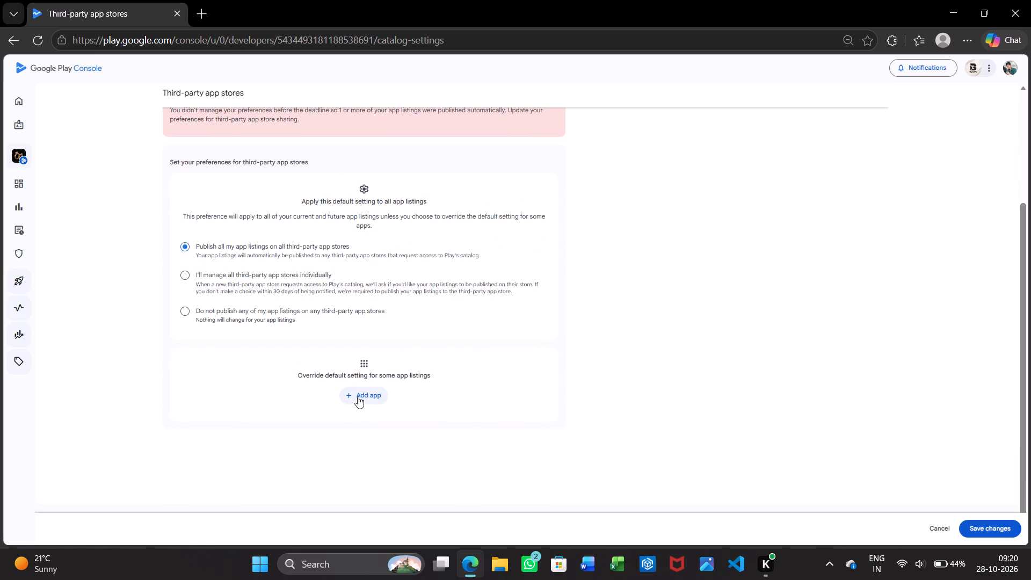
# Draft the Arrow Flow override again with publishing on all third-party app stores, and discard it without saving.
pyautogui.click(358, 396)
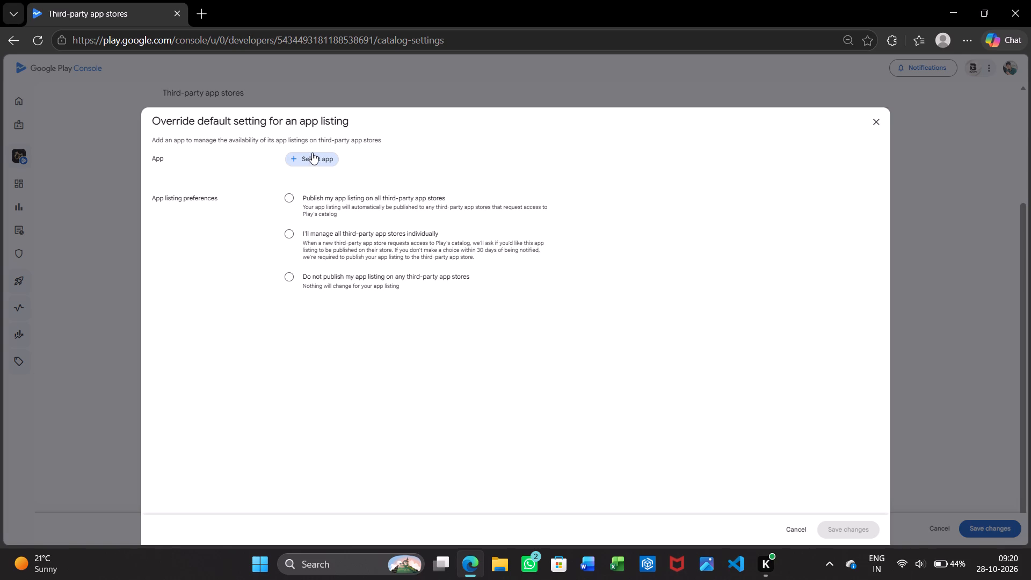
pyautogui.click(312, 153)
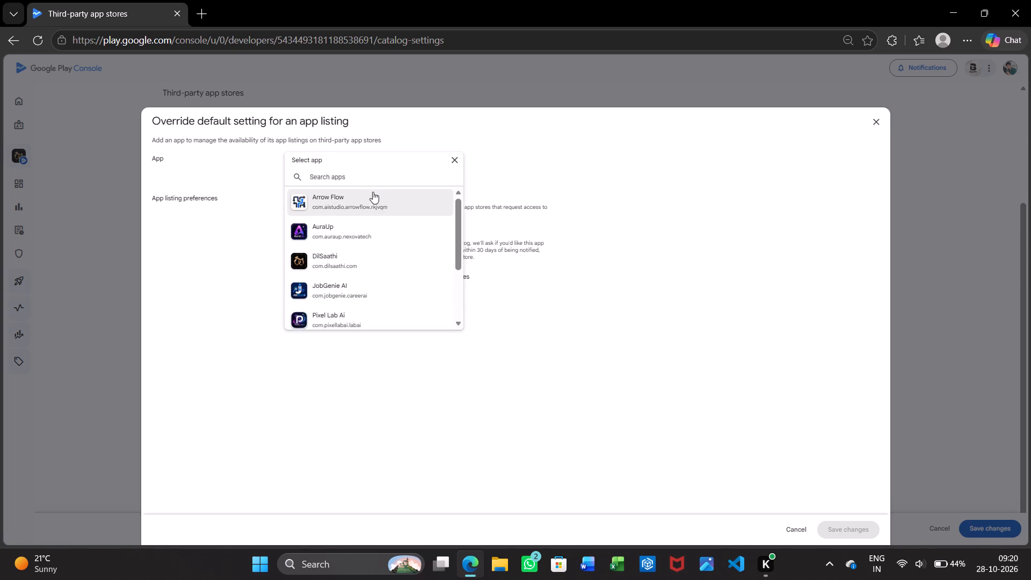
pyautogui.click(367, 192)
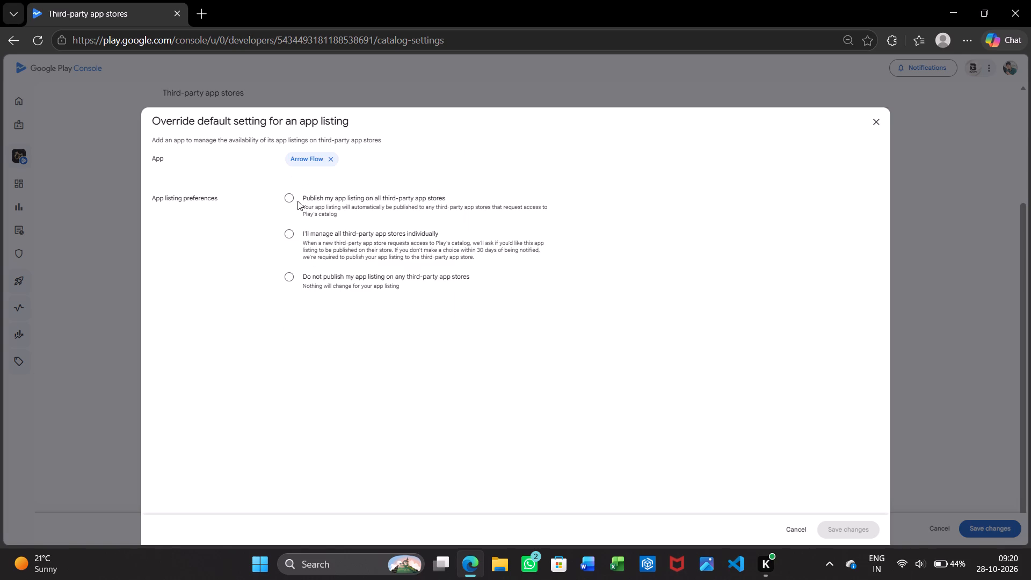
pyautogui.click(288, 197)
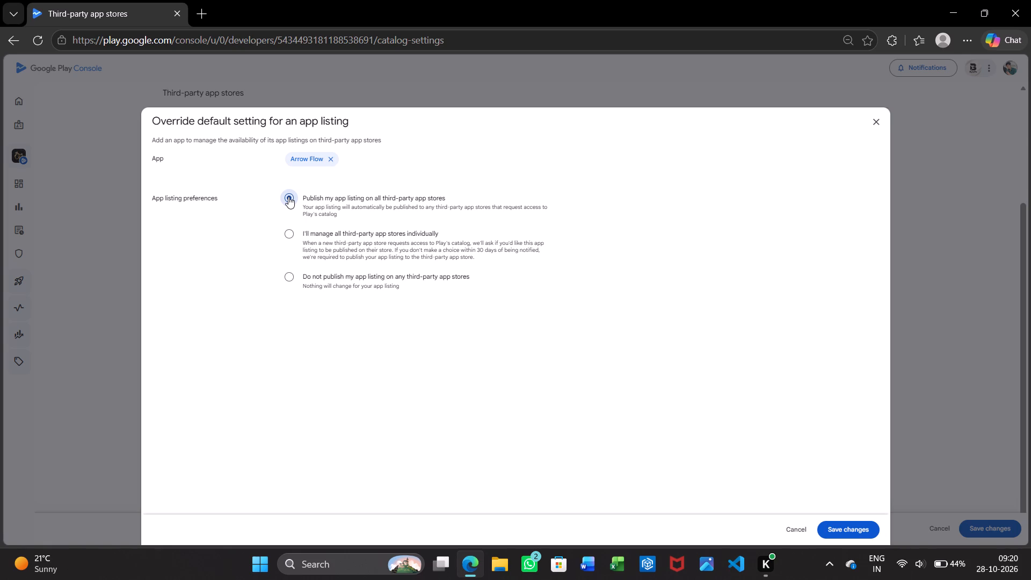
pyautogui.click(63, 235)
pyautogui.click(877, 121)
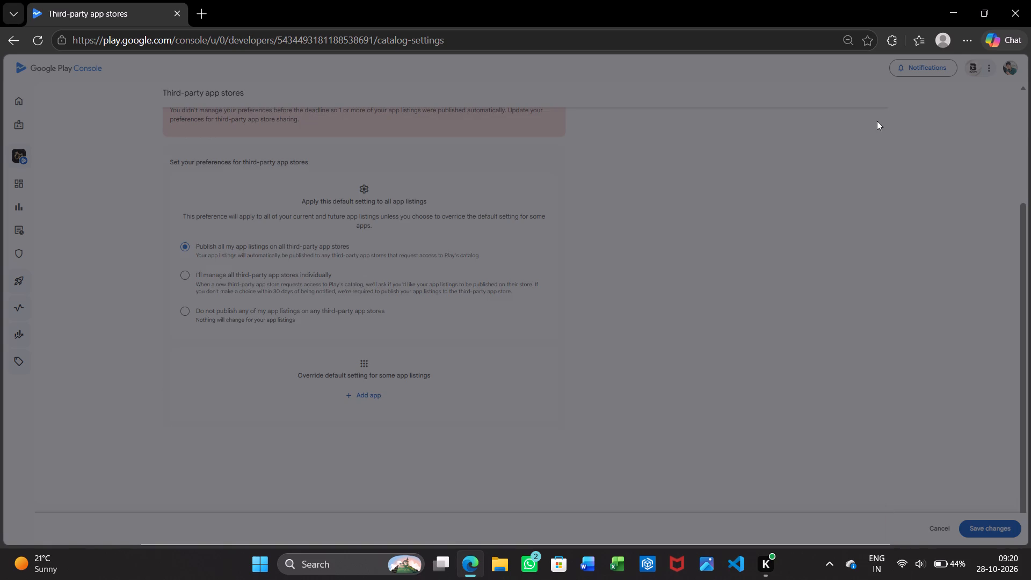
# Leave the third-party app stores page for the account management page, discarding the unsaved preference changes.
pyautogui.scroll(1, 454, 168)
pyautogui.scroll(1, 405, 230)
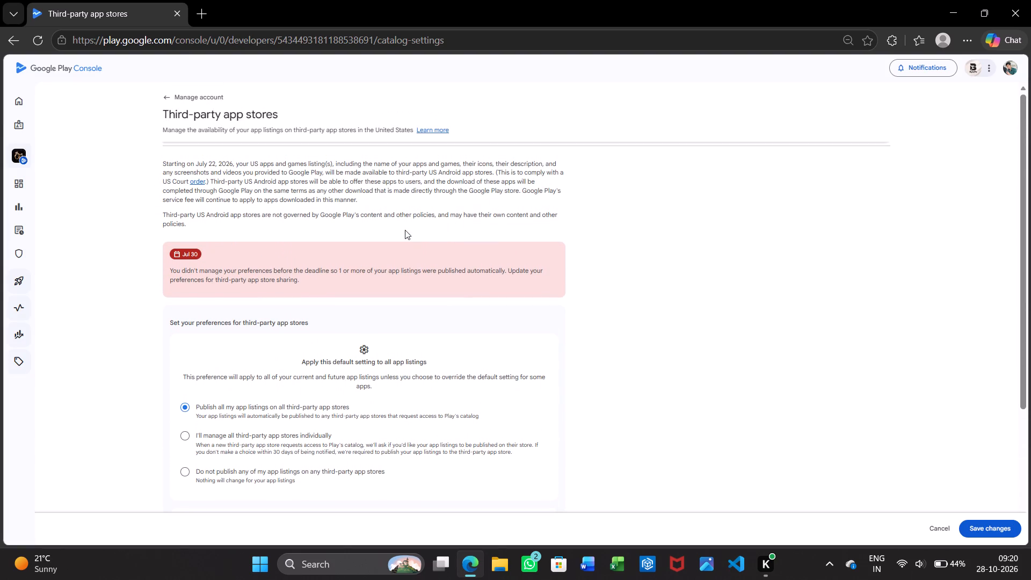
pyautogui.click(405, 230)
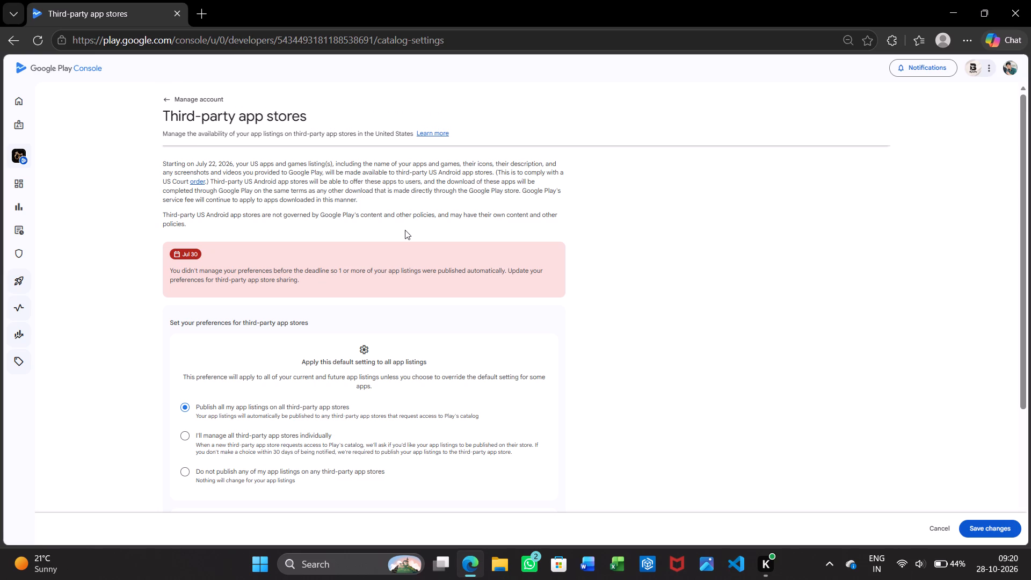
pyautogui.hscroll(5, 405, 230)
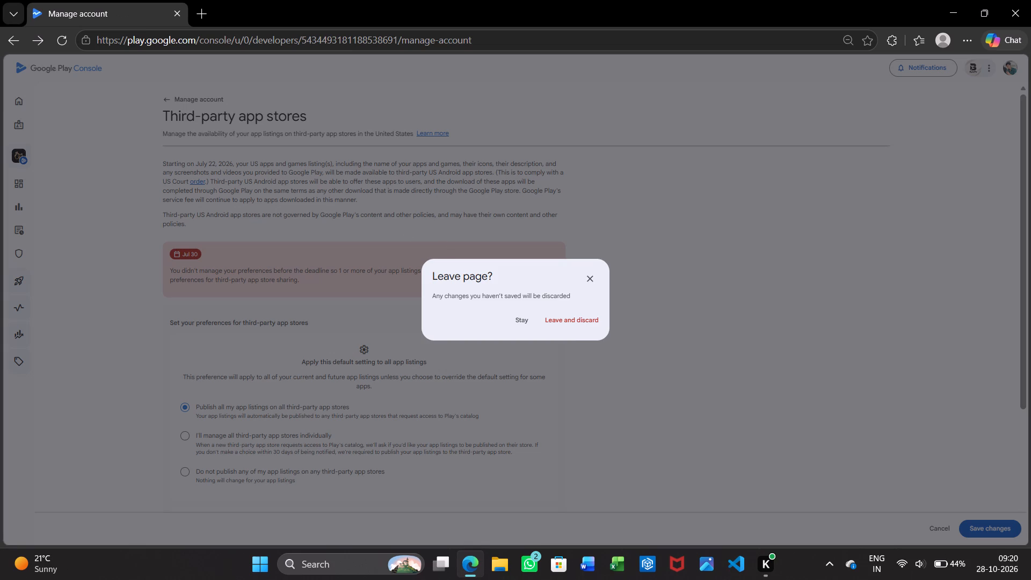
pyautogui.click(576, 326)
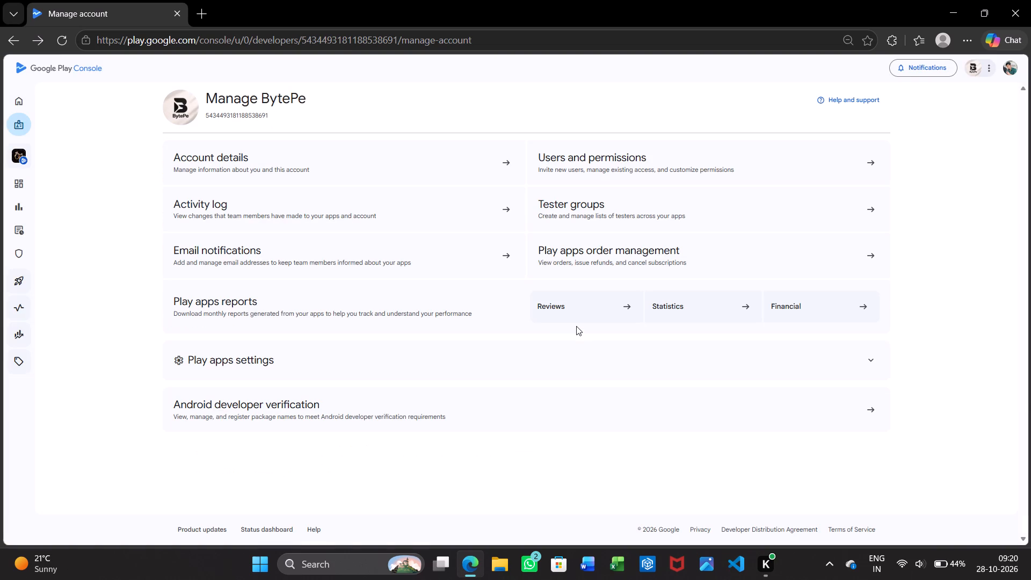
# Review the general and monetization options under Play apps settings, and open the Payments profile.
pyautogui.click(874, 362)
pyautogui.scroll(-2, 578, 366)
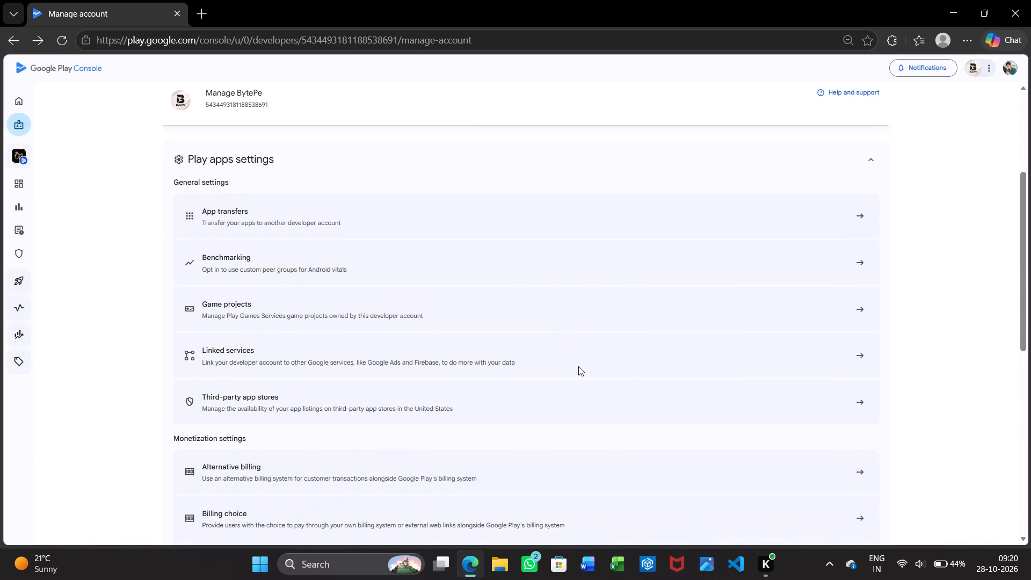
pyautogui.scroll(-2, 578, 366)
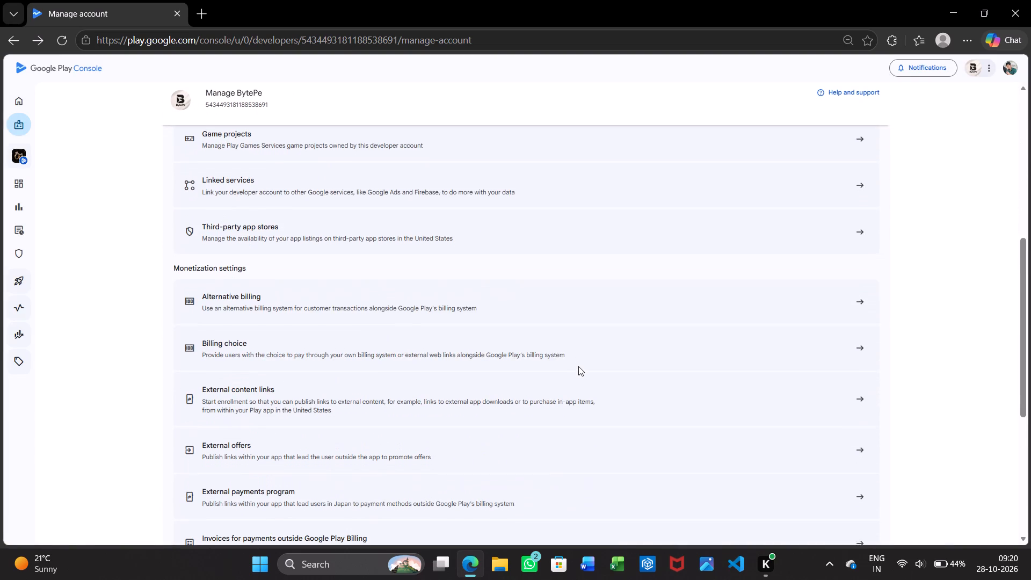
pyautogui.scroll(-1, 578, 366)
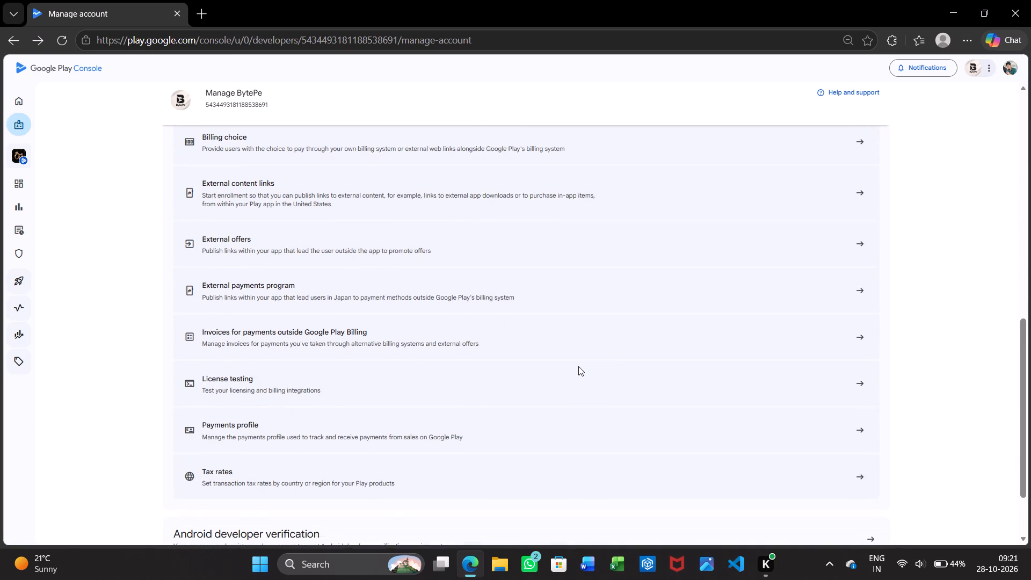
pyautogui.scroll(-1, 578, 366)
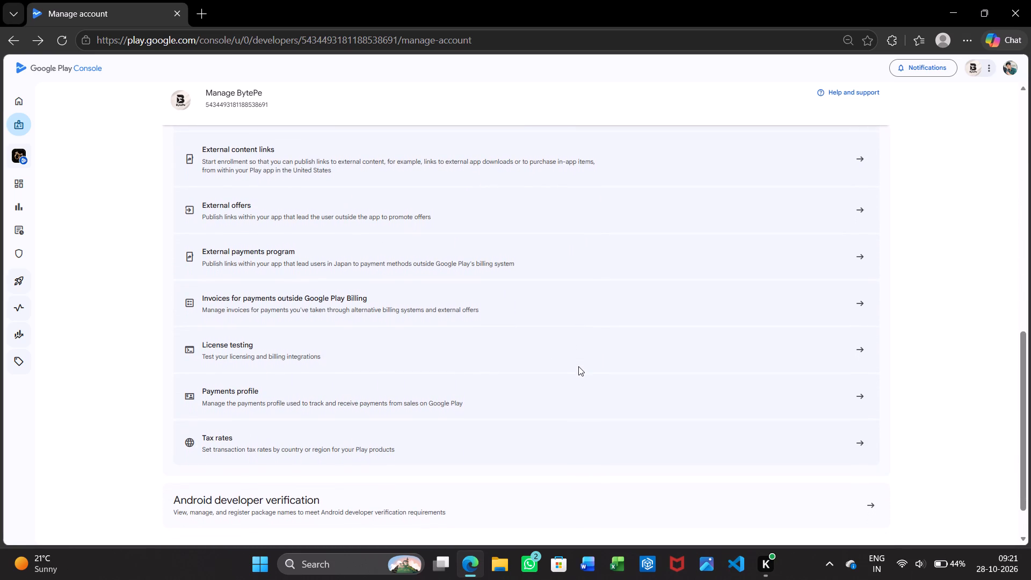
pyautogui.scroll(-1, 578, 366)
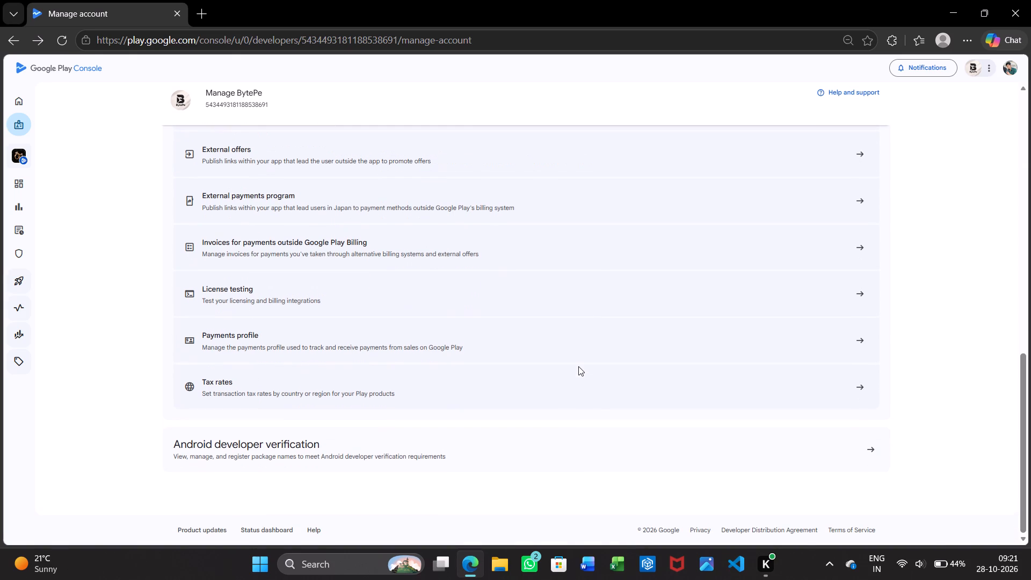
pyautogui.click(859, 337)
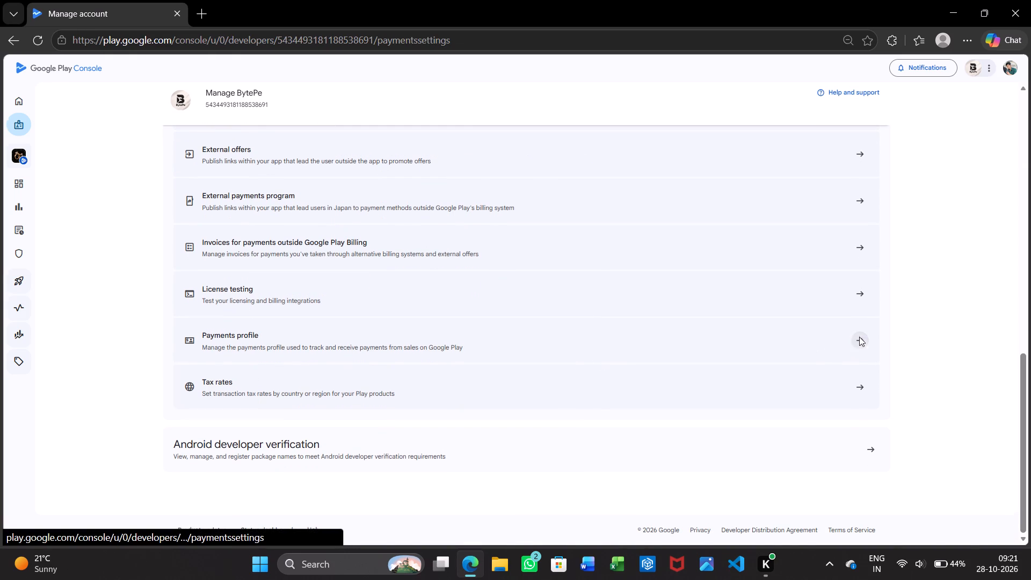
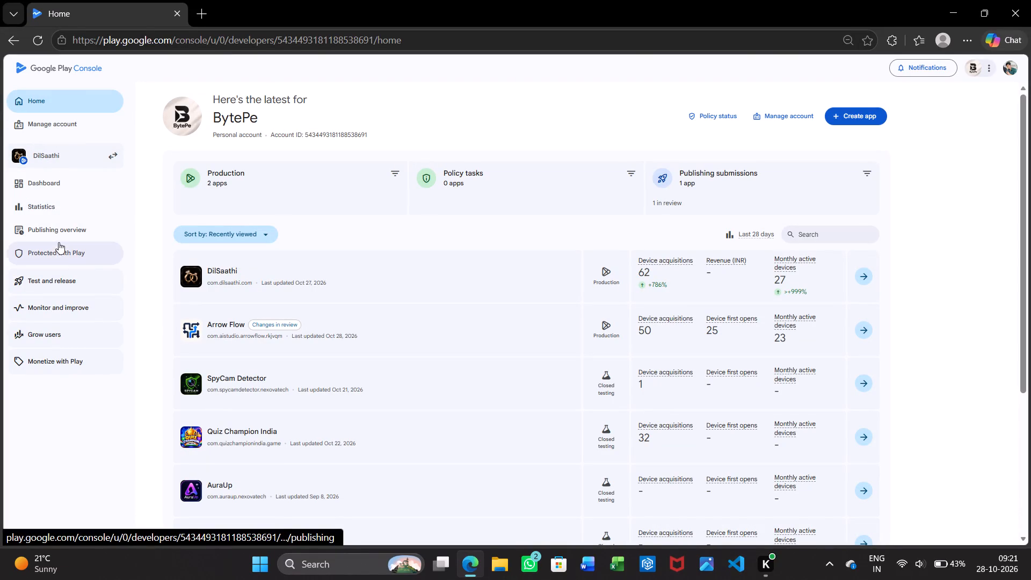
# Review DilSaathi's Monetize with Play overview and its total revenue report.
pyautogui.click(72, 361)
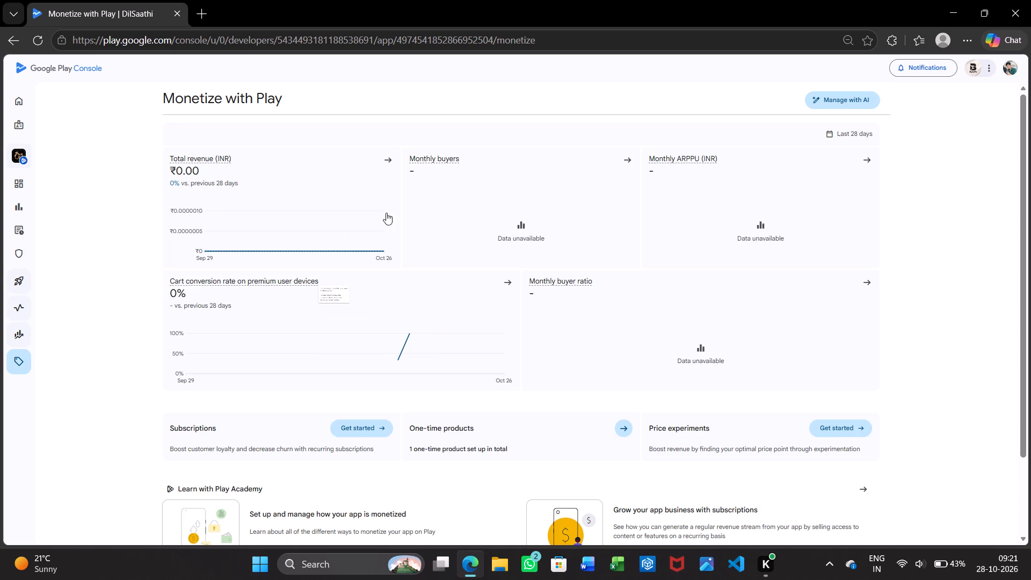
pyautogui.click(389, 157)
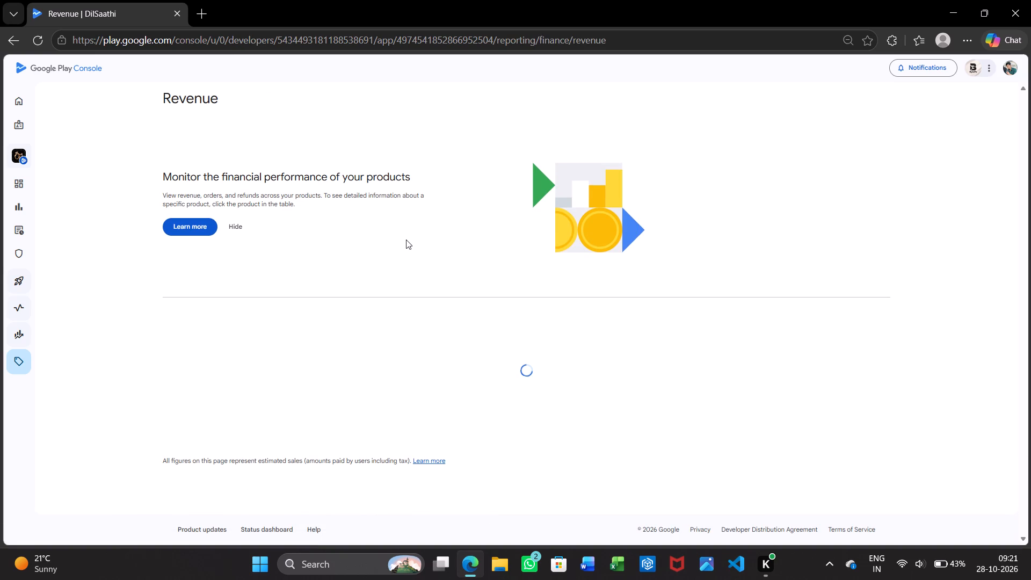
pyautogui.hscroll(7, 406, 240)
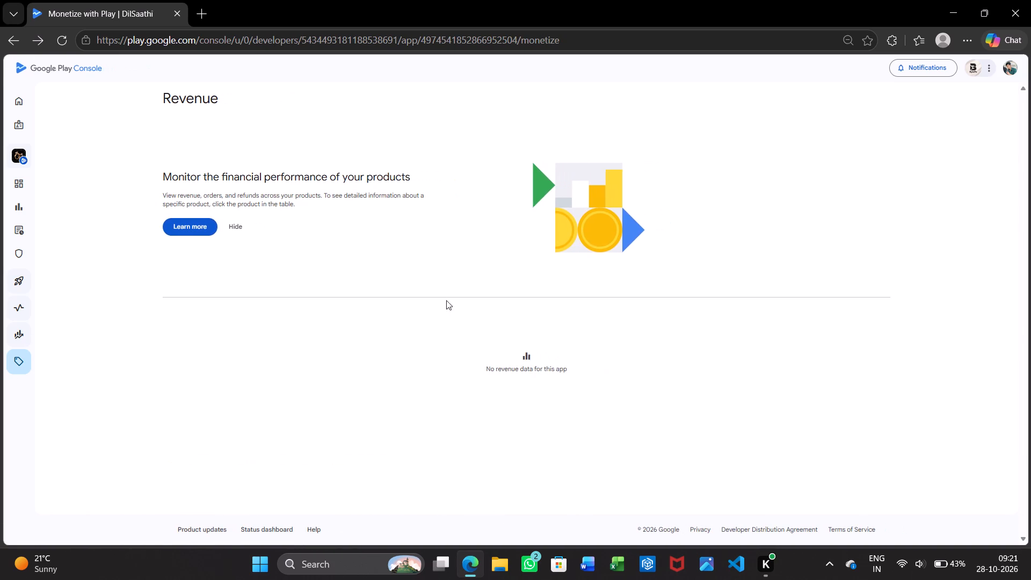
pyautogui.scroll(-1, 450, 304)
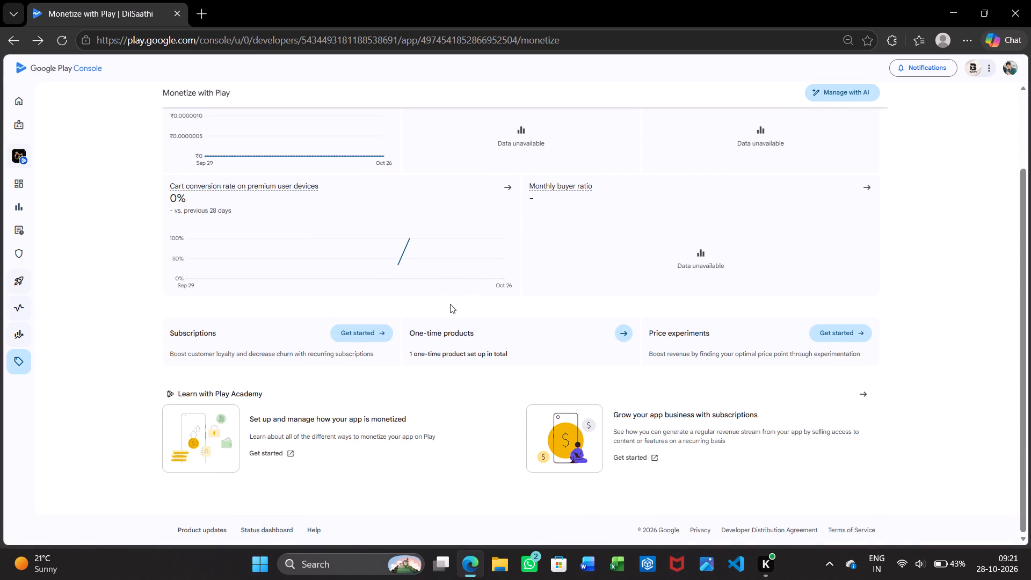
pyautogui.scroll(-1, 450, 304)
pyautogui.scroll(1, 450, 304)
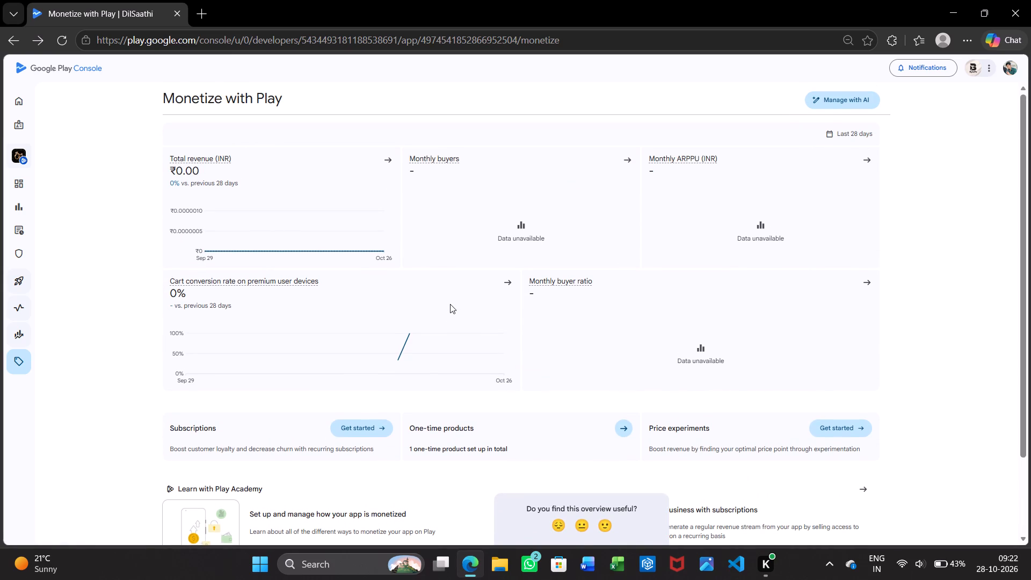
pyautogui.click(386, 158)
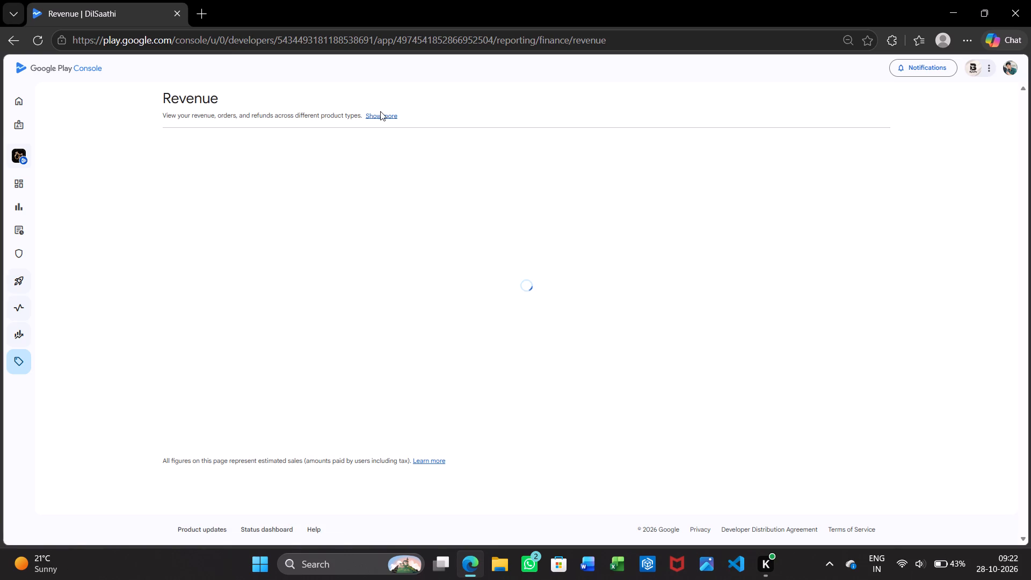
pyautogui.click(380, 111)
pyautogui.click(381, 115)
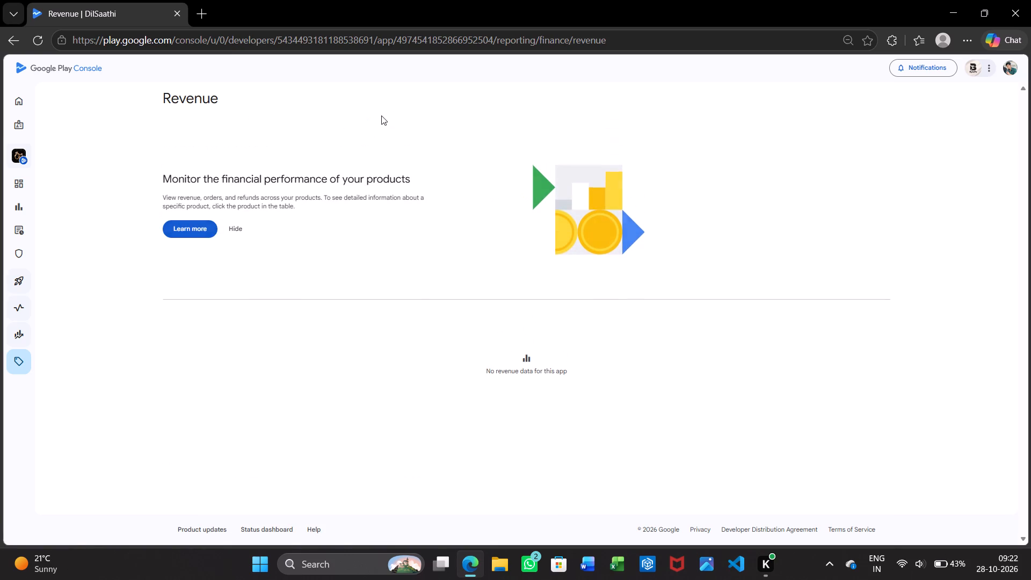
pyautogui.hscroll(6, 374, 322)
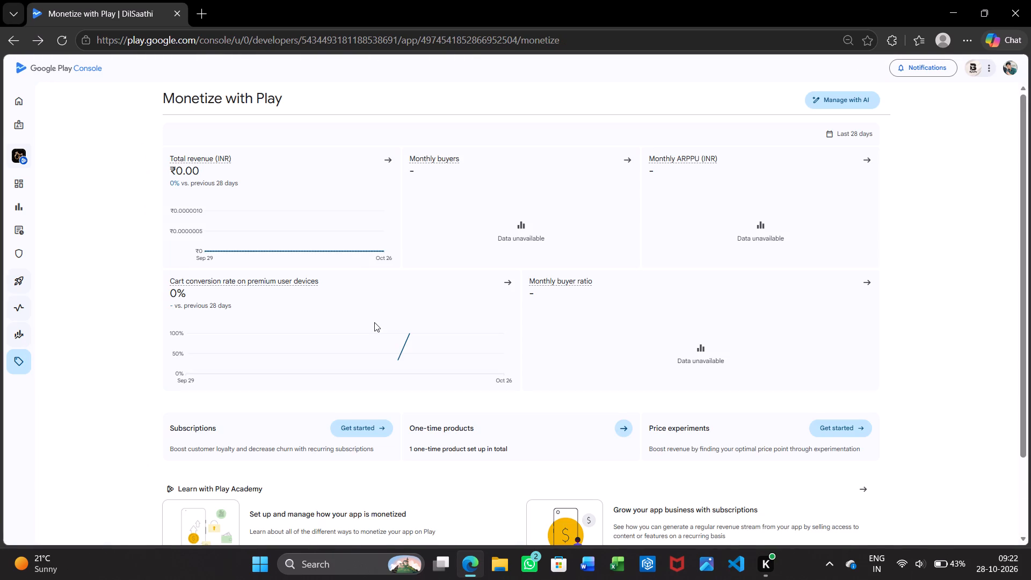
# Return to the home page and open Arrow Flow's publishing overview from the app update notification.
pyautogui.click(20, 102)
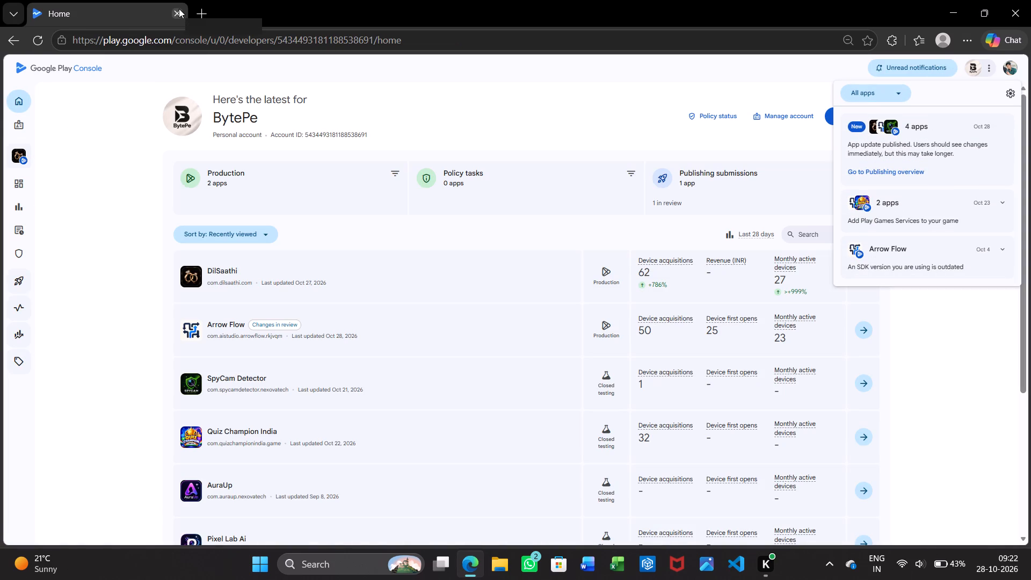
pyautogui.click(882, 174)
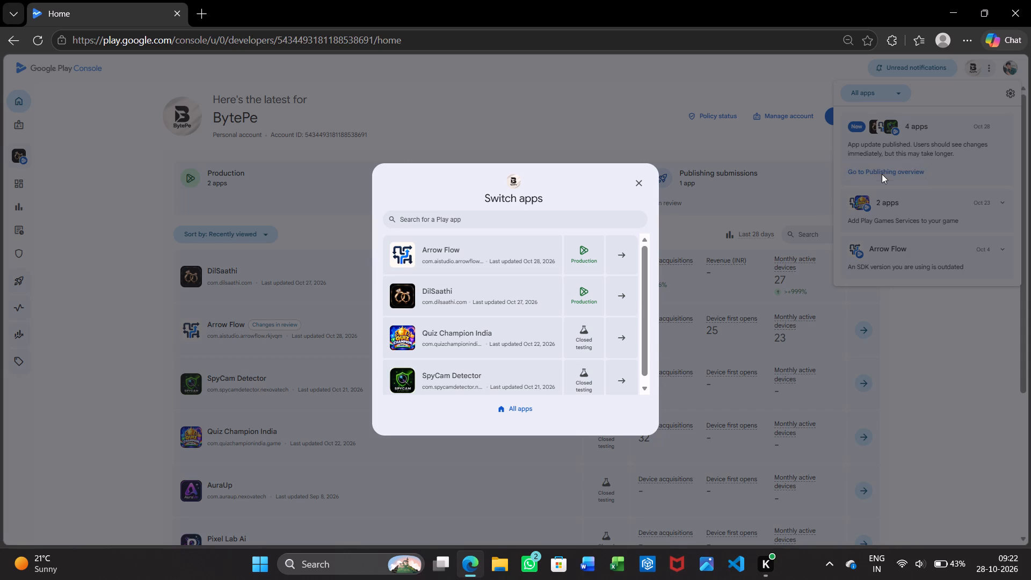
pyautogui.click(729, 248)
pyautogui.moveTo(510, 250); pyautogui.dragTo(625, 251)
pyautogui.click(625, 251)
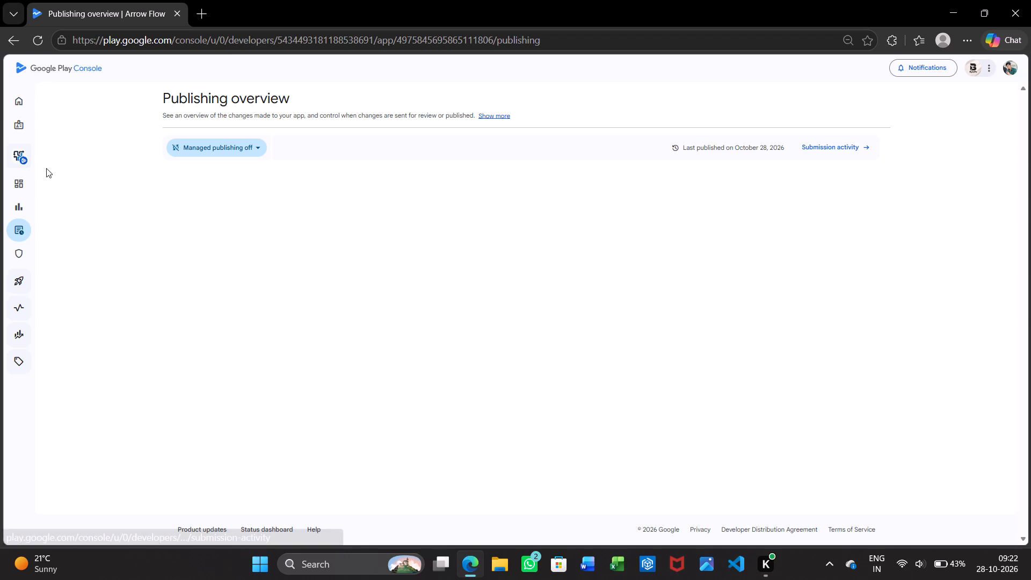
pyautogui.tripleClick(36, 235)
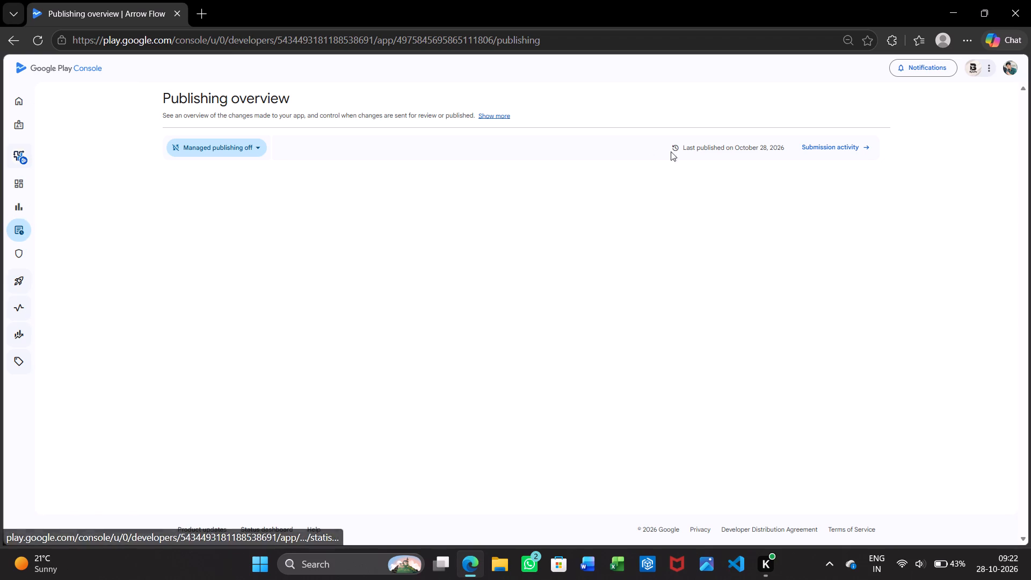
# Examine Arrow Flow's submission activity and the change details of submission 14, then return to the submission list.
pyautogui.click(840, 144)
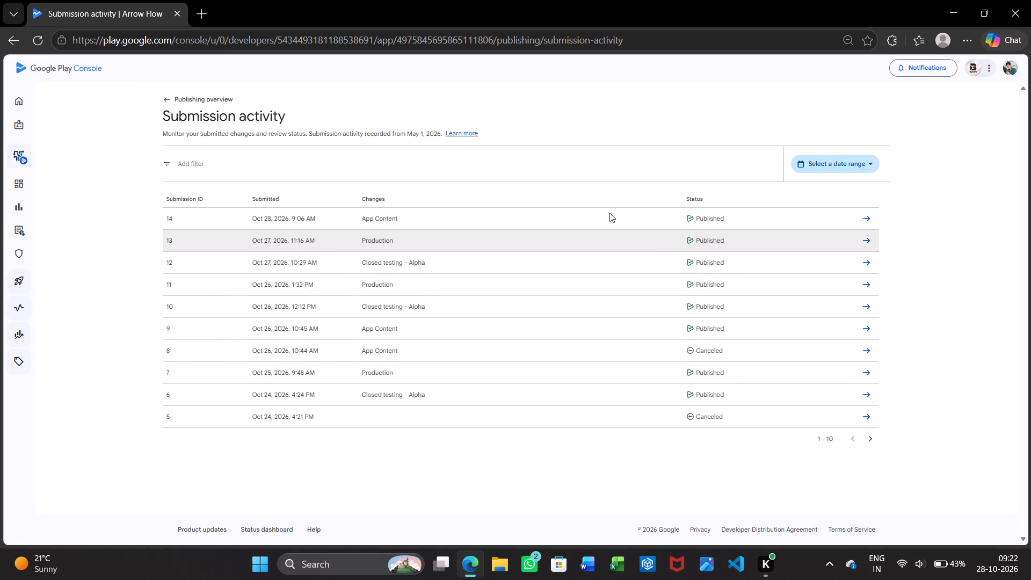
pyautogui.click(870, 212)
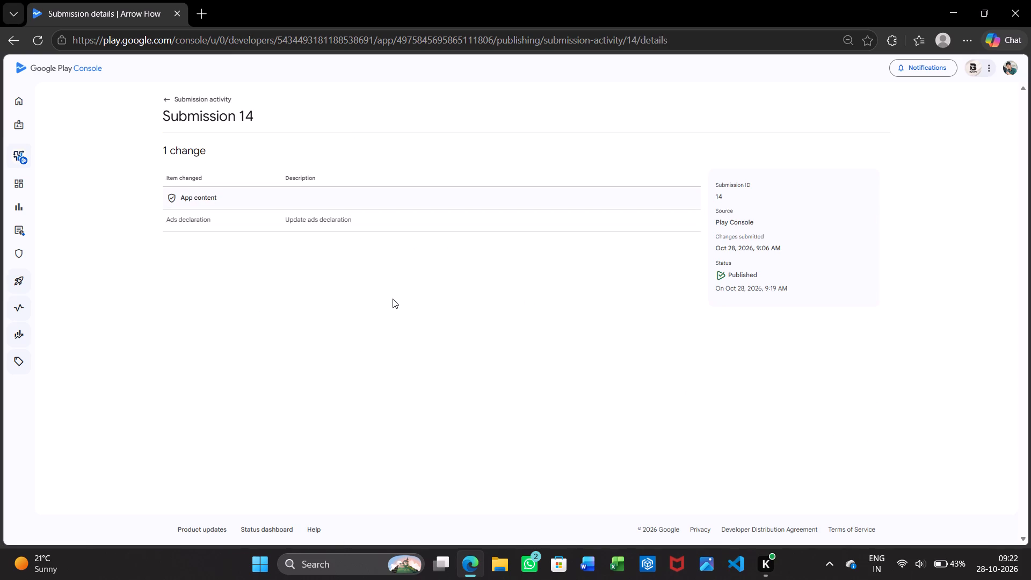
pyautogui.doubleClick(439, 211)
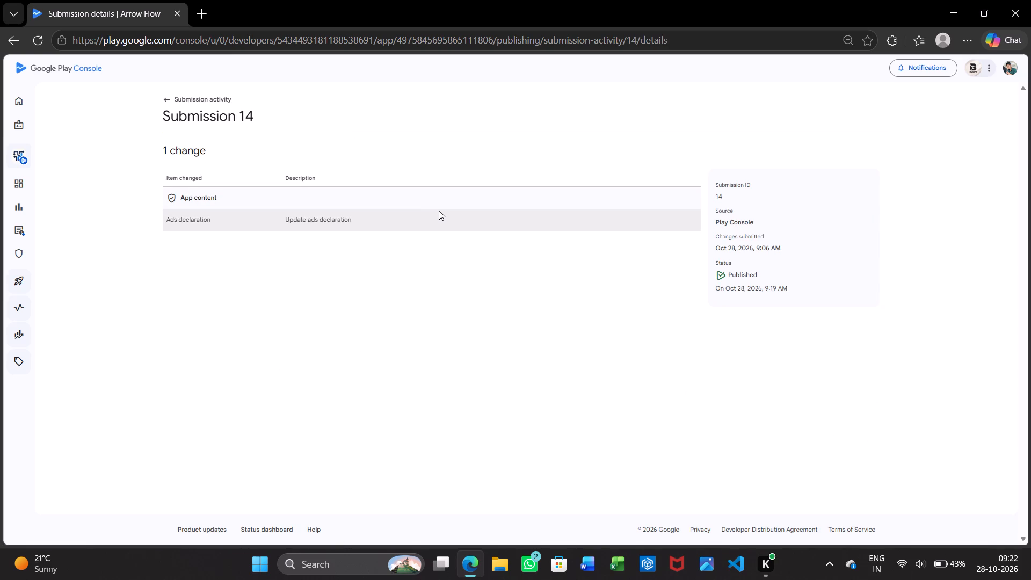
pyautogui.tripleClick(437, 213)
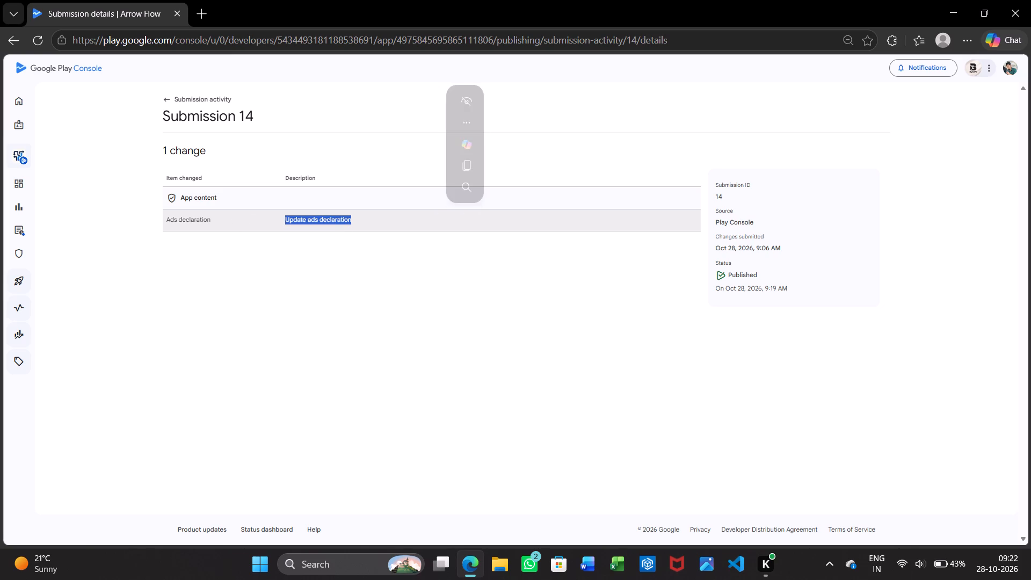
pyautogui.click(209, 223)
pyautogui.click(206, 285)
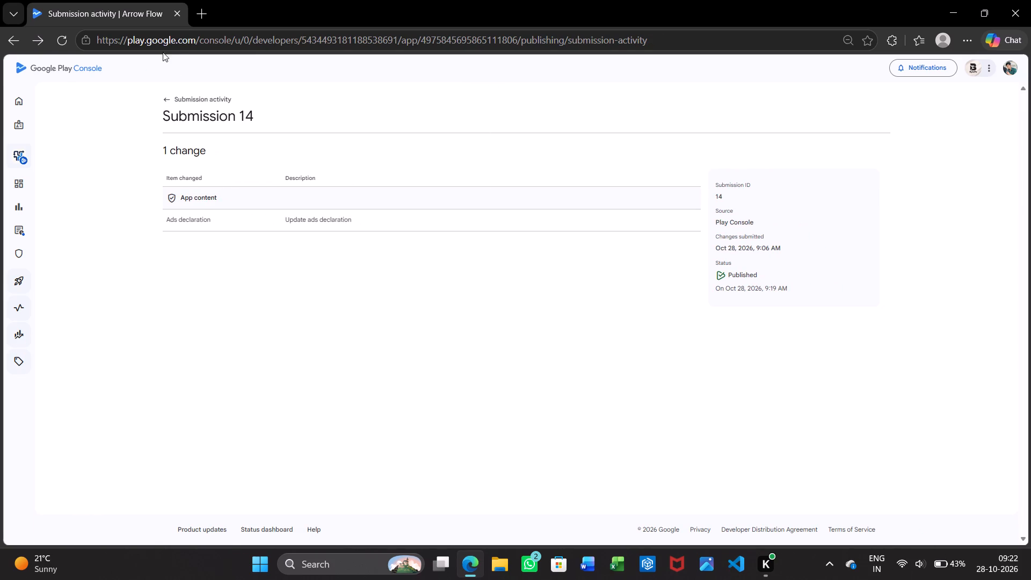
pyautogui.click(162, 94)
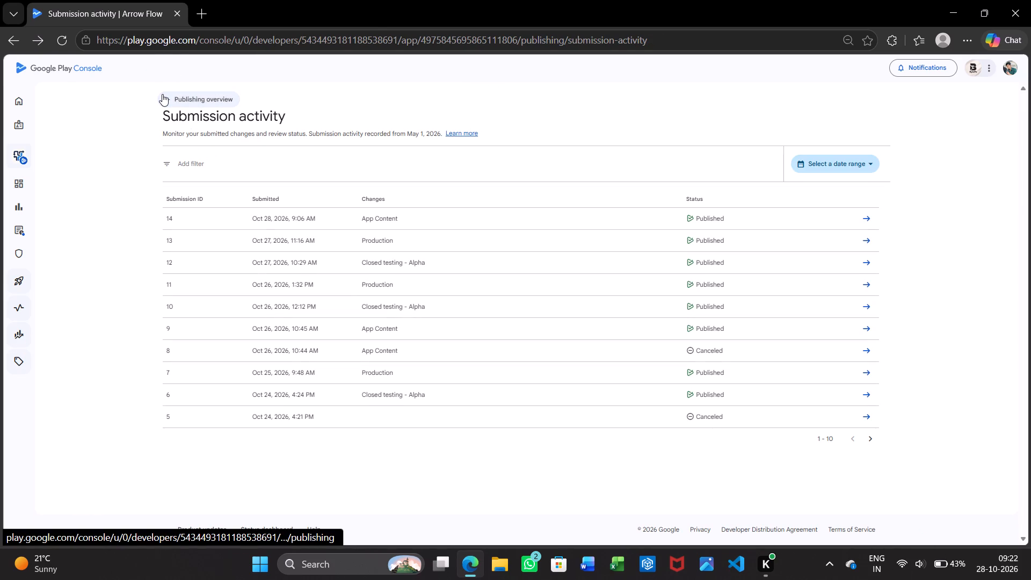